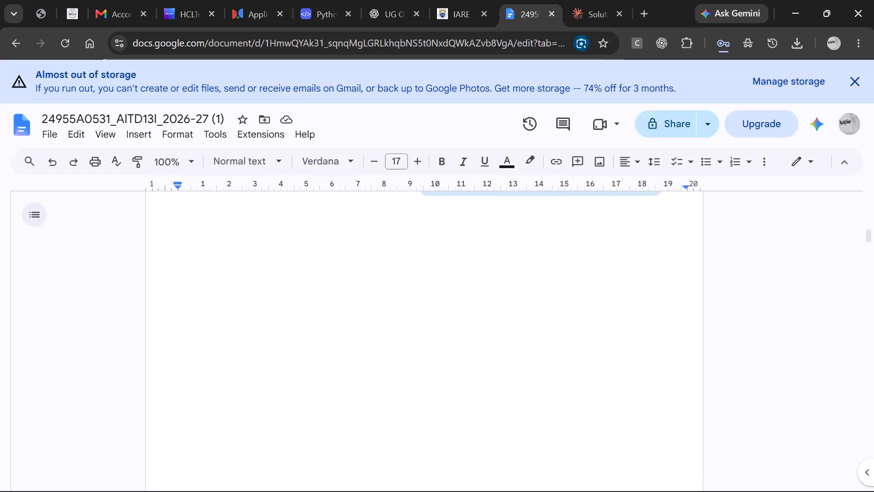
Delete the course title below "AN ASSIGNMENT REPORT OF" on the report's cover page.
{"action": "scroll", "coordinate": [395, 286], "scroll_direction": "down", "scroll_amount": 3}
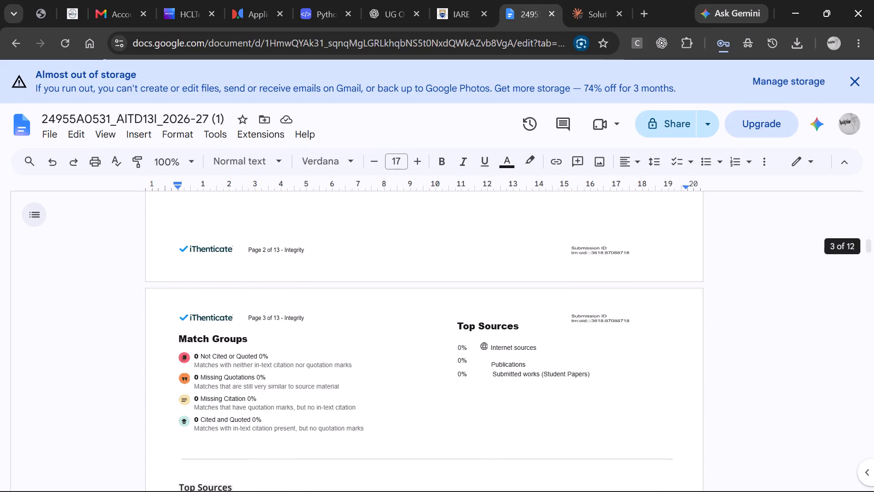
{"action": "scroll", "coordinate": [396, 322], "scroll_direction": "down", "scroll_amount": 6}
{"action": "left_click", "coordinate": [556, 280]}
{"action": "left_click_drag", "start_coordinate": [556, 280], "coordinate": [349, 278]}
{"action": "key", "text": "BackSpace"}
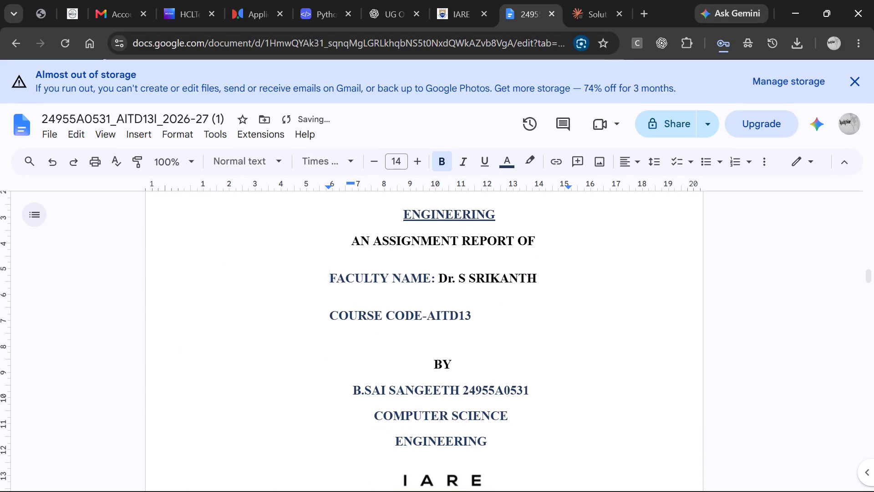
Enter "Intelligent Cyber Physical System" as the course title before FACULTY NAME, checking the wording in the IARE portal's course list.
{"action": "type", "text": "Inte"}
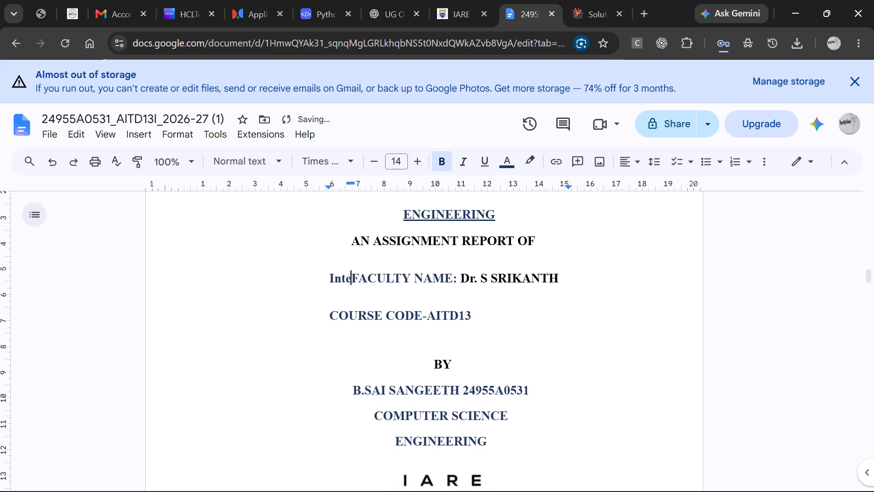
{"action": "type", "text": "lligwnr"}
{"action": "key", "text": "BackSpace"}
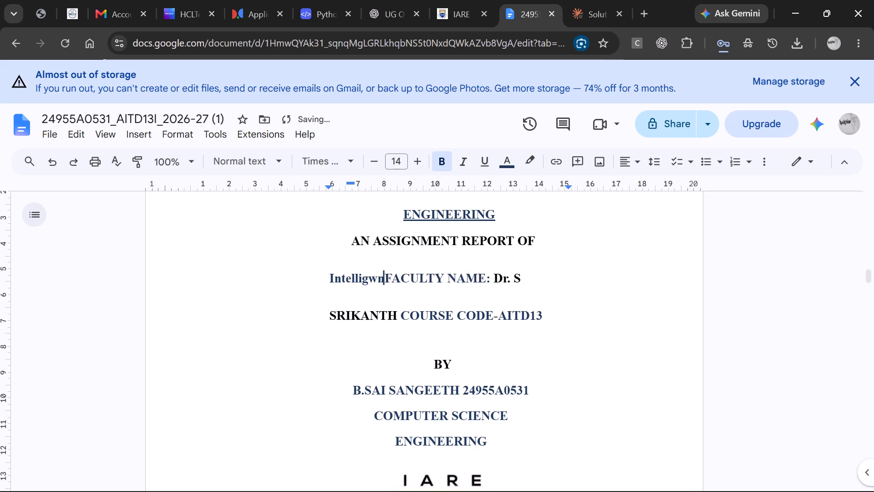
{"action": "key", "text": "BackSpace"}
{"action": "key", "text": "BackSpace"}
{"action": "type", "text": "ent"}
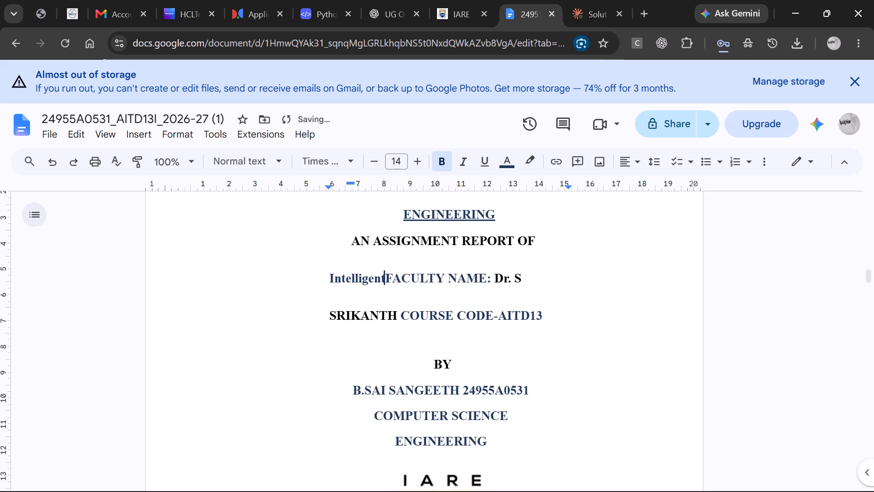
{"action": "left_click", "coordinate": [467, 0]}
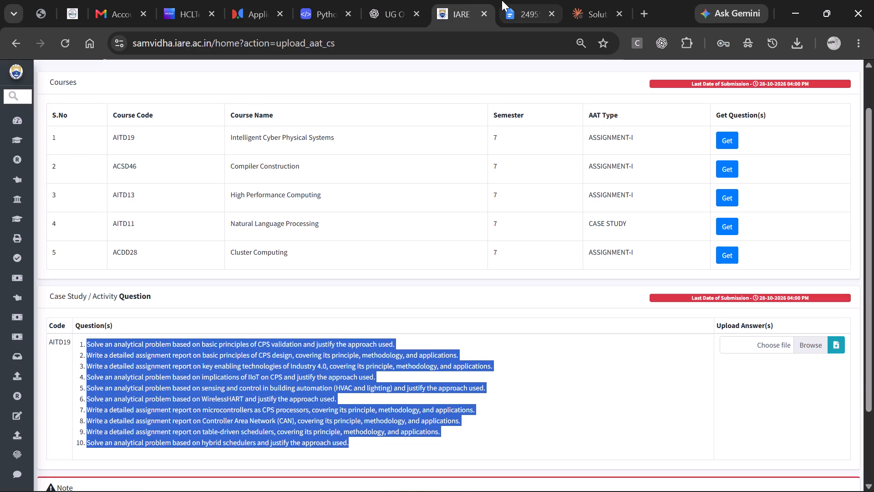
{"action": "left_click", "coordinate": [502, 0]}
{"action": "left_click", "coordinate": [465, 0]}
{"action": "left_click", "coordinate": [516, 0]}
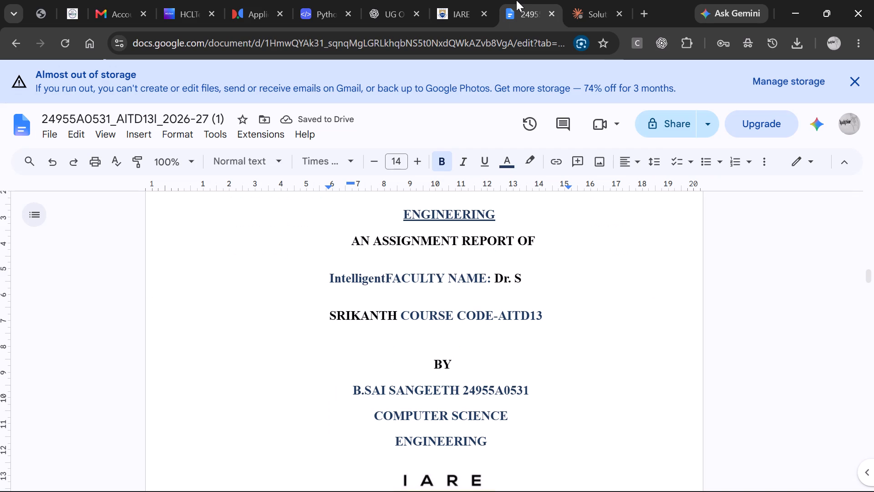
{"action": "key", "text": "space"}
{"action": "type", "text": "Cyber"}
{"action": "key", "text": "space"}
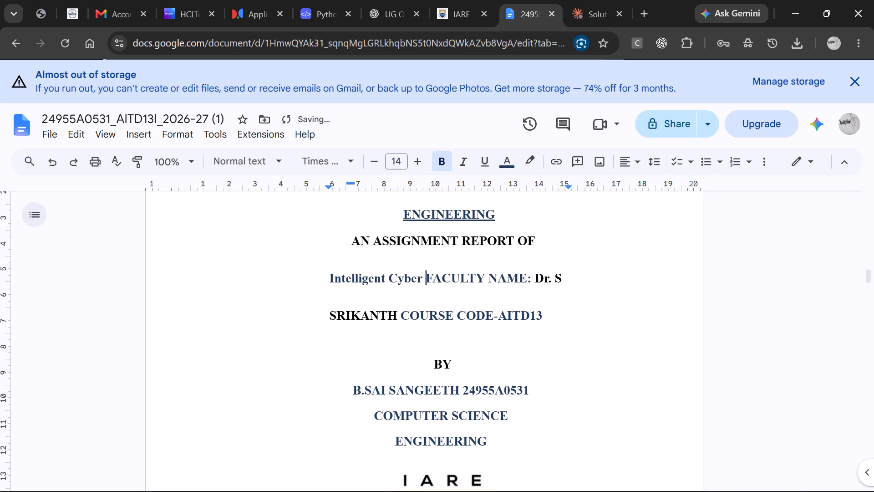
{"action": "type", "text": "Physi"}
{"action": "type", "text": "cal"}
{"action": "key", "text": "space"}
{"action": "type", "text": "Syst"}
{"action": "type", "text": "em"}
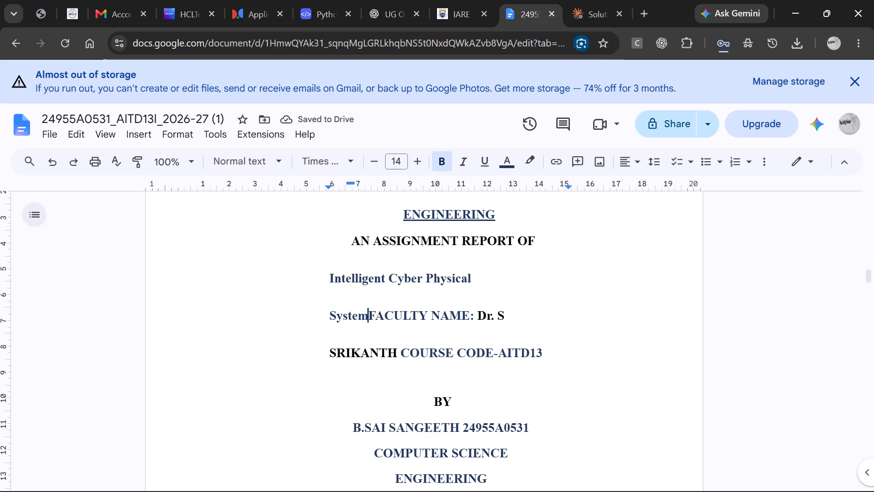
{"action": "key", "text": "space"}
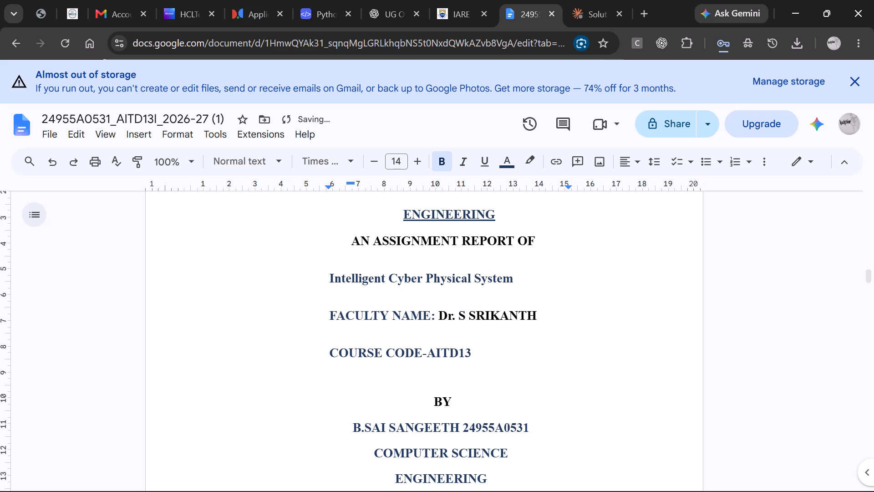
Insert two spaces before the "Intelligent Cyber Physical System" title on the cover page.
{"action": "scroll", "coordinate": [330, 269], "scroll_direction": "up", "scroll_amount": 1}
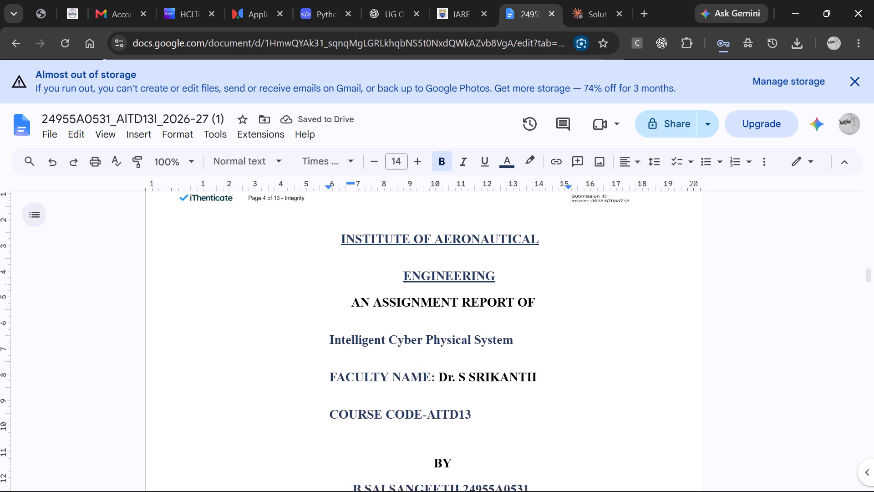
{"action": "scroll", "coordinate": [330, 269], "scroll_direction": "up", "scroll_amount": 2}
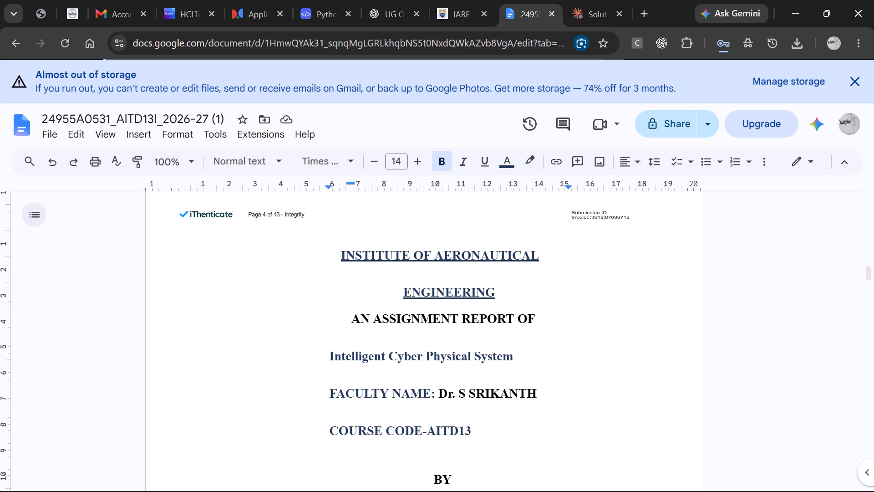
{"action": "left_click", "coordinate": [325, 356]}
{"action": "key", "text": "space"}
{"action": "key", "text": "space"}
Delete the faculty member's name after "FACULTY NAME:" on the cover page.
{"action": "scroll", "coordinate": [379, 357], "scroll_direction": "down", "scroll_amount": 1}
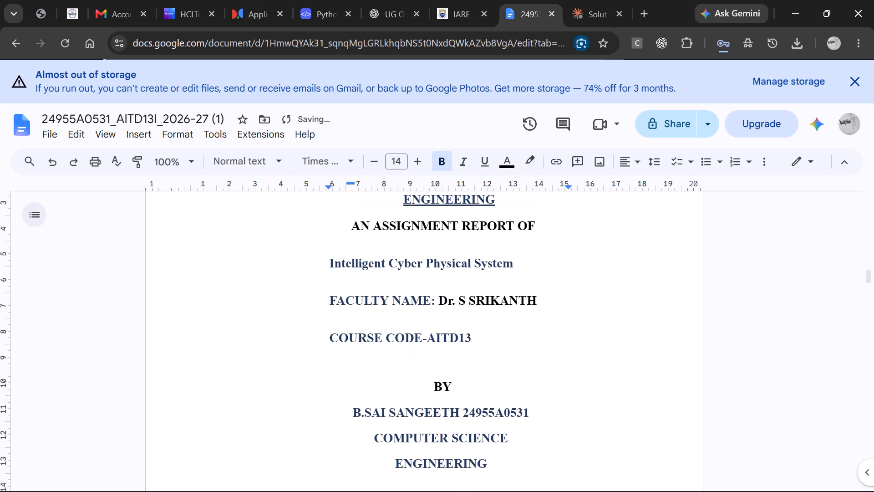
{"action": "left_click_drag", "start_coordinate": [541, 301], "coordinate": [441, 296]}
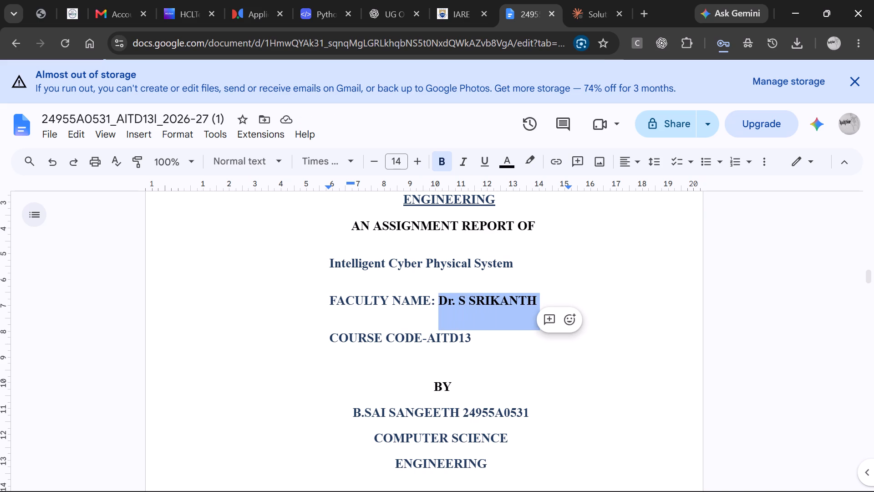
{"action": "key", "text": "BackSpace"}
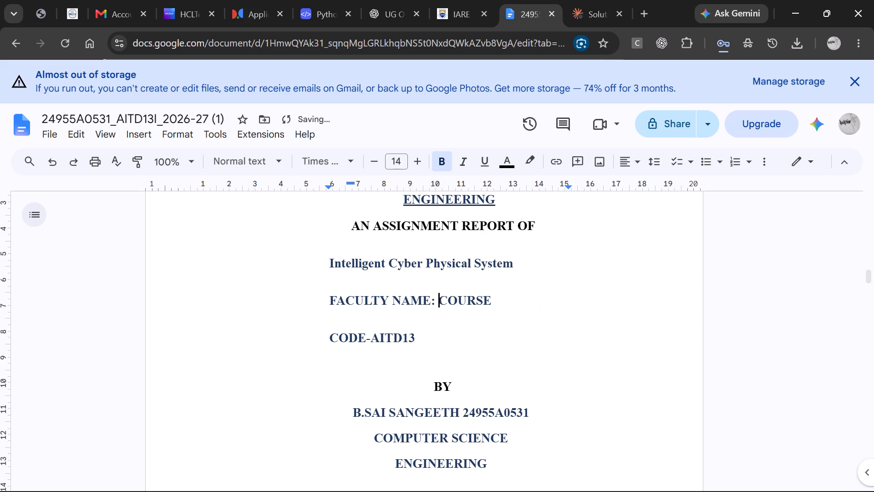
In the IARE portal, show the 2026-27 timetable for Computer Science and Engineering VII Semester Section C, down to its staff list.
{"action": "left_click", "coordinate": [459, 12]}
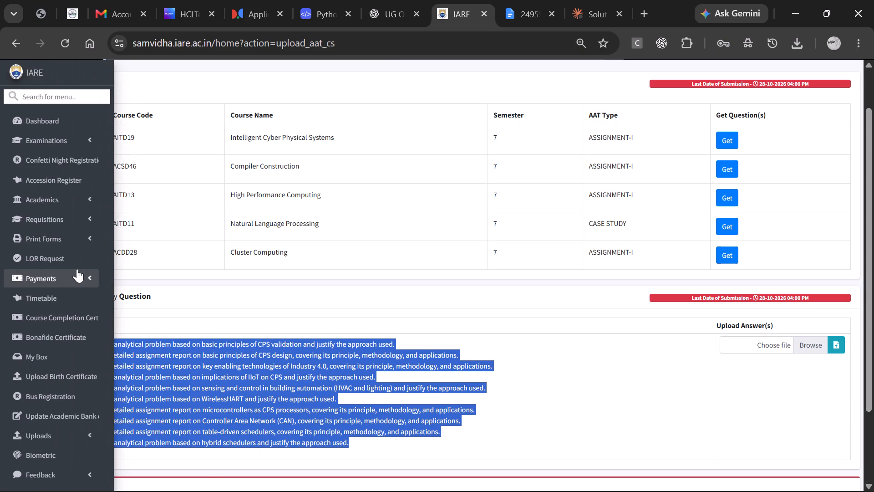
{"action": "left_click", "coordinate": [50, 305]}
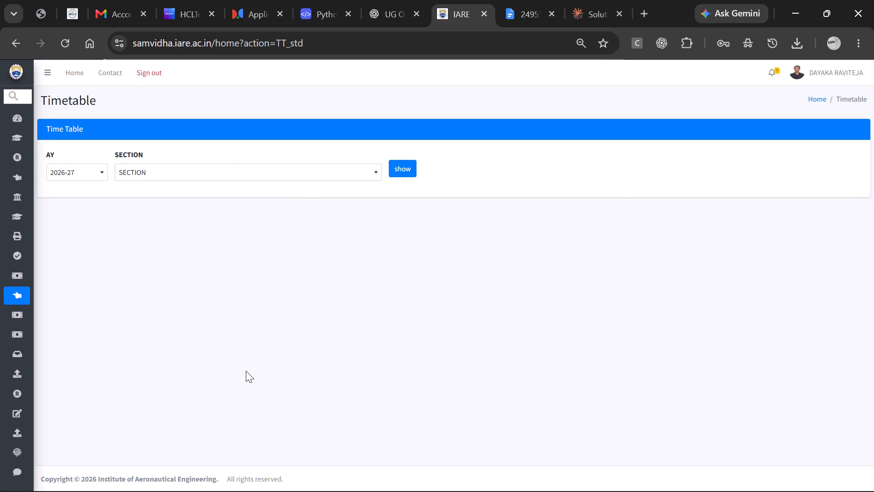
{"action": "left_click", "coordinate": [259, 177]}
{"action": "left_click", "coordinate": [235, 232]}
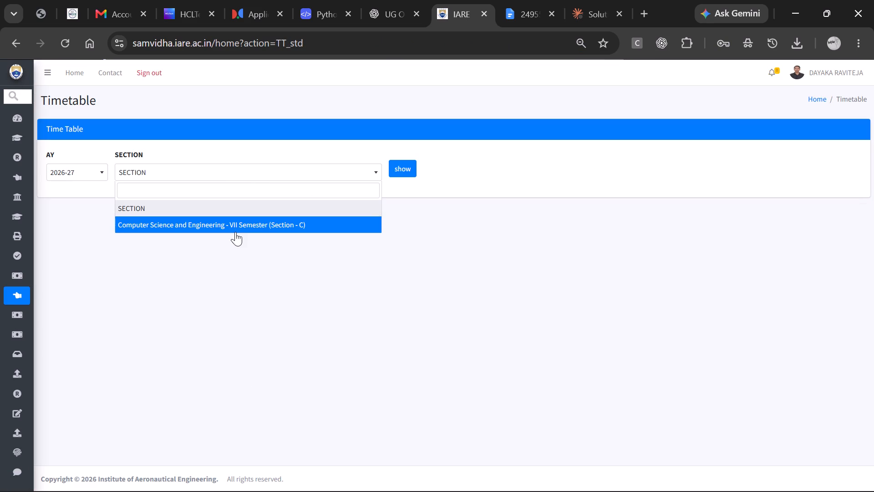
{"action": "left_click", "coordinate": [412, 164]}
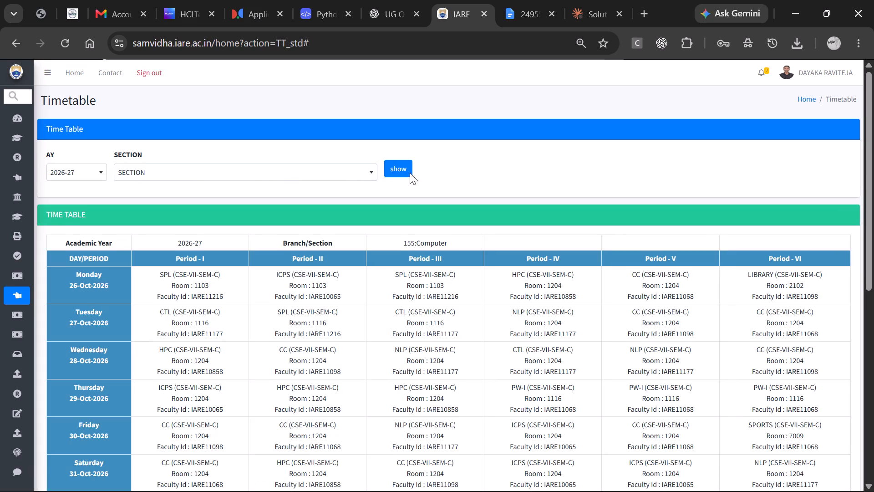
{"action": "scroll", "coordinate": [355, 316], "scroll_direction": "down", "scroll_amount": 5}
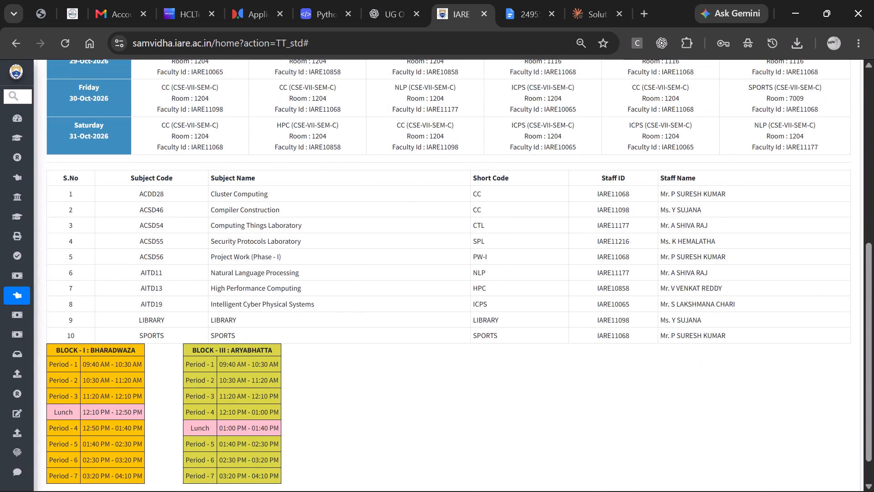
Copy the staff name for Intelligent Cyber Physical Systems and paste it after "FACULTY NAME:" in the report document.
{"action": "left_click", "coordinate": [546, 305]}
{"action": "left_click_drag", "start_coordinate": [742, 303], "coordinate": [653, 303]}
{"action": "key", "text": "ctrl+c"}
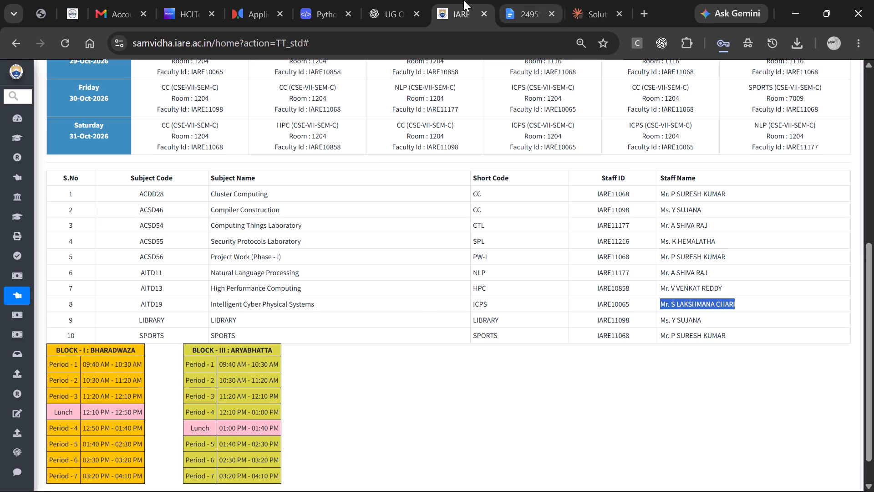
{"action": "left_click", "coordinate": [530, 1]}
{"action": "key", "text": "ctrl+v"}
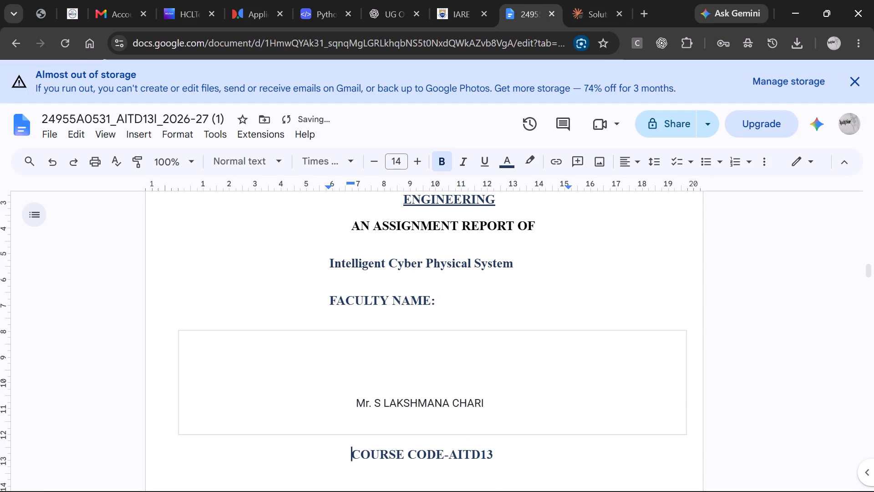
Enter the Intelligent Cyber Physical Systems faculty member's name, with the title "Mr.", directly on the FACULTY NAME line.
{"action": "left_click", "coordinate": [446, 310]}
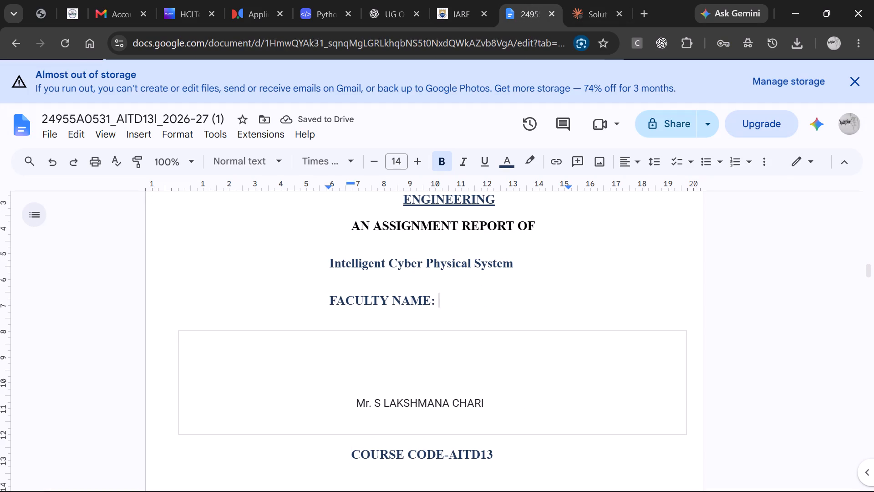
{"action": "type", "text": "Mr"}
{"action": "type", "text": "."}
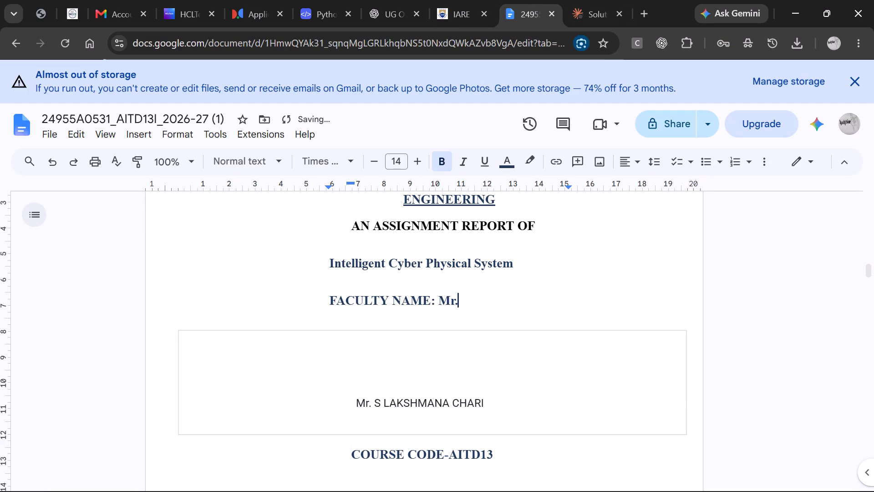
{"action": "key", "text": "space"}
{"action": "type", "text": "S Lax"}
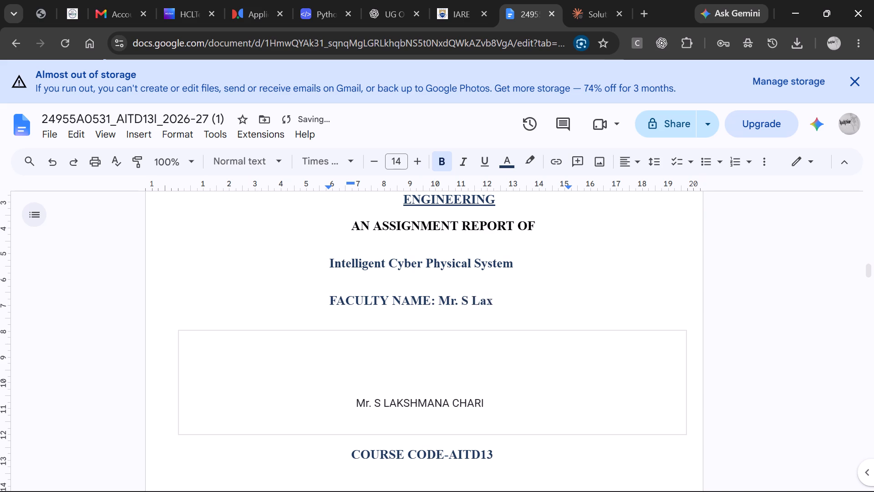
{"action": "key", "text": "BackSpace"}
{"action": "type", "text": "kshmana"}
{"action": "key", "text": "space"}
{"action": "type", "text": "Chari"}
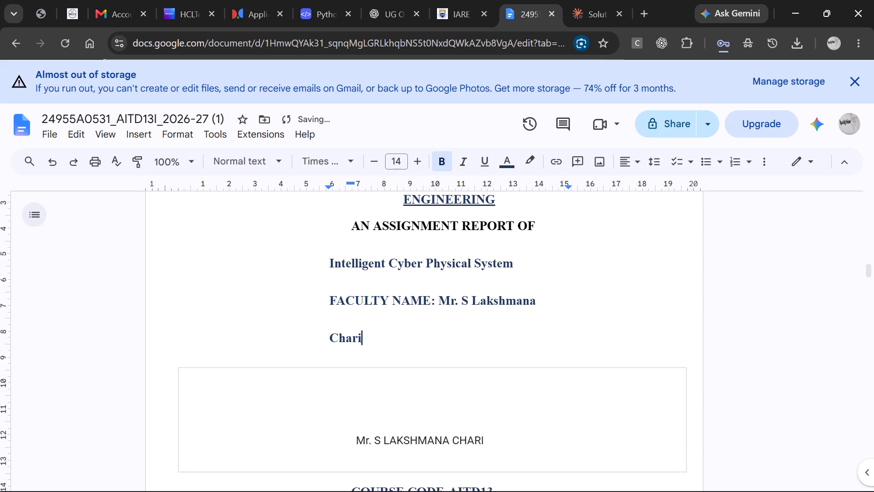
Delete the pasted staff name and the blank lines inside the table below the FACULTY NAME line.
{"action": "left_click", "coordinate": [414, 436]}
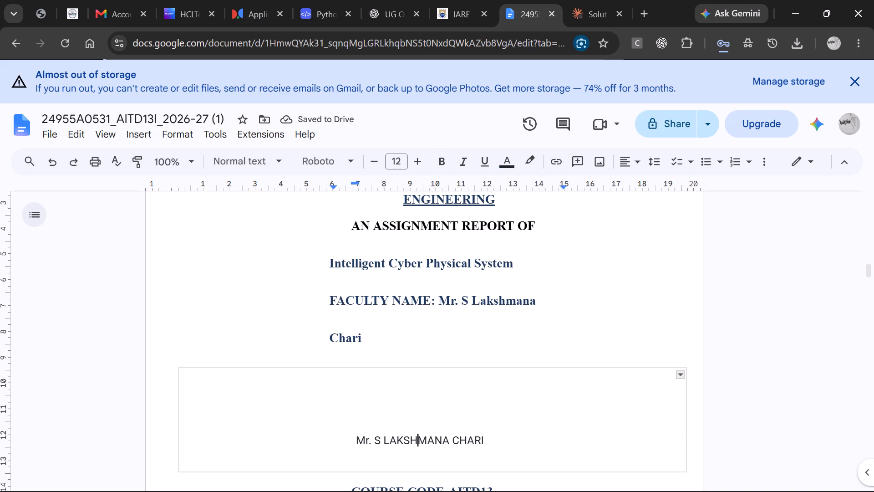
{"action": "key", "text": "Delete"}
{"action": "left_click_drag", "start_coordinate": [572, 456], "coordinate": [387, 413]}
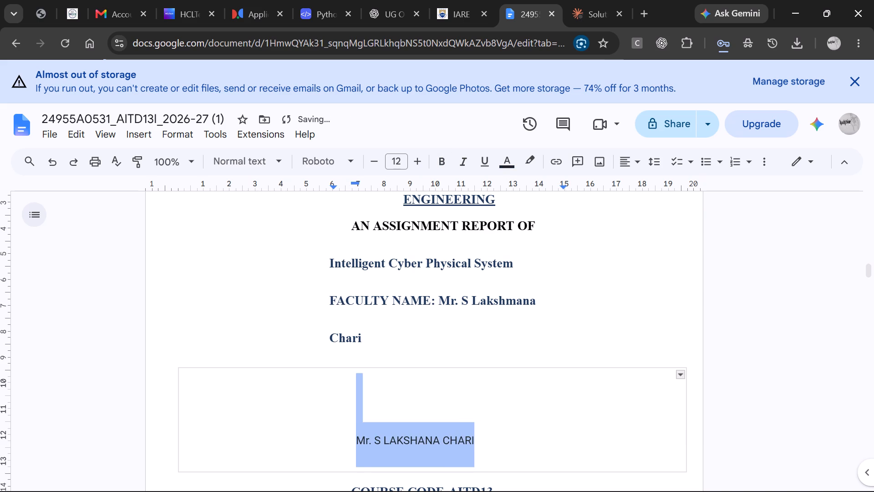
{"action": "left_click_drag", "start_coordinate": [387, 413], "coordinate": [366, 422]}
{"action": "key", "text": "BackSpace"}
{"action": "key", "text": "BackSpace"}
{"action": "key", "text": "BackSpace"}
{"action": "key", "text": "BackSpace"}
{"action": "key", "text": "BackSpace"}
{"action": "key", "text": "BackSpace"}
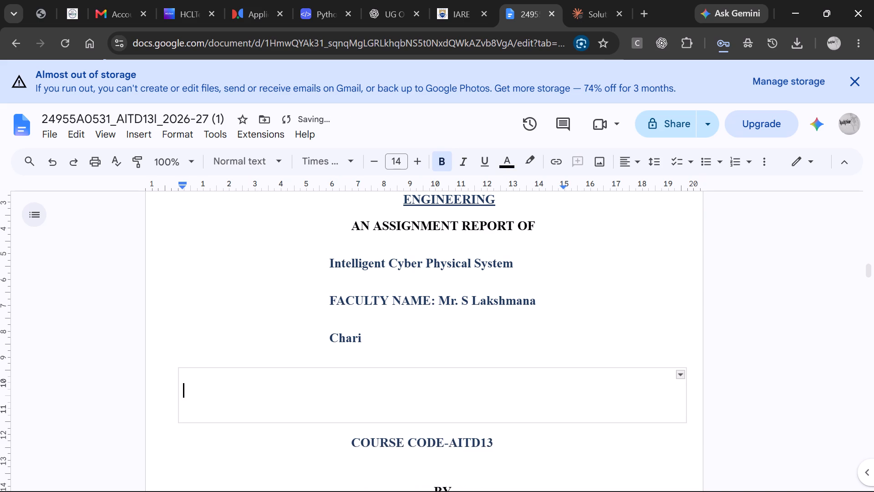
{"action": "key", "text": "BackSpace"}
{"action": "key", "text": "BackSpace"}
{"action": "key", "text": "BackSpace"}
{"action": "key", "text": "Delete"}
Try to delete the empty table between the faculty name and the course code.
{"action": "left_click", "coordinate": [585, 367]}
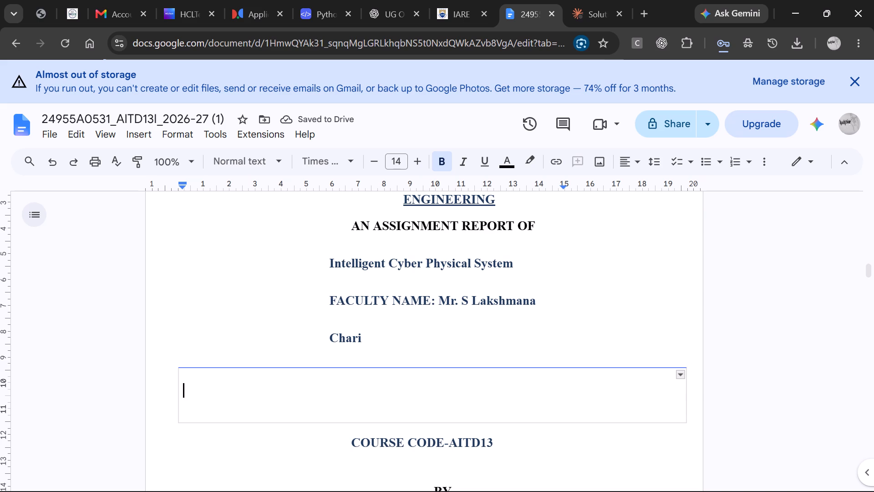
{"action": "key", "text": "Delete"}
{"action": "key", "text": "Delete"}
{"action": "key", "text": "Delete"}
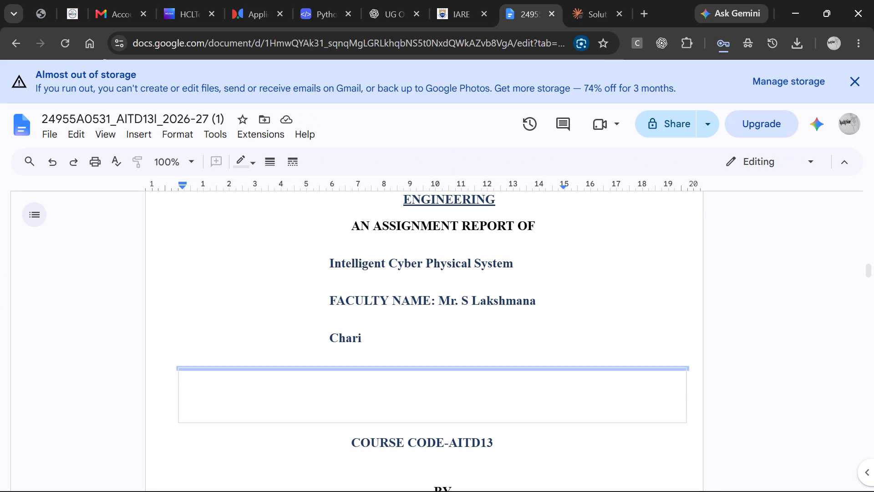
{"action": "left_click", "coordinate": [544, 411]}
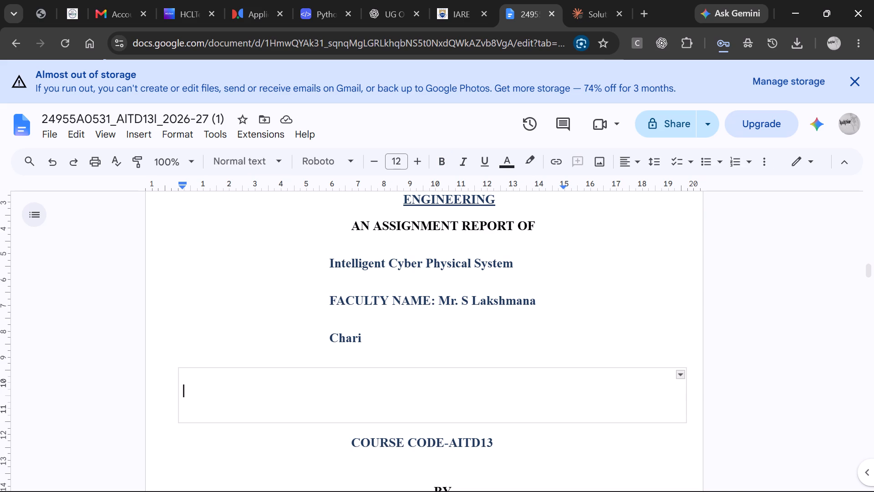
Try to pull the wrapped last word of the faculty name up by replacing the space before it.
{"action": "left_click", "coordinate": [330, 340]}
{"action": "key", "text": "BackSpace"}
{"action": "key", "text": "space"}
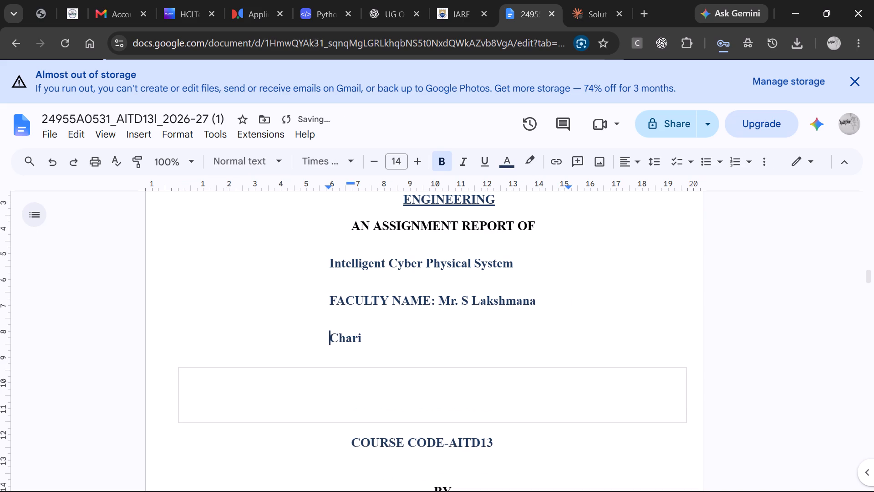
Reduce the left indent of the paragraph holding the course title and faculty name to about 5.2 cm.
{"action": "left_click", "coordinate": [328, 293]}
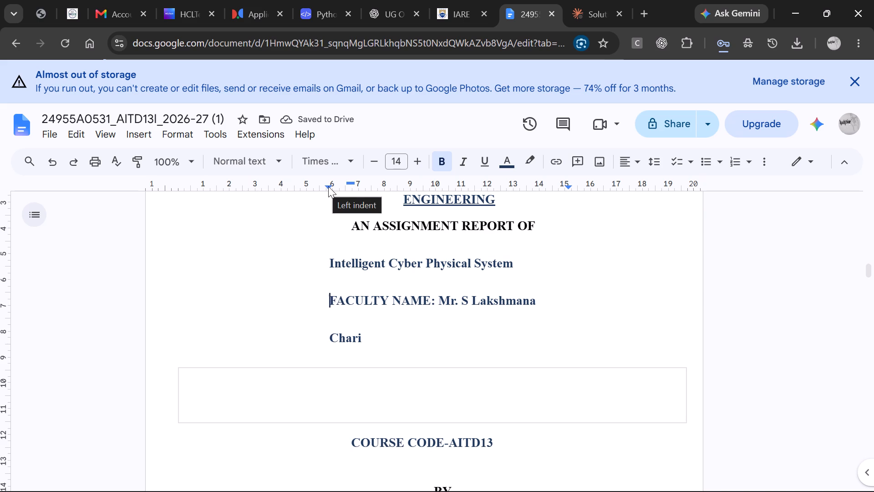
{"action": "left_click_drag", "start_coordinate": [328, 186], "coordinate": [310, 186]}
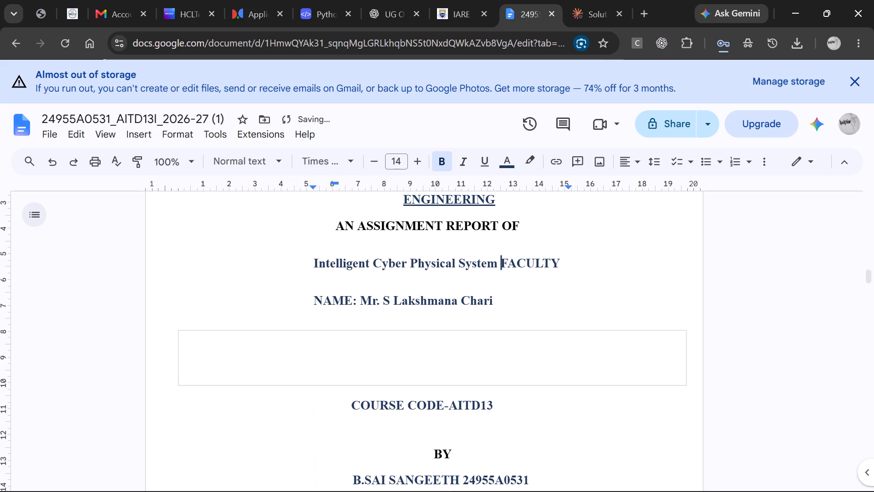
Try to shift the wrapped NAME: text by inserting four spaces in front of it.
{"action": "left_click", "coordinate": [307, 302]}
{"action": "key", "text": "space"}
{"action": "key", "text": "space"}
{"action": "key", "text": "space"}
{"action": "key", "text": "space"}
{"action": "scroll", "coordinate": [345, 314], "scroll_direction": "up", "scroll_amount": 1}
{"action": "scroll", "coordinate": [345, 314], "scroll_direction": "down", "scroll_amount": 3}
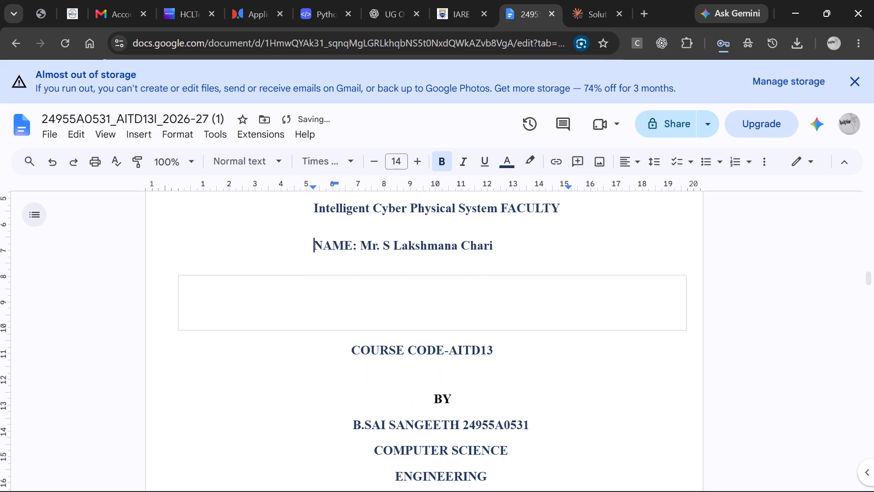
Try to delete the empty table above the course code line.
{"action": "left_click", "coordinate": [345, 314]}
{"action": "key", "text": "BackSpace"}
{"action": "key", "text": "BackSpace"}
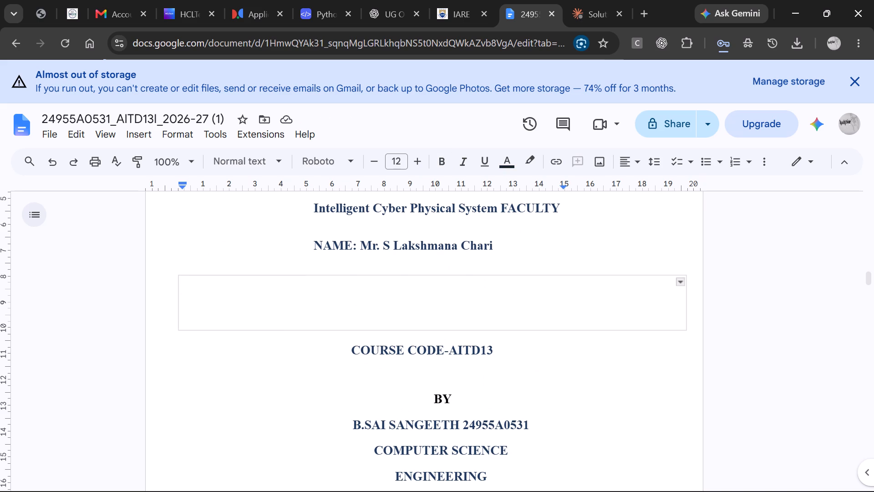
Copy the faculty member's name, including the title, that follows NAME: above the empty table.
{"action": "left_click_drag", "start_coordinate": [506, 244], "coordinate": [363, 246]}
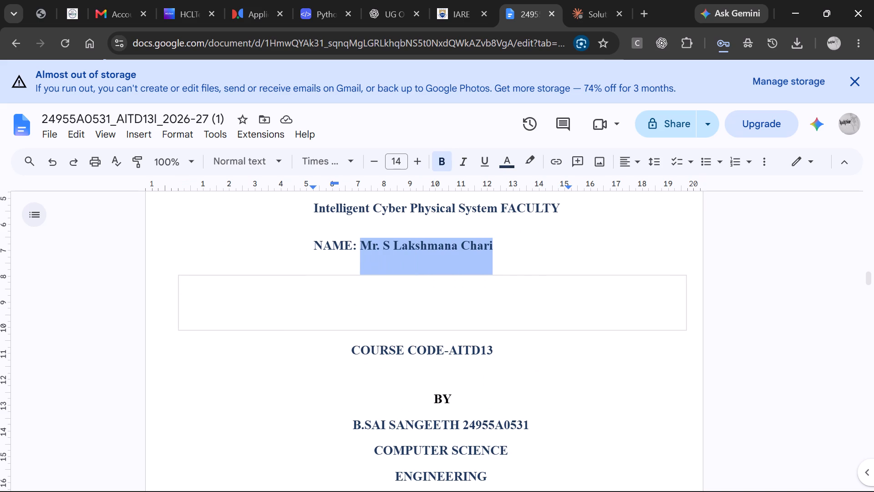
{"action": "key", "text": "ctrl+c"}
Undo the recent edits back to before the table was pasted, where the course code directly follows FACULTY NAME:.
{"action": "left_click", "coordinate": [329, 303]}
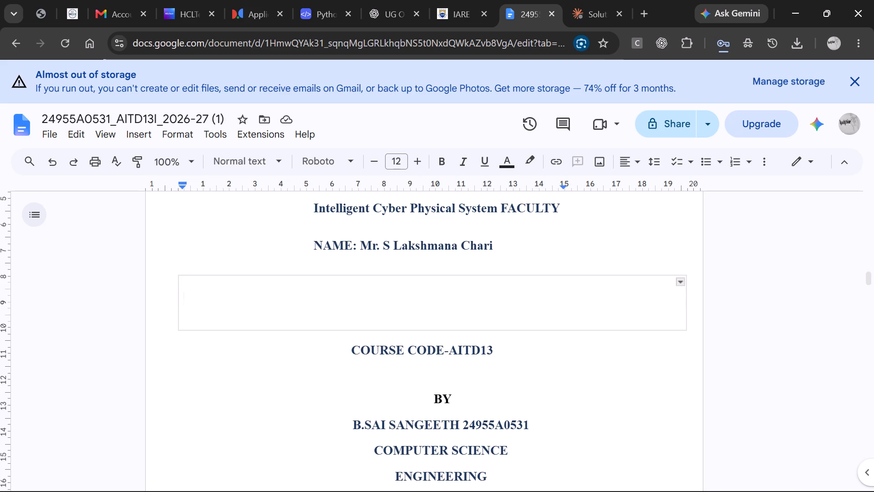
{"action": "key", "text": "ctrl+z"}
{"action": "key", "text": "ctrl+z"}
{"action": "key", "text": "ctrl+z"}
{"action": "key", "text": "ctrl+z"}
{"action": "key", "text": "ctrl+z"}
{"action": "key", "text": "ctrl+z"}
{"action": "key", "text": "ctrl+z"}
{"action": "key", "text": "ctrl+z"}
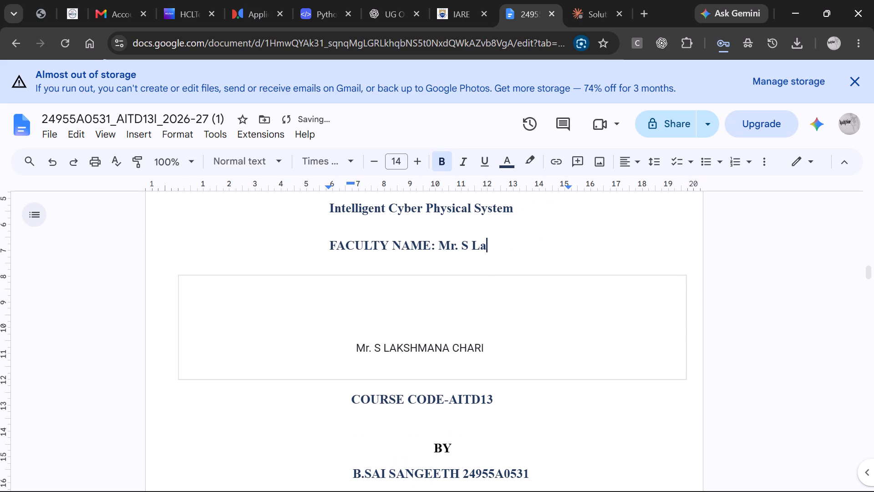
{"action": "key", "text": "ctrl+z"}
{"action": "key", "text": "ctrl+z"}
{"action": "key", "text": "ctrl+z"}
{"action": "key", "text": "ctrl+z"}
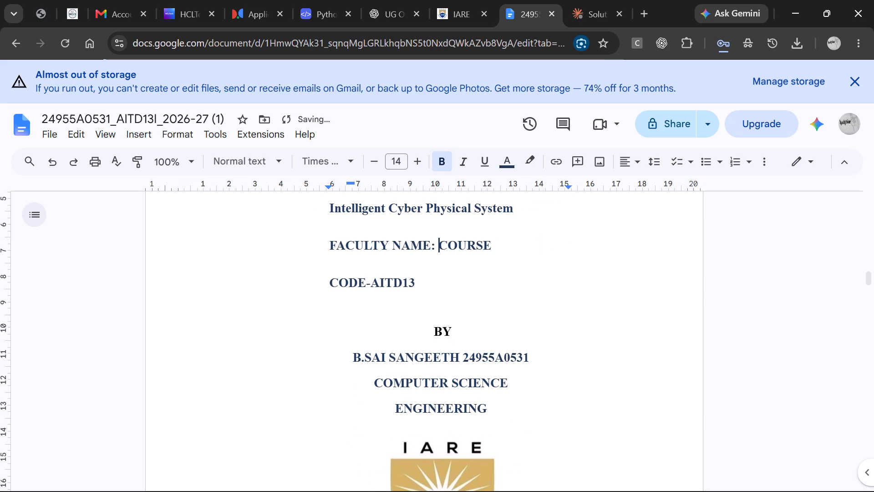
Paste the copied name after FACULTY NAME: and start a new paragraph before COURSE CODE-AITD13.
{"action": "key", "text": "ctrl+v"}
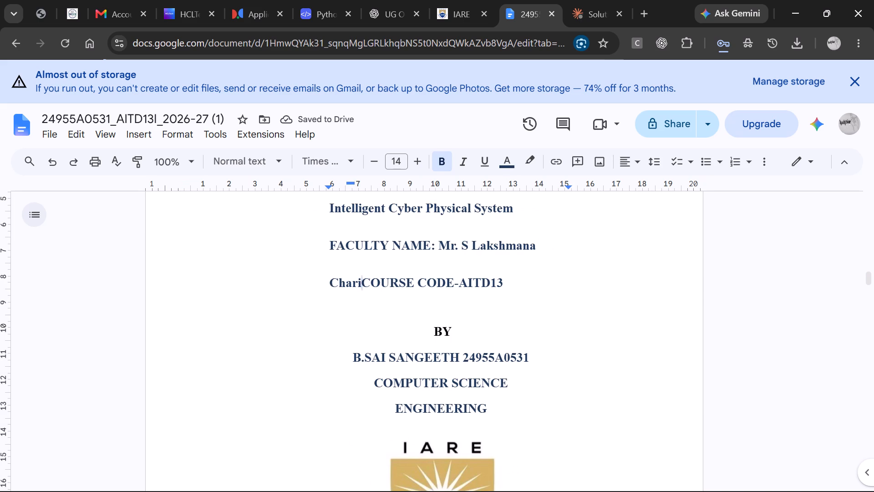
{"action": "key", "text": "Return"}
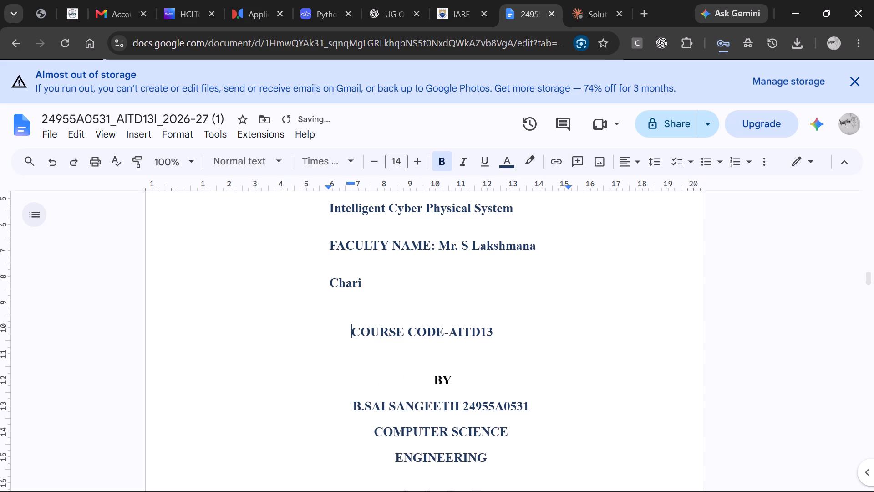
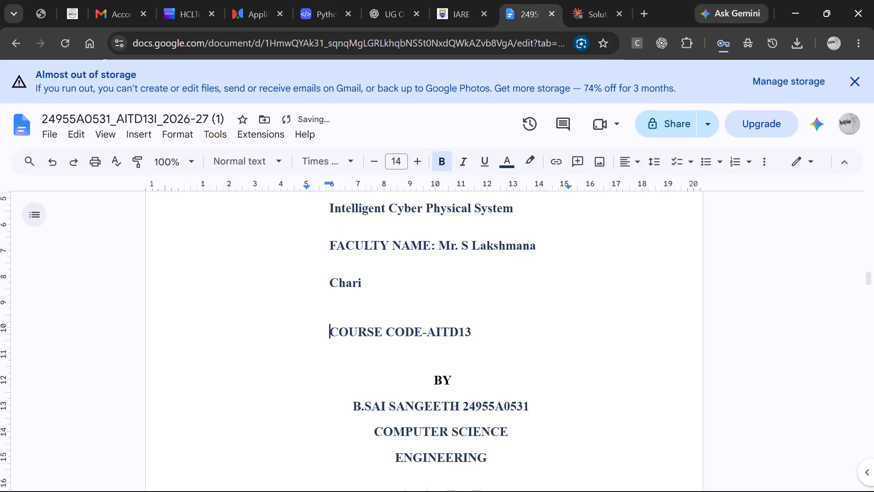
Reduce the left indent of the paragraph holding the course title and faculty name to about 5 cm.
{"action": "left_click", "coordinate": [324, 249]}
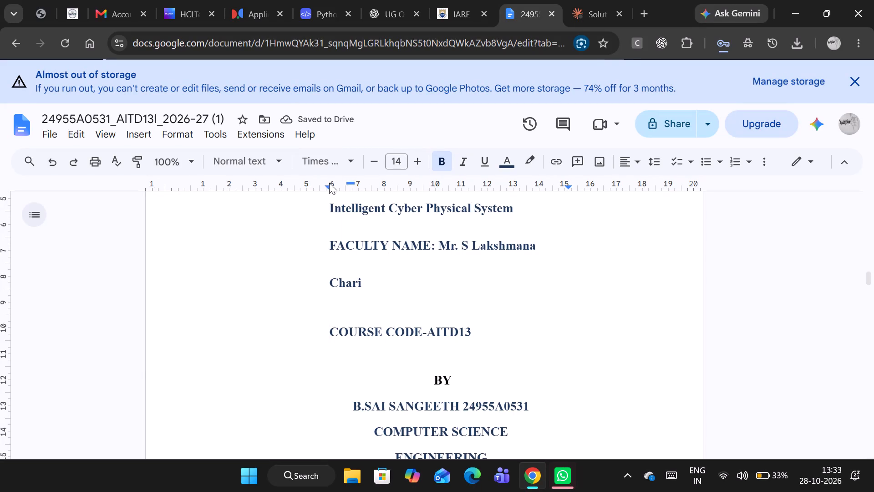
{"action": "left_click_drag", "start_coordinate": [328, 187], "coordinate": [305, 187]}
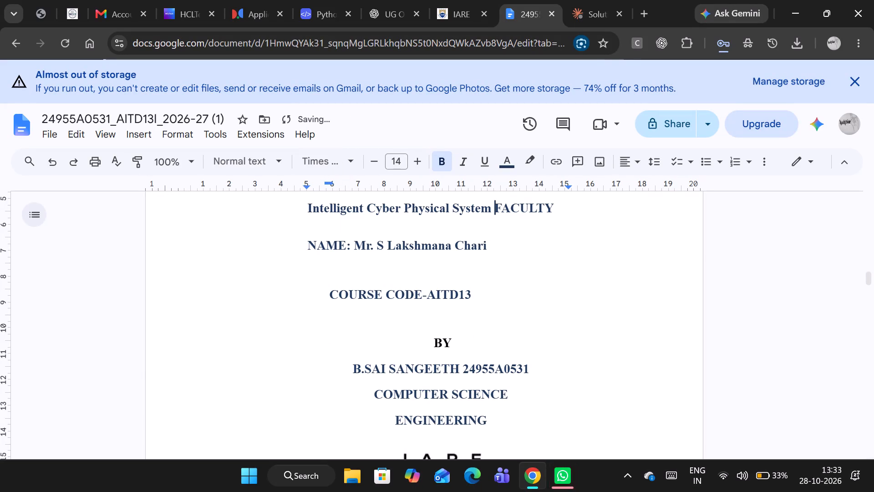
Split the paragraph before FACULTY NAME so the faculty name starts on its own line below the course title.
{"action": "key", "text": "backslash"}
{"action": "key", "text": "BackSpace"}
{"action": "key", "text": "Return"}
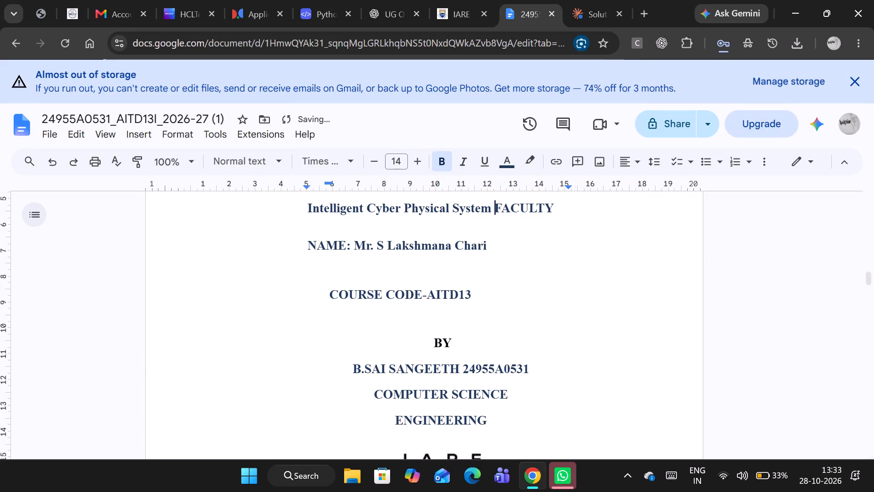
Extend the right indent boundary of the FACULTY NAME paragraph to about 16.8 cm on the ruler.
{"action": "left_click_drag", "start_coordinate": [569, 186], "coordinate": [610, 186]}
Insert spaces before the course title "Intelligent Cyber Physical System" to shift it toward the lines below.
{"action": "scroll", "coordinate": [598, 203], "scroll_direction": "up", "scroll_amount": 1}
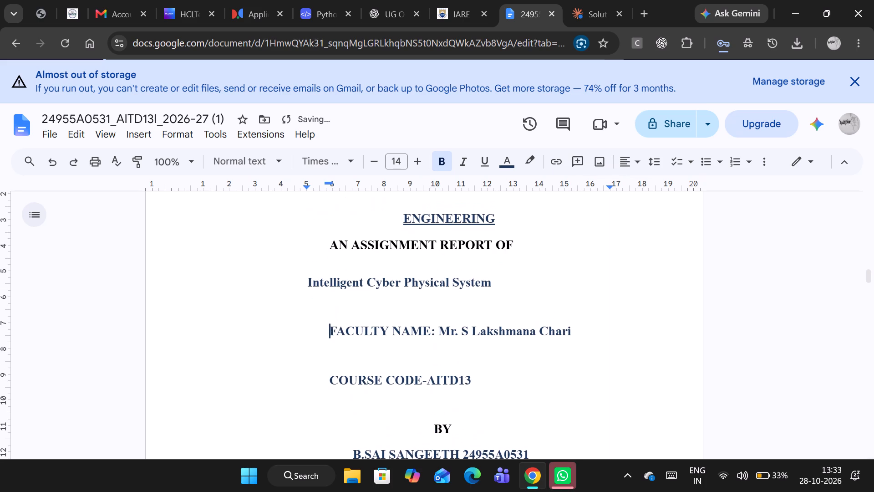
{"action": "left_click", "coordinate": [302, 281]}
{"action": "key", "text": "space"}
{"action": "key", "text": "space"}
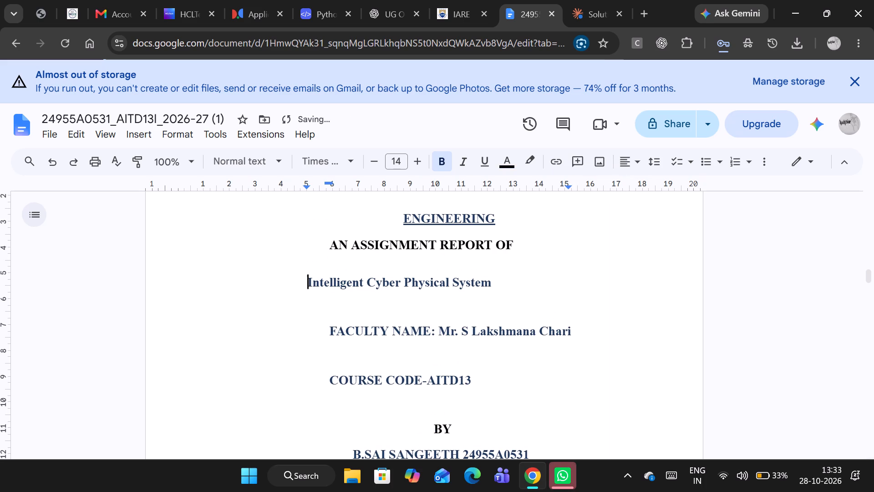
Centre the paragraph holding the AN ASSIGNMENT REPORT OF heading and the Intelligent Cyber Physical System course title.
{"action": "key", "text": "space"}
{"action": "key", "text": "space"}
{"action": "left_click", "coordinate": [629, 161]}
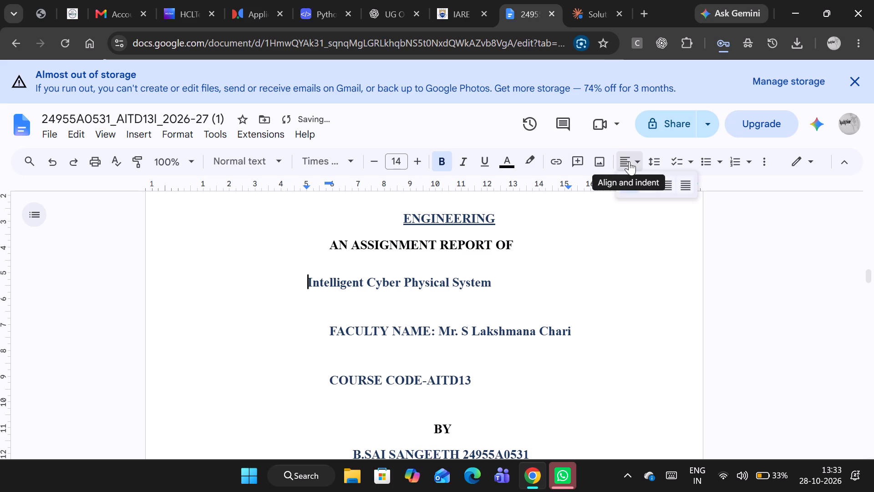
{"action": "left_click", "coordinate": [644, 182]}
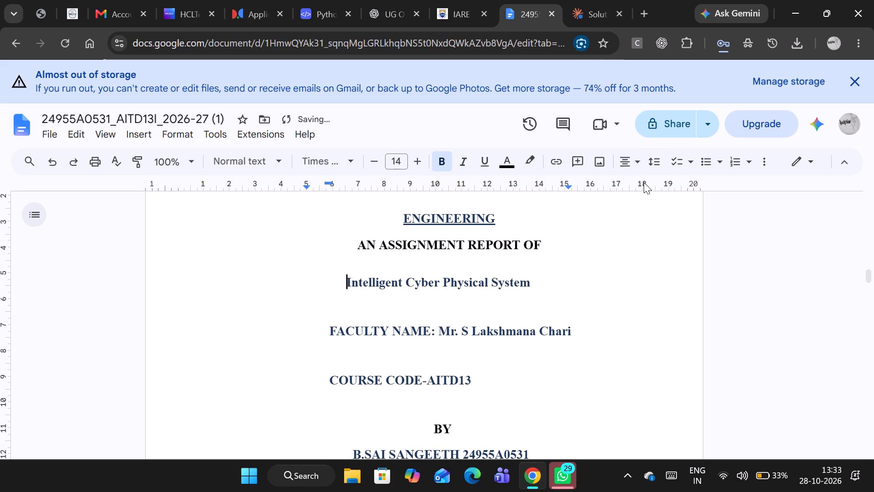
Shift the COURSE CODE line towards the page centre by inserting leading spaces before it.
{"action": "scroll", "coordinate": [528, 261], "scroll_direction": "down", "scroll_amount": 2}
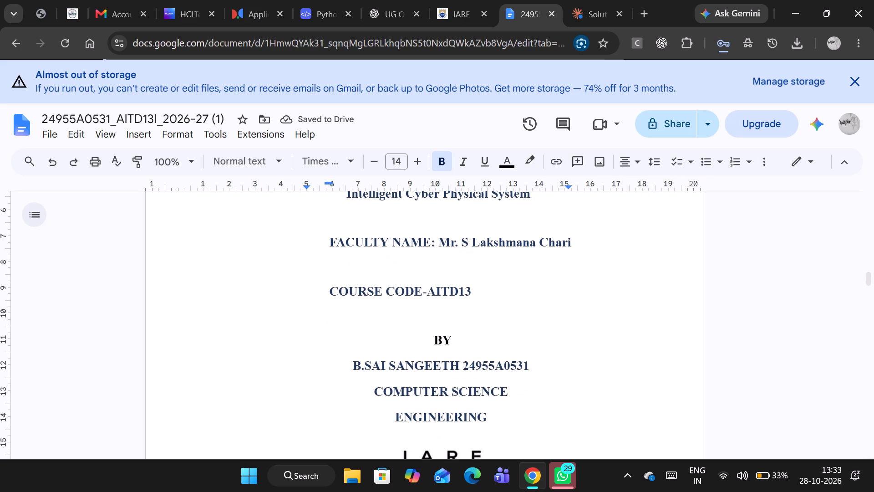
{"action": "left_click", "coordinate": [327, 287]}
{"action": "key", "text": "space"}
{"action": "key", "text": "space"}
{"action": "key", "text": "space"}
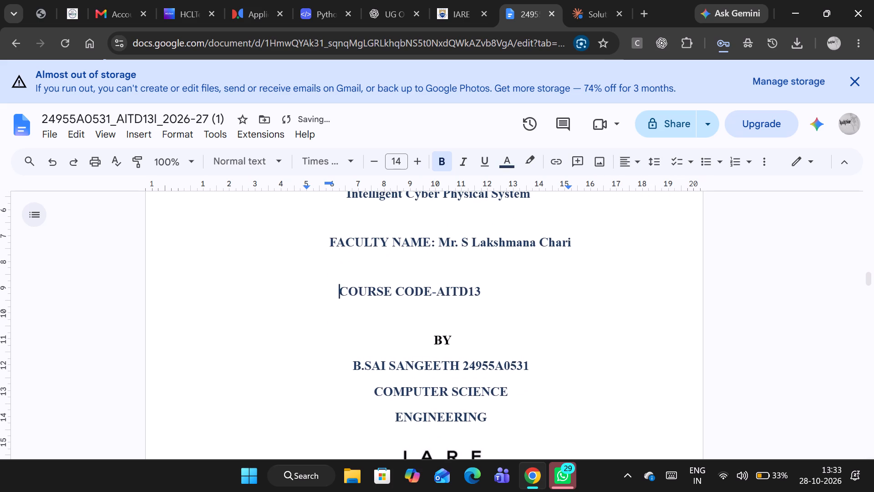
{"action": "key", "text": "space"}
{"action": "key", "text": "space"}
{"action": "key", "text": "space"}
{"action": "key", "text": "space"}
{"action": "key", "text": "space"}
{"action": "key", "text": "space"}
{"action": "key", "text": "space"}
{"action": "key", "text": "space"}
{"action": "key", "text": "space"}
{"action": "key", "text": "space"}
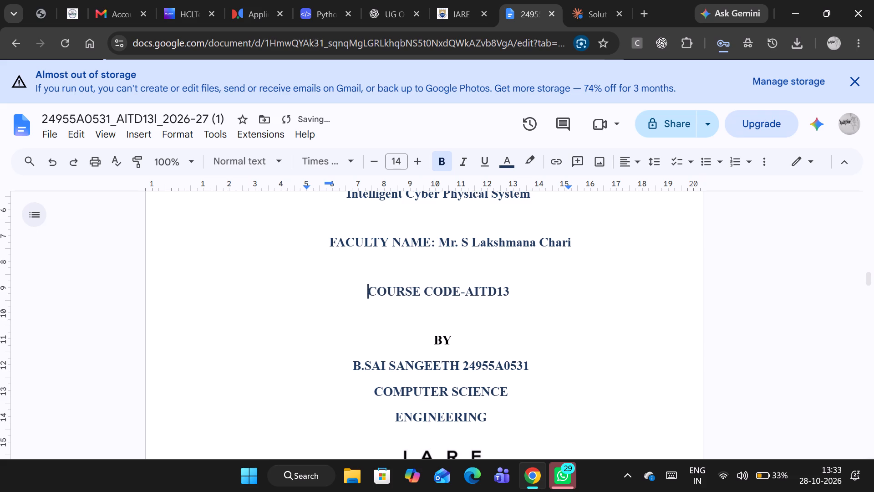
Look up the Intelligent Cyber Physical Systems subject code in the IARE timetable and change the cover page's course code to AITD19.
{"action": "left_click", "coordinate": [454, 0]}
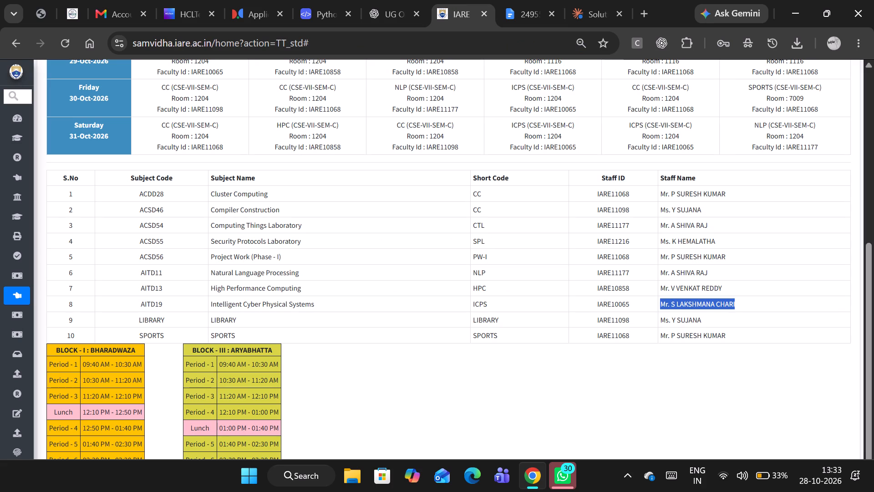
{"action": "left_click", "coordinate": [552, 0]}
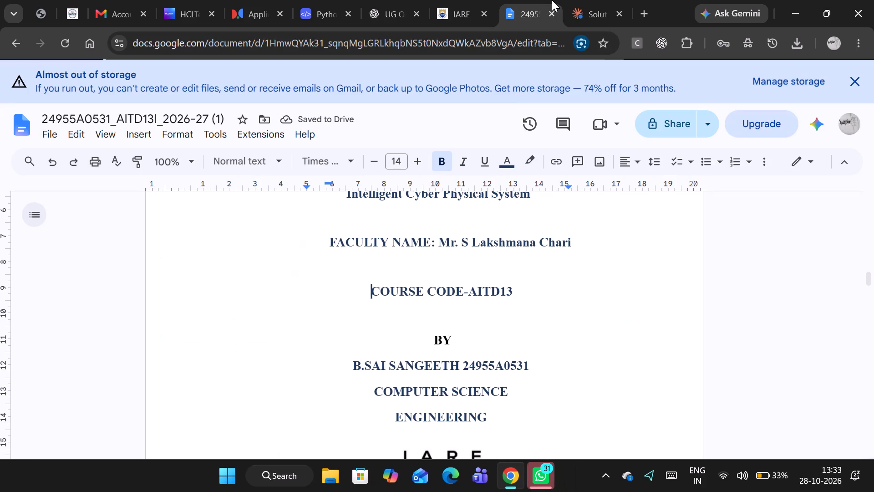
{"action": "left_click", "coordinate": [515, 292]}
{"action": "key", "text": "BackSpace"}
{"action": "key", "text": "9"}
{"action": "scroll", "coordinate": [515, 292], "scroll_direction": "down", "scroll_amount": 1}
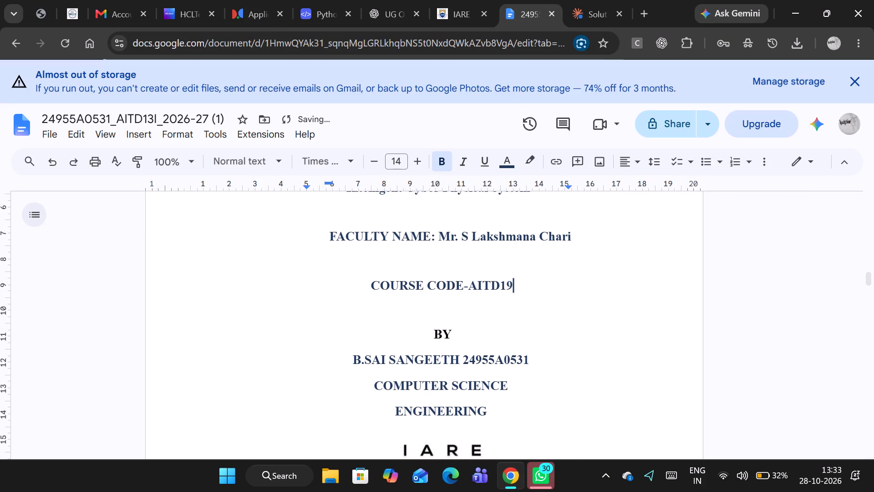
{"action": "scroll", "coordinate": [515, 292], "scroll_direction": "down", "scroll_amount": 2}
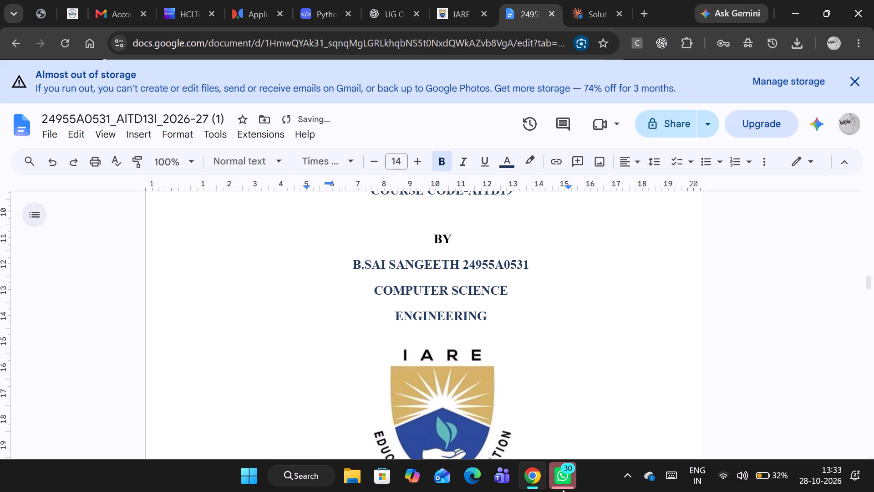
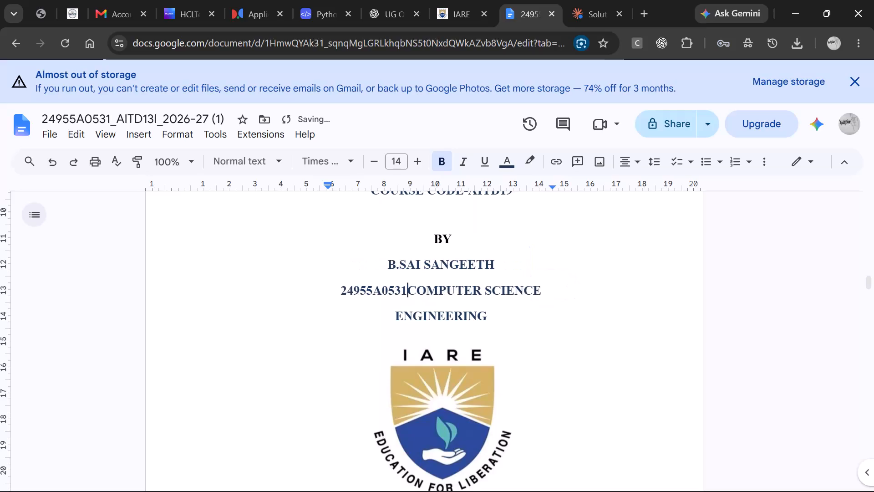
Replace the student name and roll number under BY with the new student's details, keeping COMPUTER SCIENCE ENGINEERING on a separate line below.
{"action": "key", "text": "BackSpace"}
{"action": "key", "text": "BackSpace"}
{"action": "key", "text": "BackSpace"}
{"action": "key", "text": "BackSpace"}
{"action": "key", "text": "BackSpace"}
{"action": "key", "text": "BackSpace"}
{"action": "key", "text": "BackSpace"}
{"action": "key", "text": "BackSpace"}
{"action": "key", "text": "BackSpace"}
{"action": "key", "text": "BackSpace"}
{"action": "key", "text": "BackSpace"}
{"action": "key", "text": "BackSpace"}
{"action": "key", "text": "BackSpace"}
{"action": "key", "text": "BackSpace"}
{"action": "key", "text": "BackSpace"}
{"action": "key", "text": "BackSpace"}
{"action": "key", "text": "BackSpace"}
{"action": "key", "text": "BackSpace"}
{"action": "key", "text": "BackSpace"}
{"action": "key", "text": "BackSpace"}
{"action": "key", "text": "BackSpace"}
{"action": "key", "text": "BackSpace"}
{"action": "key", "text": "BackSpace"}
{"action": "key", "text": "BackSpace"}
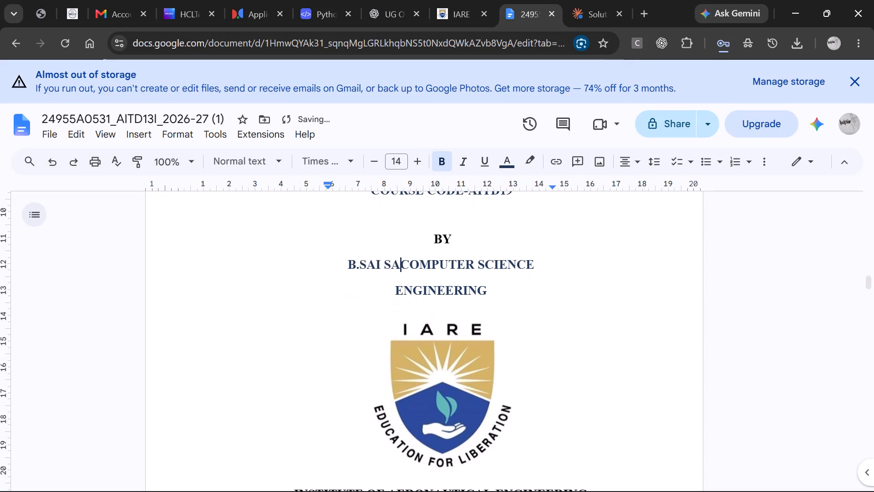
{"action": "key", "text": "BackSpace"}
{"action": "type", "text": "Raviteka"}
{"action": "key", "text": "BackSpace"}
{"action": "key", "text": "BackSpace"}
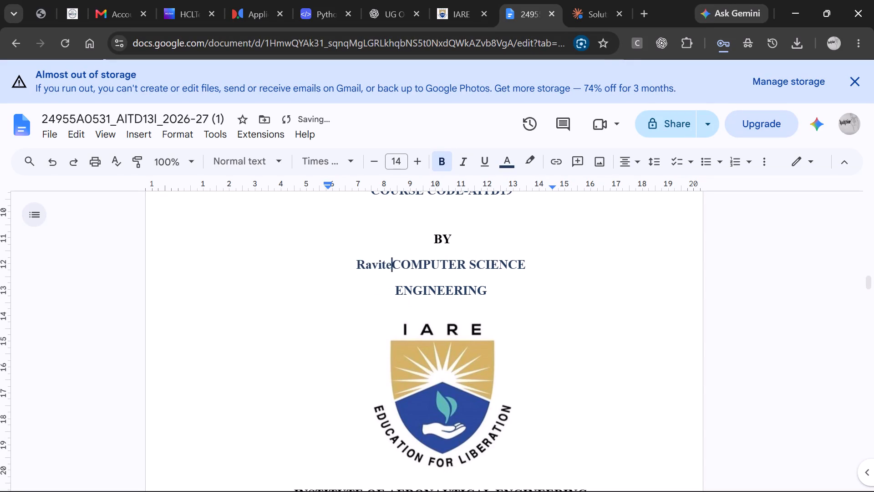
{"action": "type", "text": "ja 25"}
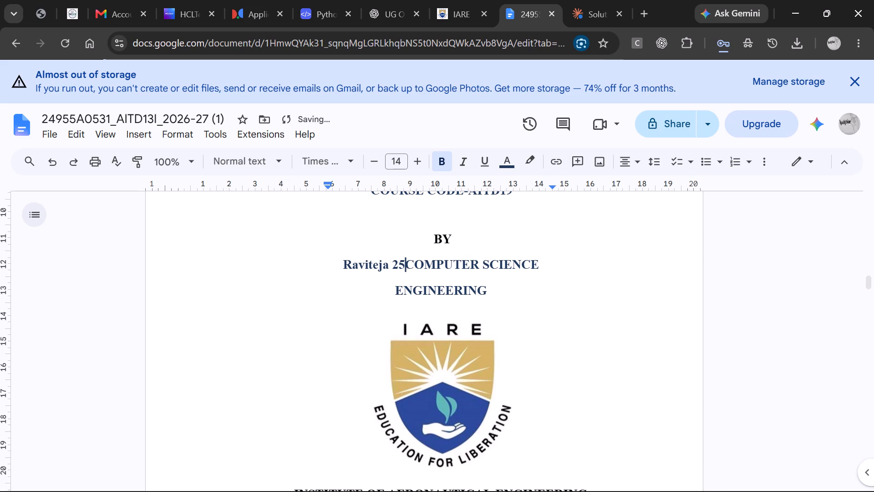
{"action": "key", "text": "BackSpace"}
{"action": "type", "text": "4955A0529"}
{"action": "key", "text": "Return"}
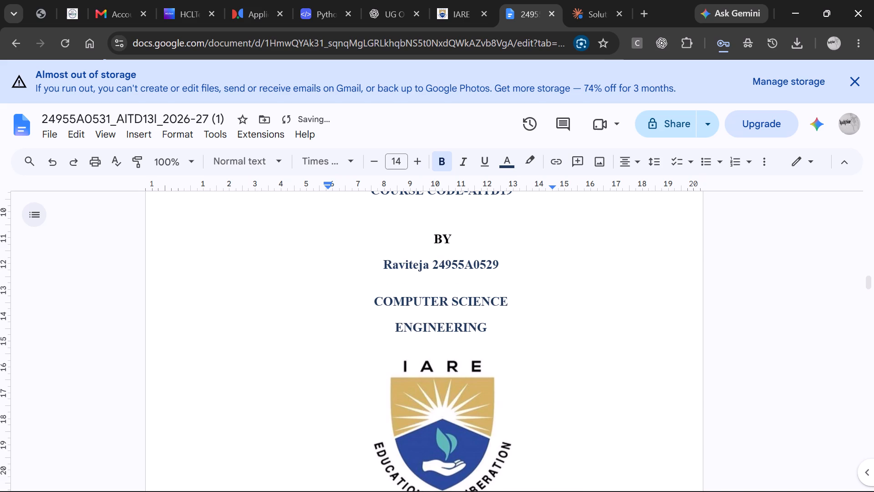
Delete the page 5 answers on the parallel programming model and on data partitioning for matrix addition.
{"action": "scroll", "coordinate": [567, 287], "scroll_direction": "down", "scroll_amount": 2}
{"action": "scroll", "coordinate": [567, 287], "scroll_direction": "up", "scroll_amount": 2}
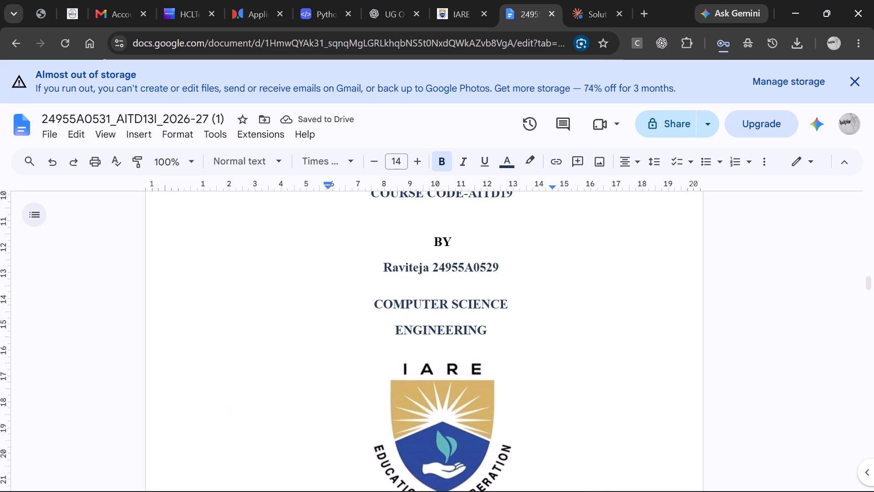
{"action": "scroll", "coordinate": [598, 348], "scroll_direction": "up", "scroll_amount": 4}
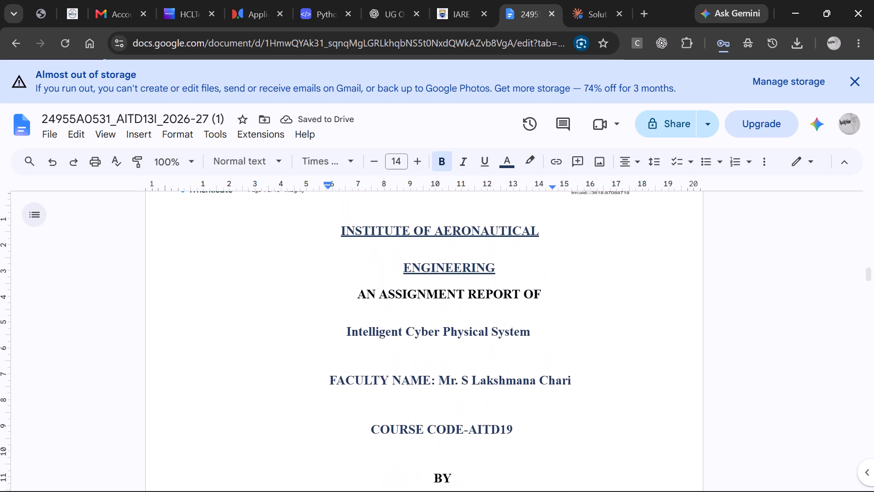
{"action": "scroll", "coordinate": [598, 348], "scroll_direction": "up", "scroll_amount": 1}
{"action": "scroll", "coordinate": [598, 348], "scroll_direction": "down", "scroll_amount": 5}
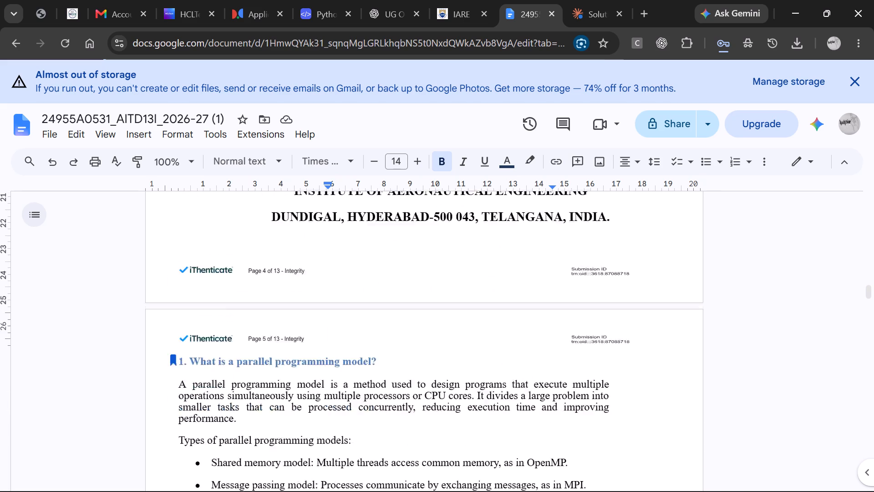
{"action": "scroll", "coordinate": [598, 348], "scroll_direction": "down", "scroll_amount": 2}
{"action": "scroll", "coordinate": [598, 348], "scroll_direction": "up", "scroll_amount": 1}
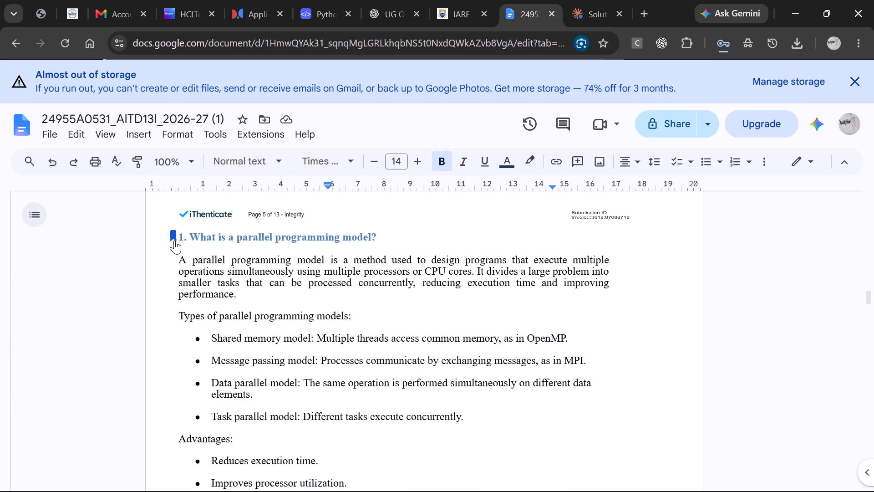
{"action": "left_click_drag", "start_coordinate": [178, 234], "coordinate": [342, 491]}
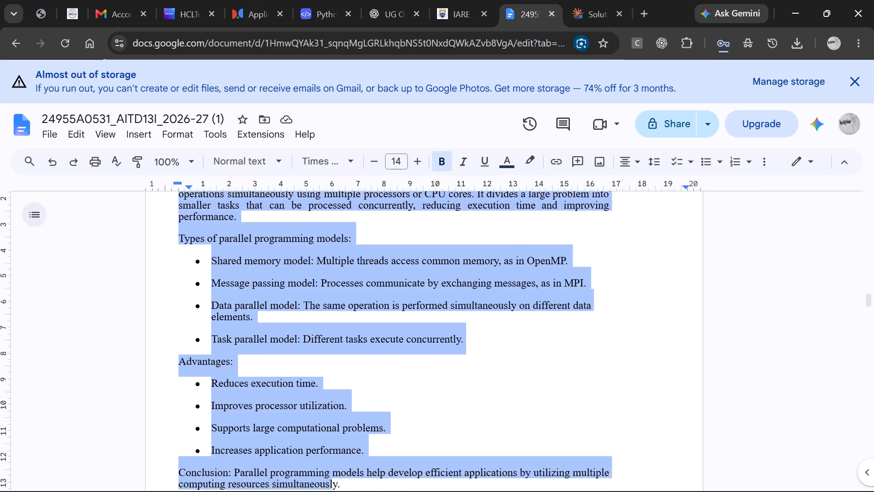
{"action": "left_click_drag", "start_coordinate": [342, 491], "coordinate": [396, 491]}
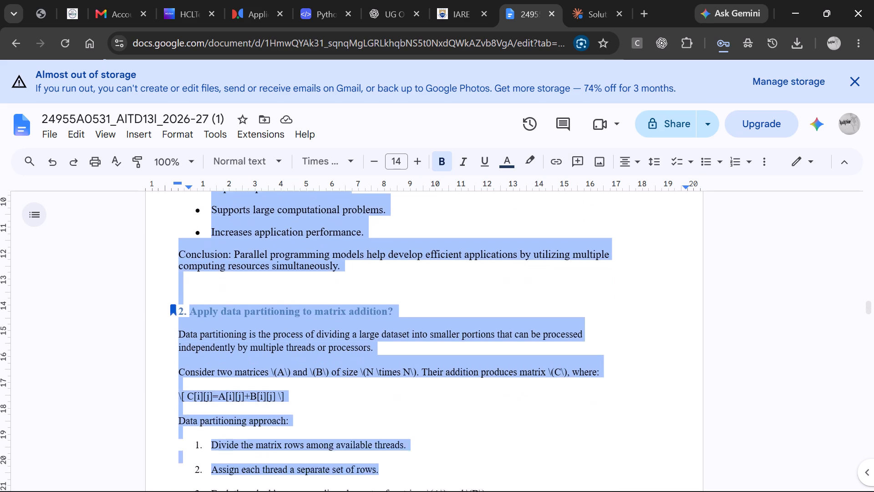
{"action": "left_click_drag", "start_coordinate": [396, 491], "coordinate": [551, 491]}
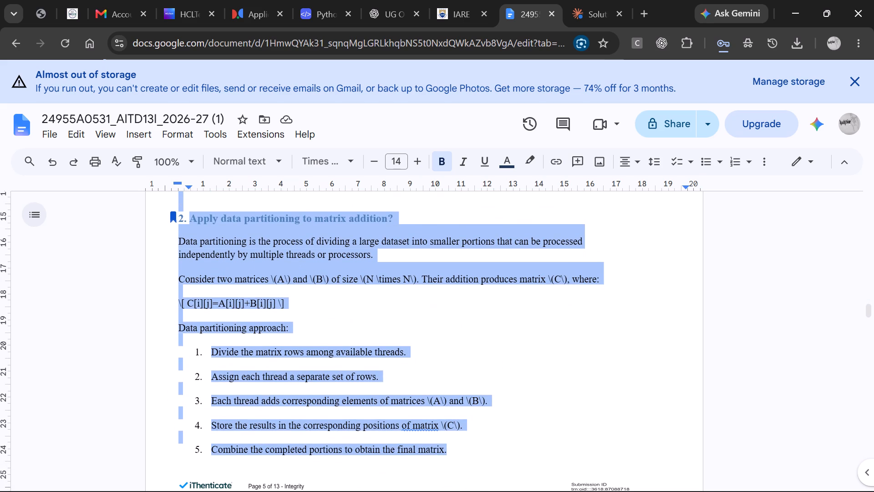
{"action": "left_click_drag", "start_coordinate": [551, 491], "coordinate": [547, 491]}
{"action": "key", "text": "BackSpace"}
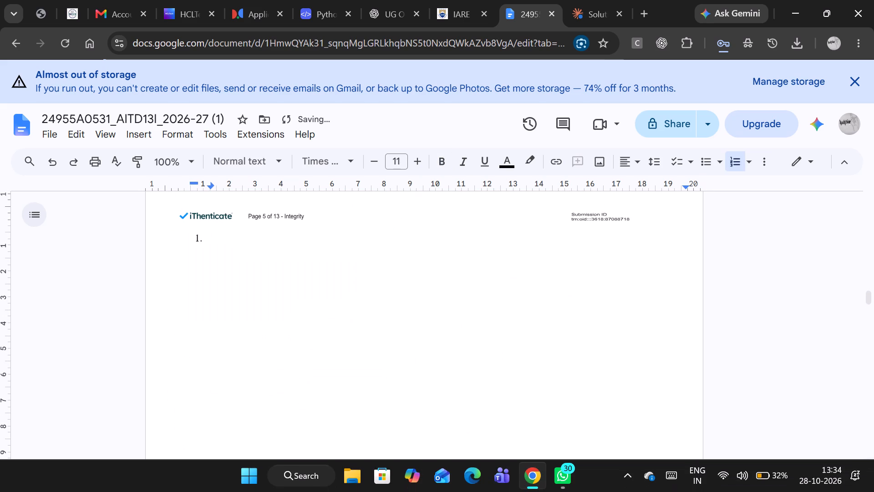
Delete the page 6 text, from the four-row thread example through the partitioning answer and the start of the agglomeration question.
{"action": "scroll", "coordinate": [374, 298], "scroll_direction": "down", "scroll_amount": 5}
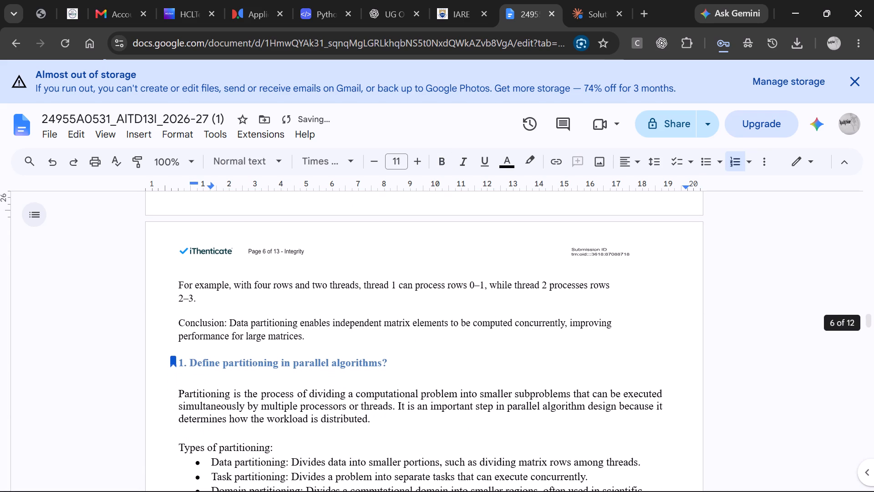
{"action": "left_click_drag", "start_coordinate": [161, 282], "coordinate": [363, 491]}
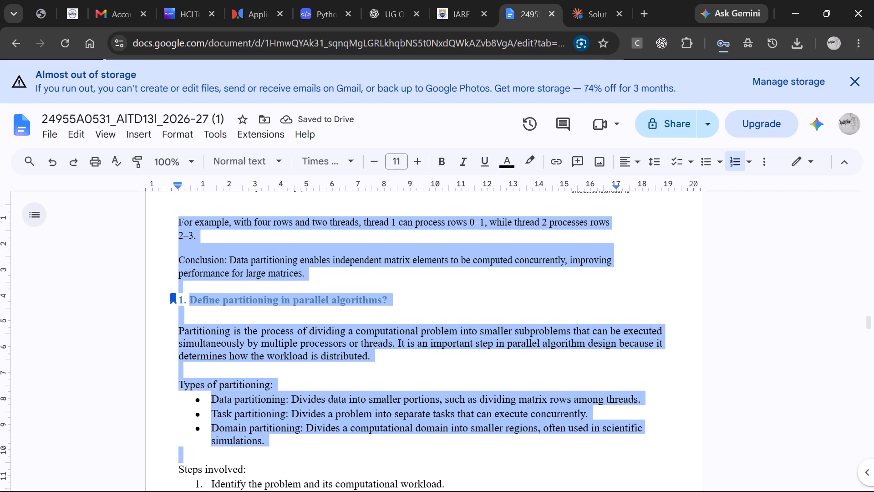
{"action": "left_click_drag", "start_coordinate": [363, 491], "coordinate": [381, 485]}
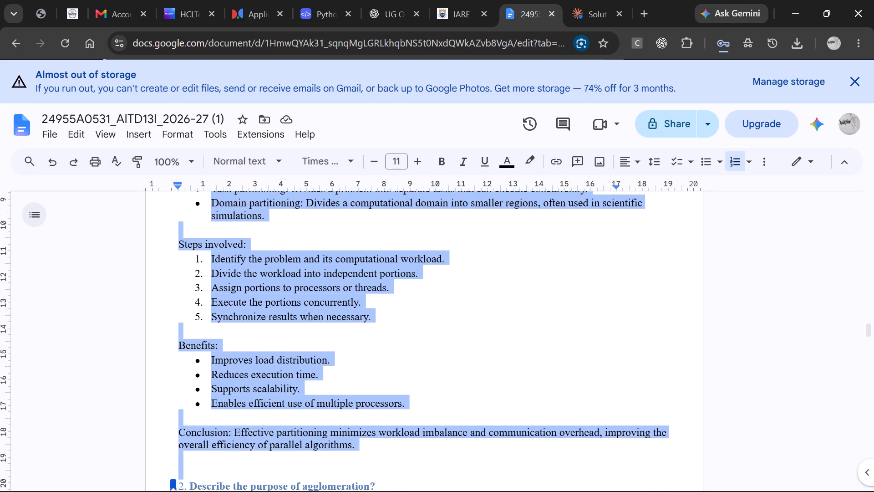
{"action": "left_click_drag", "start_coordinate": [381, 485], "coordinate": [372, 491]}
{"action": "key", "text": "BackSpace"}
Delete the page 7 text, from the matrix-processing example through the answer on applying agglomeration to a sorting algorithm.
{"action": "scroll", "coordinate": [365, 343], "scroll_direction": "down", "scroll_amount": 4}
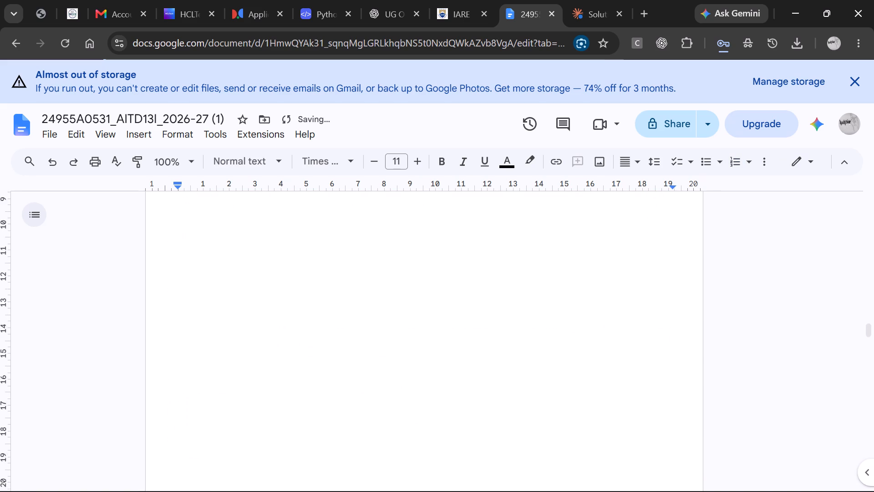
{"action": "scroll", "coordinate": [365, 343], "scroll_direction": "down", "scroll_amount": 2}
{"action": "left_click_drag", "start_coordinate": [160, 258], "coordinate": [277, 491]}
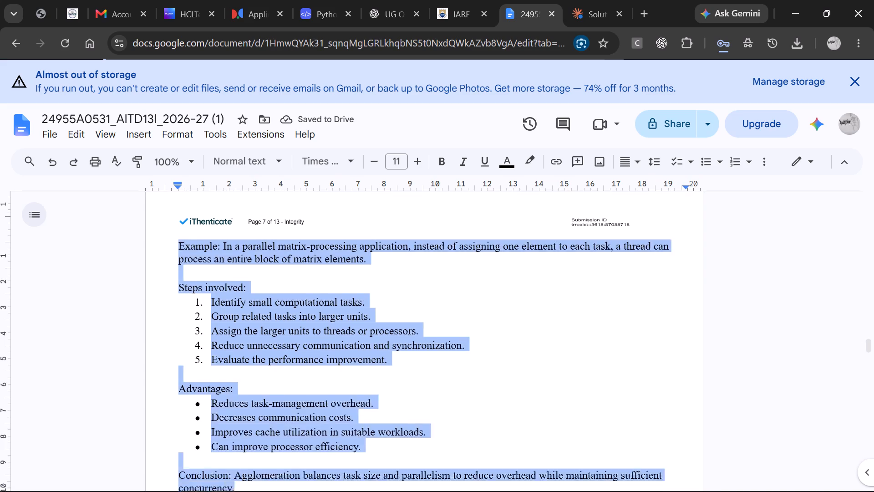
{"action": "left_click_drag", "start_coordinate": [277, 491], "coordinate": [314, 491]}
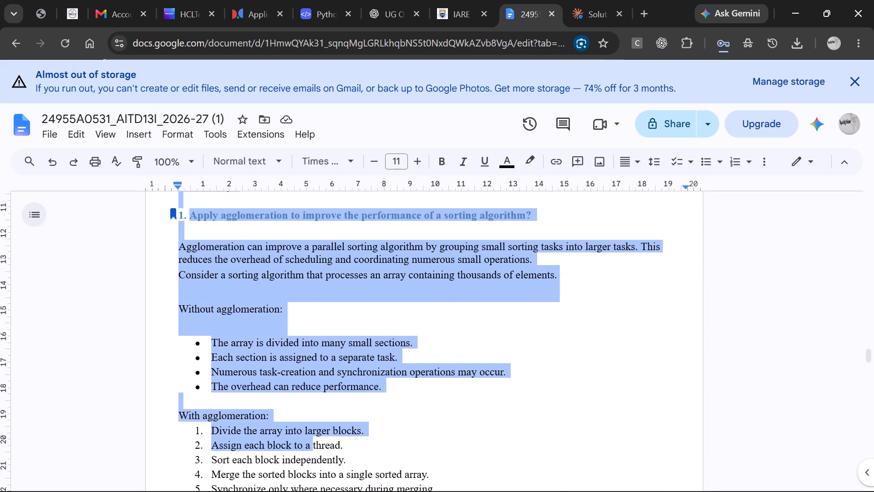
{"action": "left_click_drag", "start_coordinate": [314, 491], "coordinate": [467, 451]}
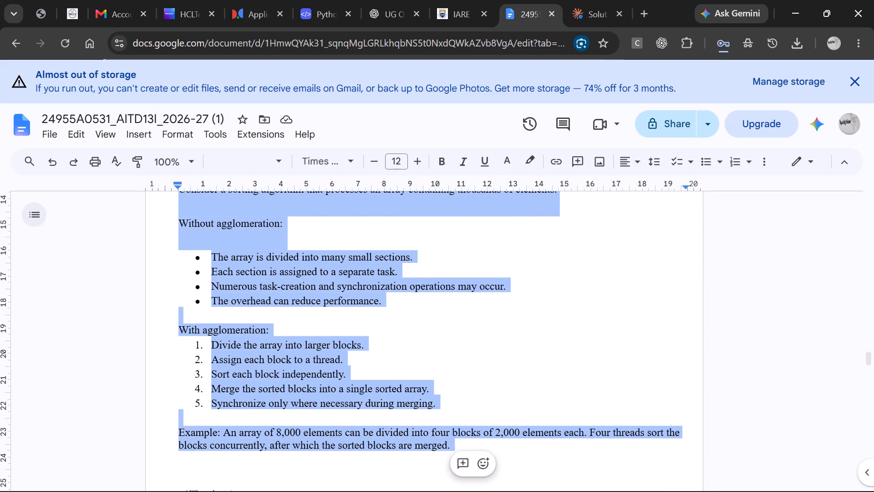
{"action": "key", "text": "BackSpace"}
Delete the page 8 text, from the agglomeration Advantages list through the answer on parallel regions in OpenMP.
{"action": "scroll", "coordinate": [467, 451], "scroll_direction": "down", "scroll_amount": 6}
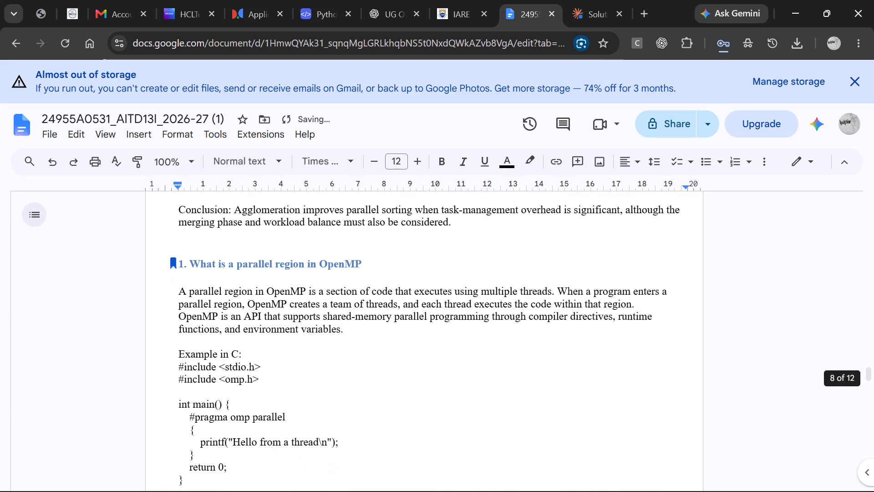
{"action": "scroll", "coordinate": [330, 446], "scroll_direction": "up", "scroll_amount": 1}
{"action": "scroll", "coordinate": [354, 491], "scroll_direction": "down", "scroll_amount": 1, "text": "ctrl"}
{"action": "scroll", "coordinate": [354, 491], "scroll_direction": "up", "scroll_amount": 1, "text": "ctrl"}
{"action": "scroll", "coordinate": [315, 320], "scroll_direction": "up", "scroll_amount": 2}
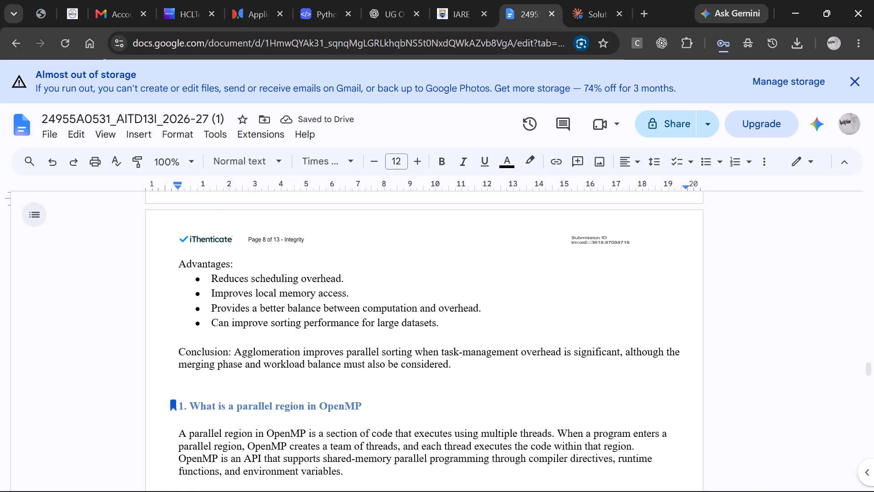
{"action": "left_click_drag", "start_coordinate": [168, 262], "coordinate": [273, 491]}
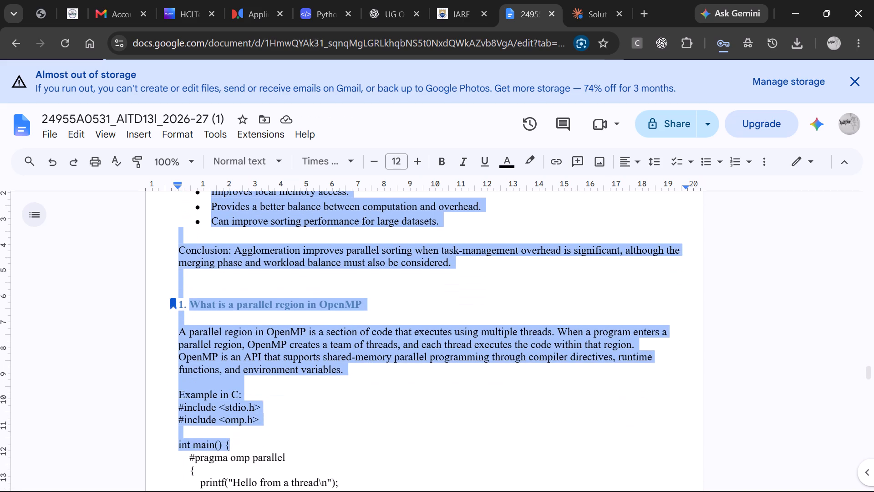
{"action": "left_click_drag", "start_coordinate": [273, 491], "coordinate": [564, 491]}
{"action": "key", "text": "BackSpace"}
Delete the page 9 questions and answers on synchronization mechanisms and thread scheduling, including the leftover heading and scheduling line.
{"action": "scroll", "coordinate": [610, 354], "scroll_direction": "down", "scroll_amount": 2}
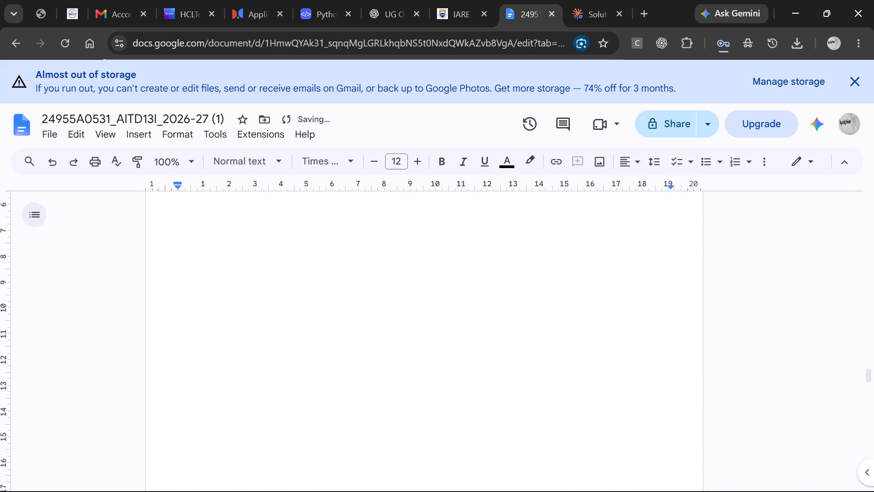
{"action": "scroll", "coordinate": [610, 354], "scroll_direction": "down", "scroll_amount": 3}
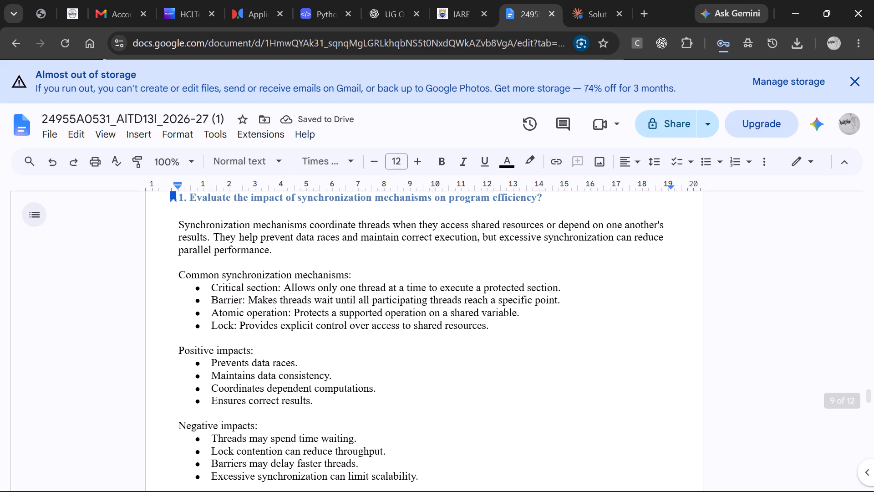
{"action": "left_click", "coordinate": [176, 195]}
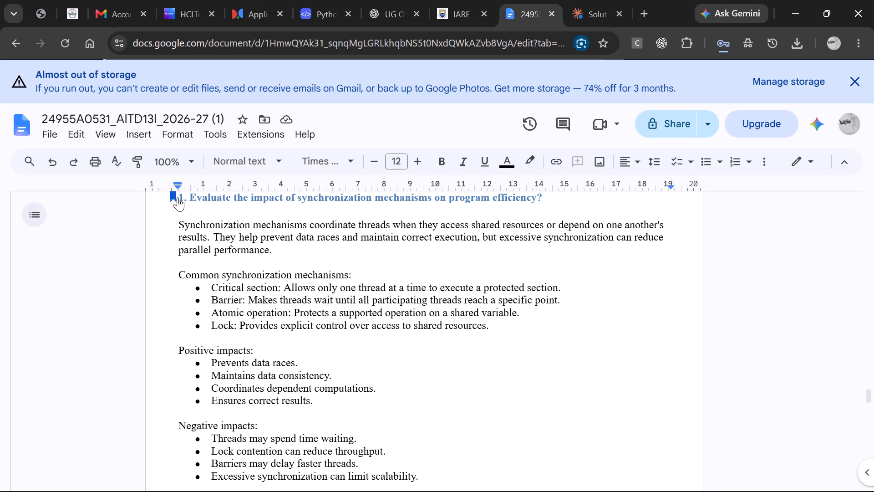
{"action": "left_click_drag", "start_coordinate": [179, 197], "coordinate": [312, 491]}
{"action": "key", "text": "BackSpace"}
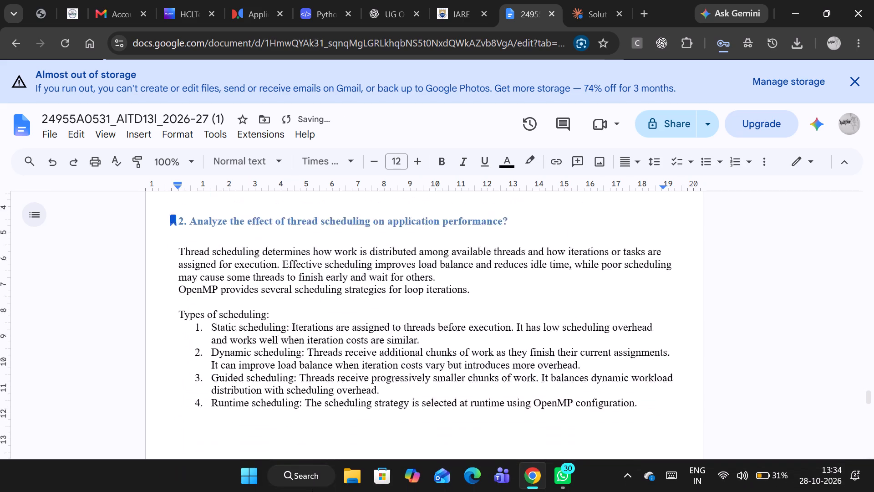
{"action": "left_click_drag", "start_coordinate": [179, 207], "coordinate": [261, 491]}
{"action": "key", "text": "BackSpace"}
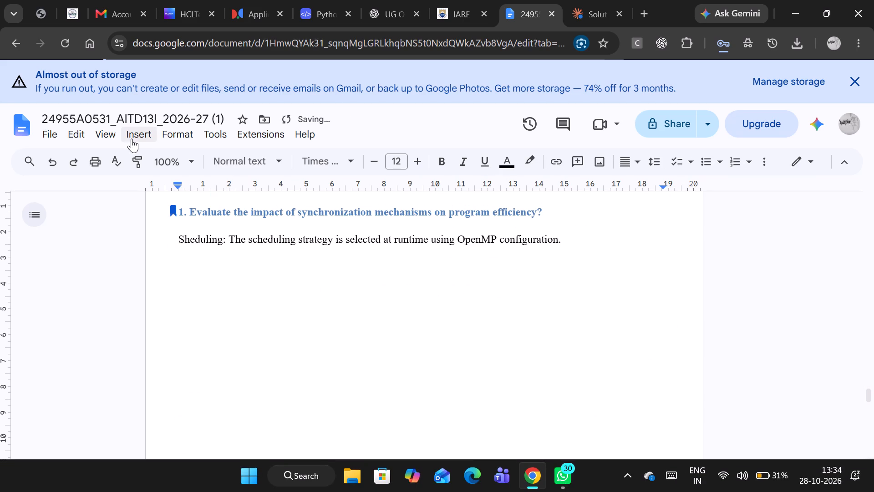
{"action": "left_click_drag", "start_coordinate": [576, 255], "coordinate": [179, 289]}
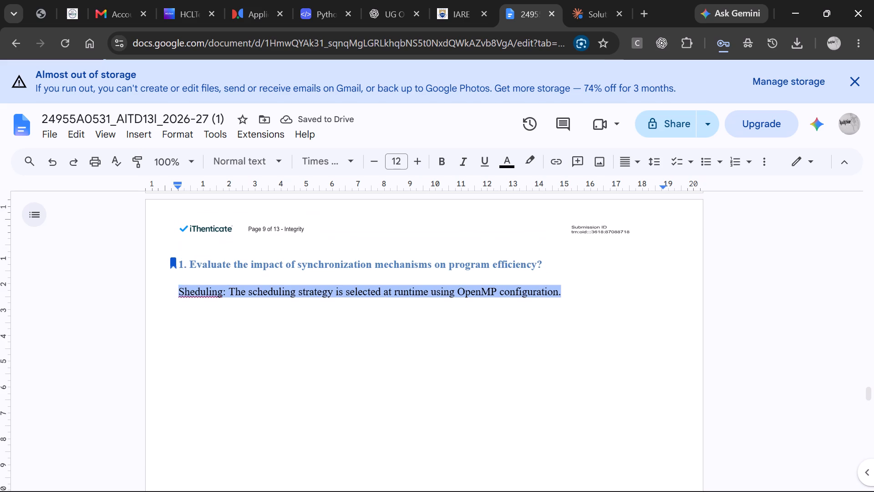
{"action": "left_click_drag", "start_coordinate": [179, 289], "coordinate": [179, 260]}
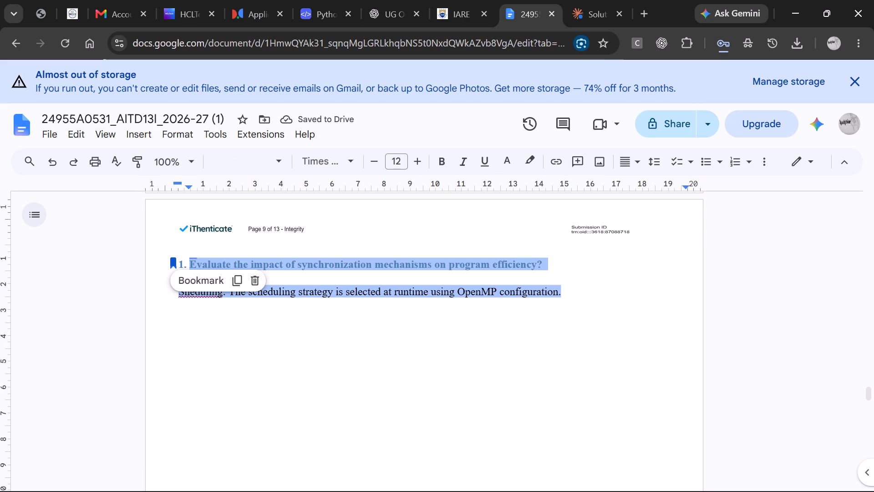
{"action": "key", "text": "BackSpace"}
{"action": "key", "text": "BackSpace"}
Delete the page 10 text, from the static scheduling example through the OpenMP matrix multiplication question and its code.
{"action": "scroll", "coordinate": [179, 260], "scroll_direction": "down", "scroll_amount": 9}
{"action": "scroll", "coordinate": [179, 260], "scroll_direction": "up", "scroll_amount": 2}
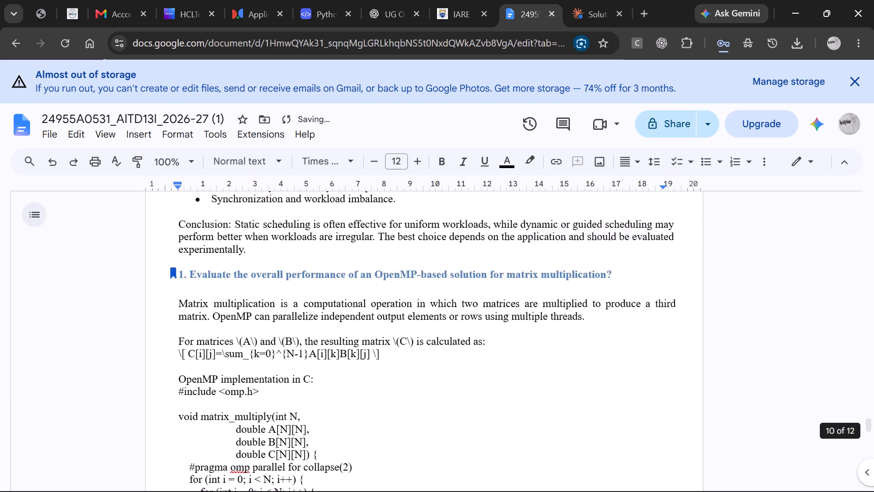
{"action": "scroll", "coordinate": [179, 260], "scroll_direction": "up", "scroll_amount": 1}
{"action": "left_click_drag", "start_coordinate": [175, 230], "coordinate": [204, 403]}
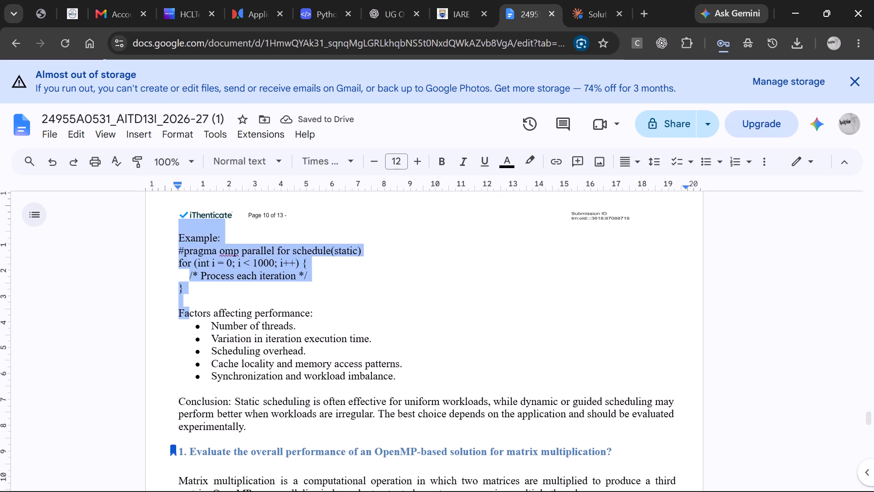
{"action": "left_click_drag", "start_coordinate": [204, 403], "coordinate": [297, 491]}
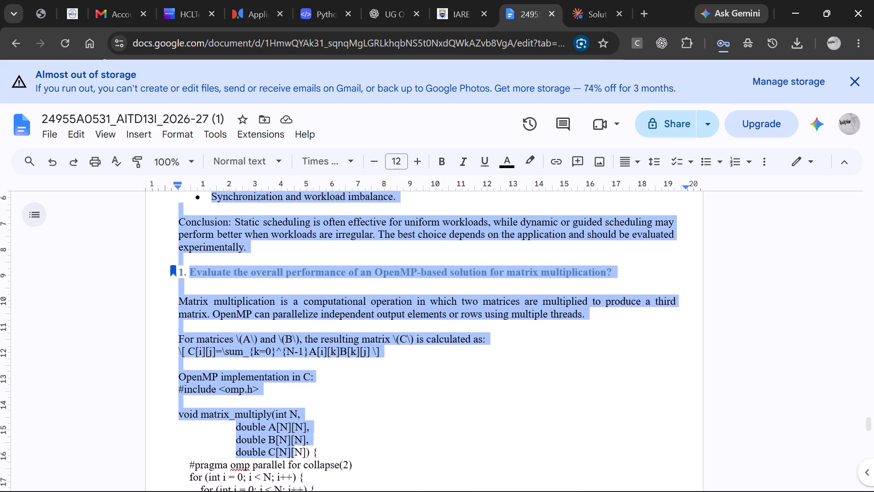
{"action": "left_click_drag", "start_coordinate": [297, 491], "coordinate": [288, 491]}
{"action": "key", "text": "BackSpace"}
Delete the rest of the matrix multiplication answer and the OpenMP simplification question through its parallel-for example and closing sentence.
{"action": "scroll", "coordinate": [287, 314], "scroll_direction": "down", "scroll_amount": 3}
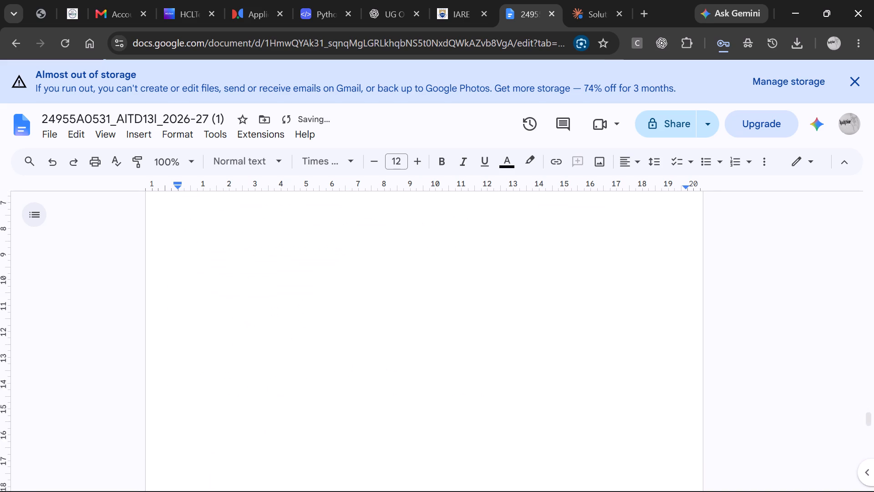
{"action": "scroll", "coordinate": [287, 314], "scroll_direction": "down", "scroll_amount": 2}
{"action": "left_click_drag", "start_coordinate": [177, 265], "coordinate": [239, 486]}
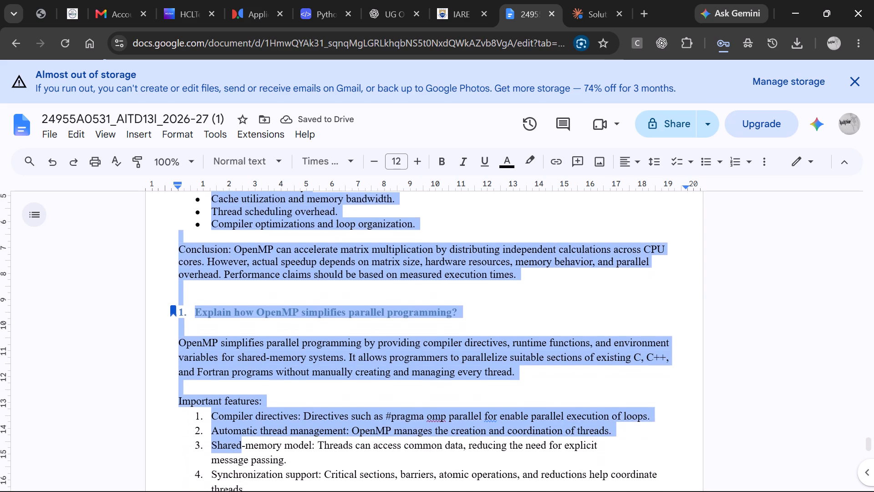
{"action": "left_click_drag", "start_coordinate": [239, 486], "coordinate": [547, 437]}
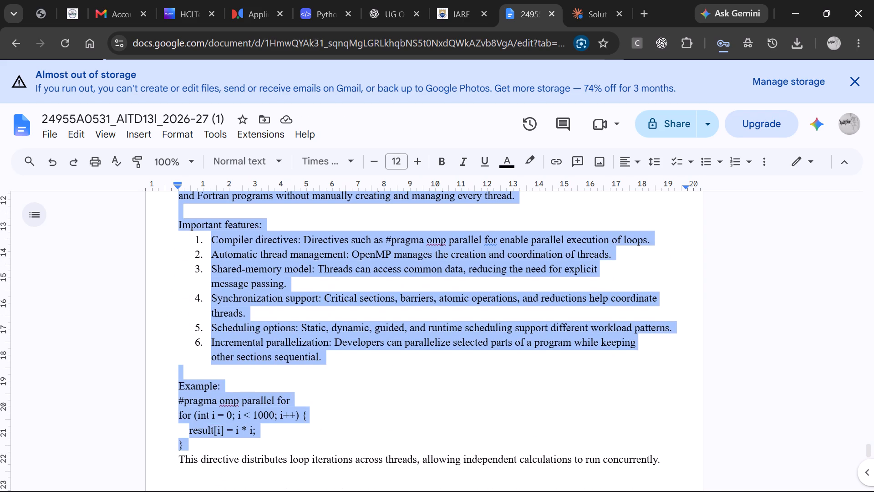
{"action": "left_click_drag", "start_coordinate": [547, 437], "coordinate": [659, 491]}
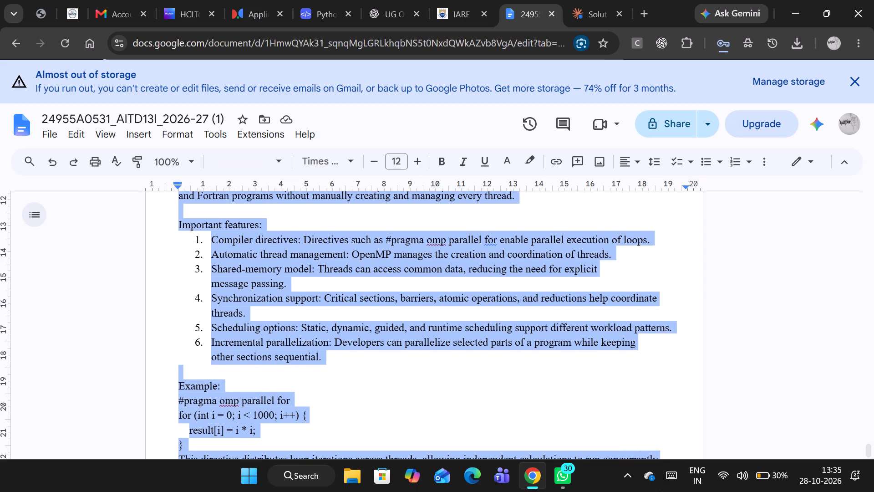
{"action": "key", "text": "BackSpace"}
Delete the remaining OpenMP Advantages list, Limitations paragraph and Conclusion on the final text page.
{"action": "scroll", "coordinate": [547, 331], "scroll_direction": "down", "scroll_amount": 6}
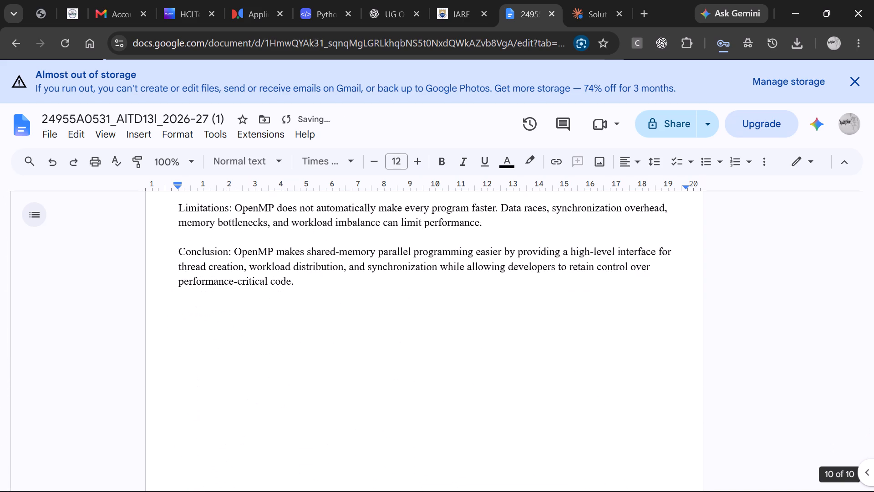
{"action": "scroll", "coordinate": [547, 331], "scroll_direction": "up", "scroll_amount": 1}
{"action": "left_click_drag", "start_coordinate": [367, 338], "coordinate": [189, 188]}
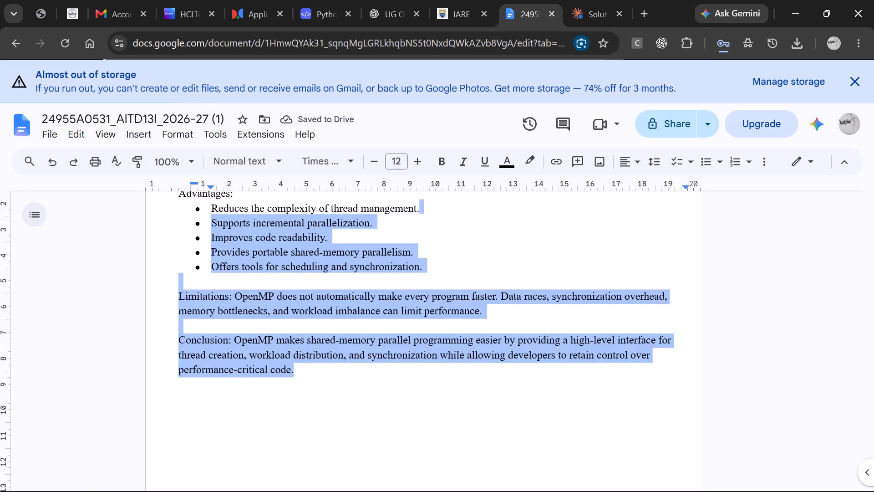
{"action": "left_click_drag", "start_coordinate": [189, 188], "coordinate": [220, 421]}
{"action": "key", "text": "BackSpace"}
{"action": "scroll", "coordinate": [220, 421], "scroll_direction": "down", "scroll_amount": 4}
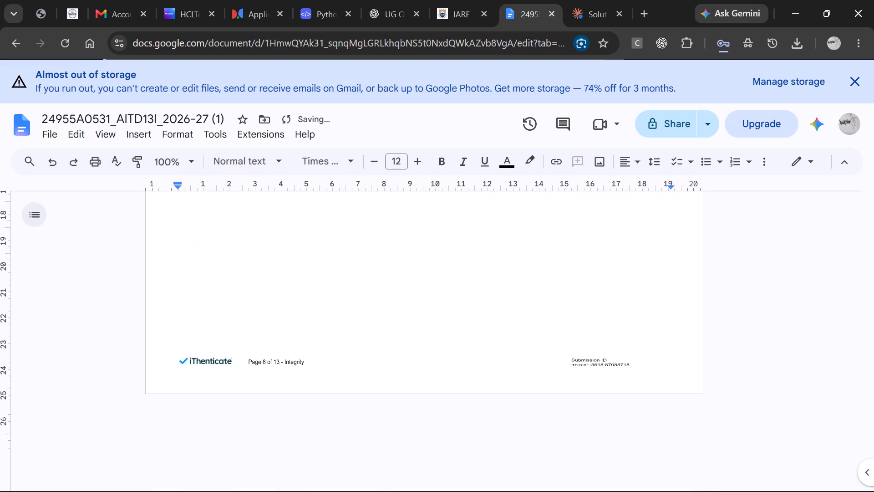
{"action": "scroll", "coordinate": [220, 421], "scroll_direction": "down", "scroll_amount": 5}
{"action": "scroll", "coordinate": [220, 421], "scroll_direction": "up", "scroll_amount": 12}
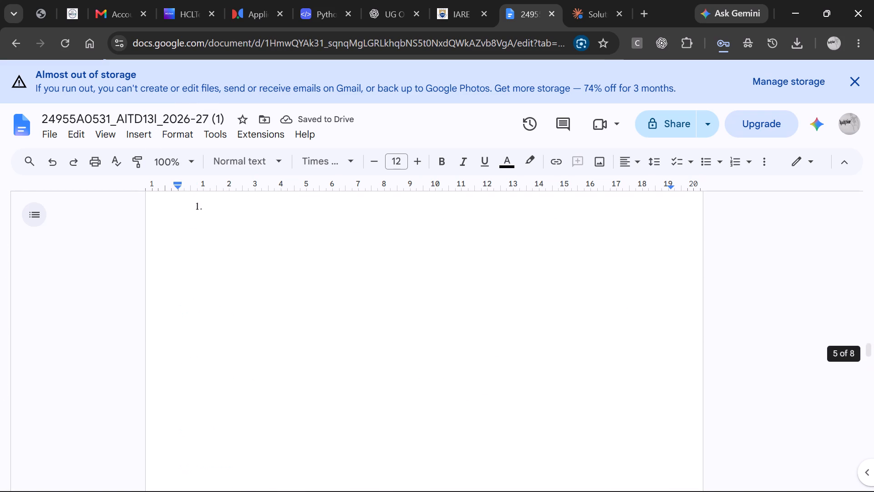
{"action": "scroll", "coordinate": [220, 421], "scroll_direction": "up", "scroll_amount": 1}
{"action": "scroll", "coordinate": [220, 421], "scroll_direction": "down", "scroll_amount": 8}
{"action": "scroll", "coordinate": [220, 421], "scroll_direction": "up", "scroll_amount": 1}
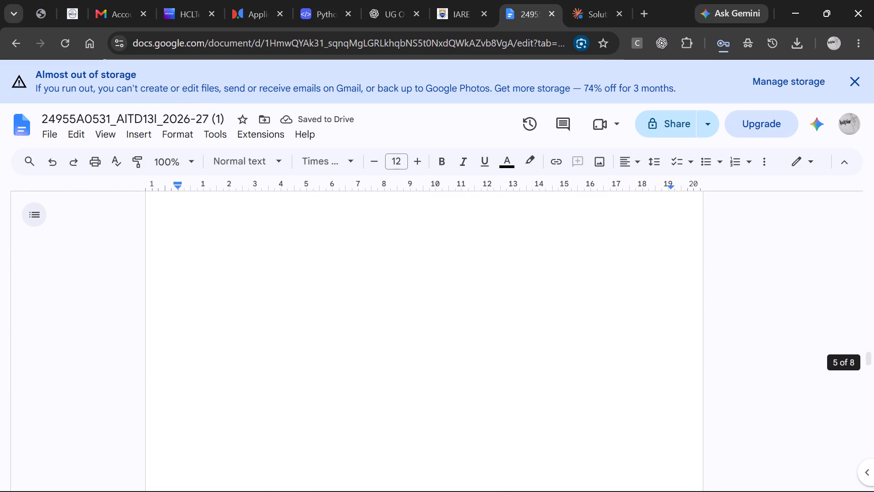
{"action": "scroll", "coordinate": [237, 489], "scroll_direction": "up", "scroll_amount": 1}
{"action": "left_click", "coordinate": [280, 290]}
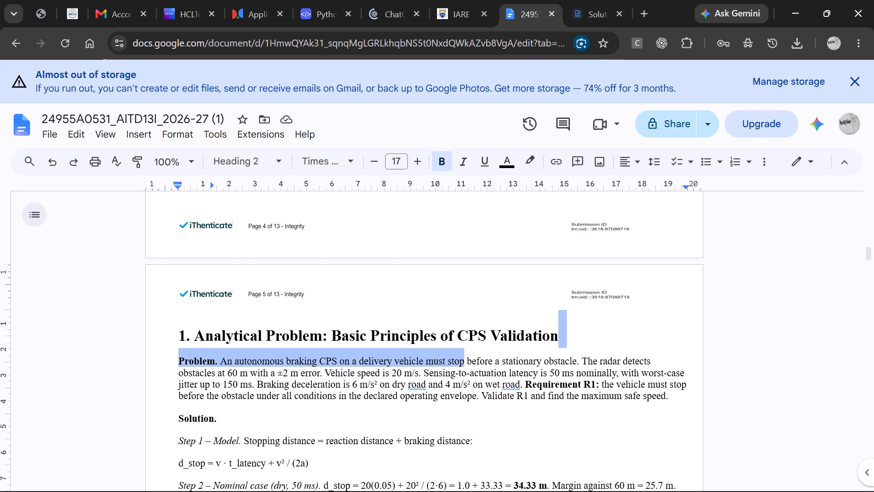
{"action": "left_click_drag", "start_coordinate": [288, 357], "coordinate": [208, 336]}
{"action": "key", "text": "BackSpace"}
{"action": "key", "text": "BackSpace"}
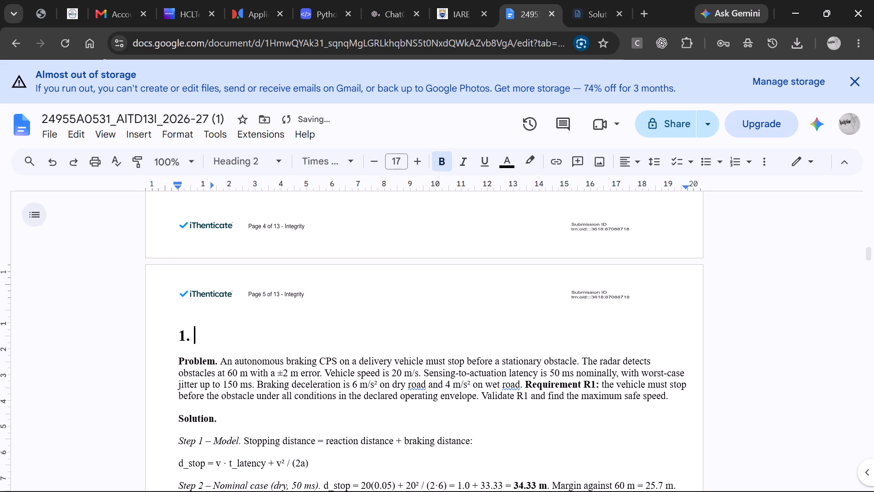
{"action": "key", "text": "ctrl+v"}
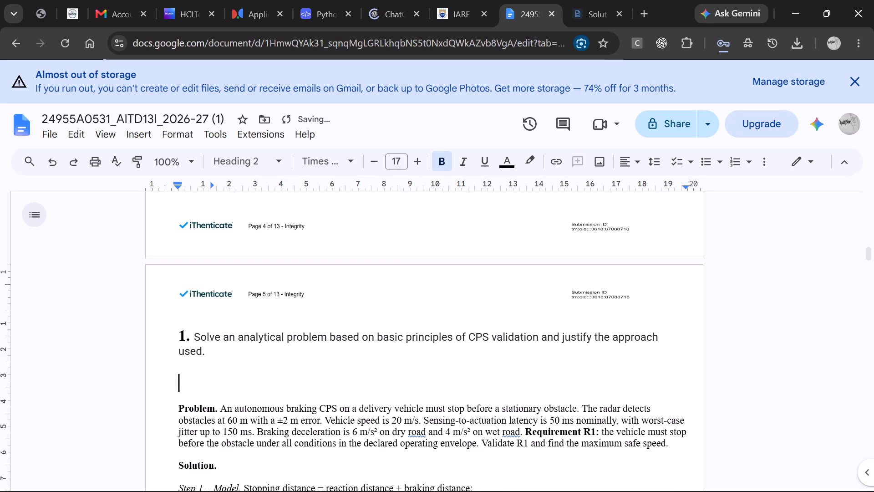
Format the entire question 1 heading in Times New Roman, bold, with font size 16.
{"action": "left_click_drag", "start_coordinate": [209, 348], "coordinate": [175, 333]}
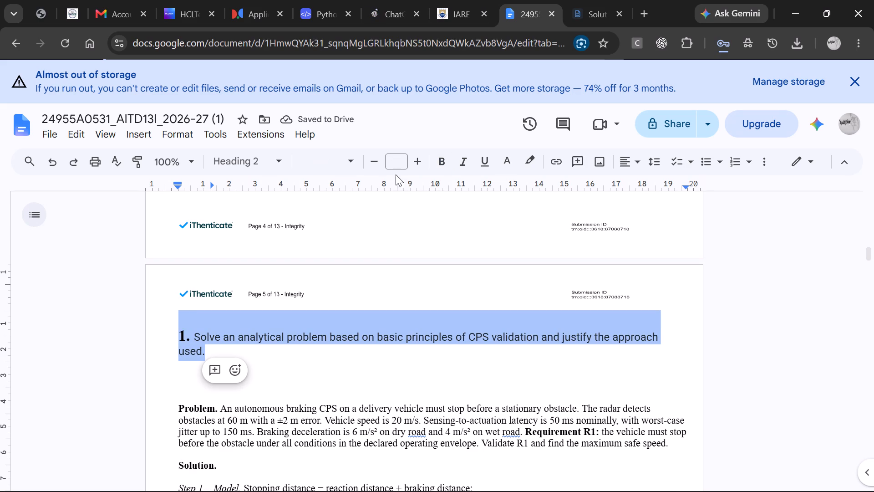
{"action": "left_click", "coordinate": [355, 164]}
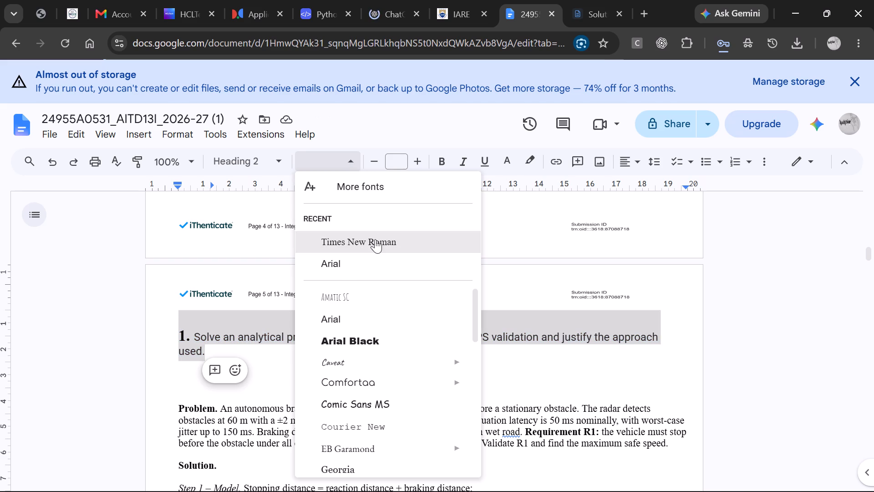
{"action": "left_click", "coordinate": [375, 239]}
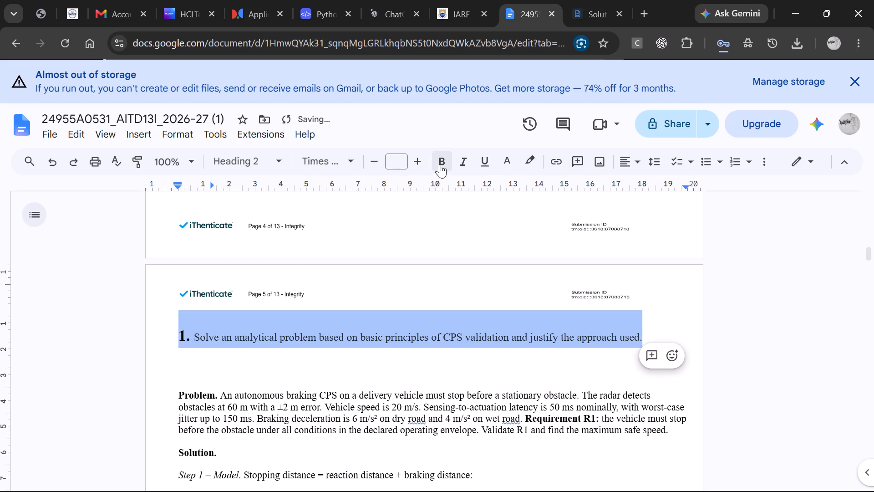
{"action": "left_click", "coordinate": [440, 164]}
{"action": "left_click", "coordinate": [396, 162]}
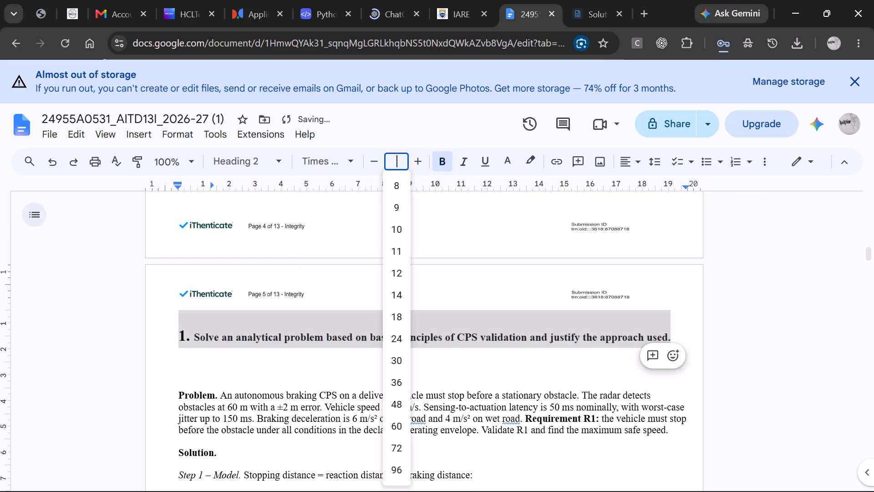
{"action": "left_click", "coordinate": [396, 314]}
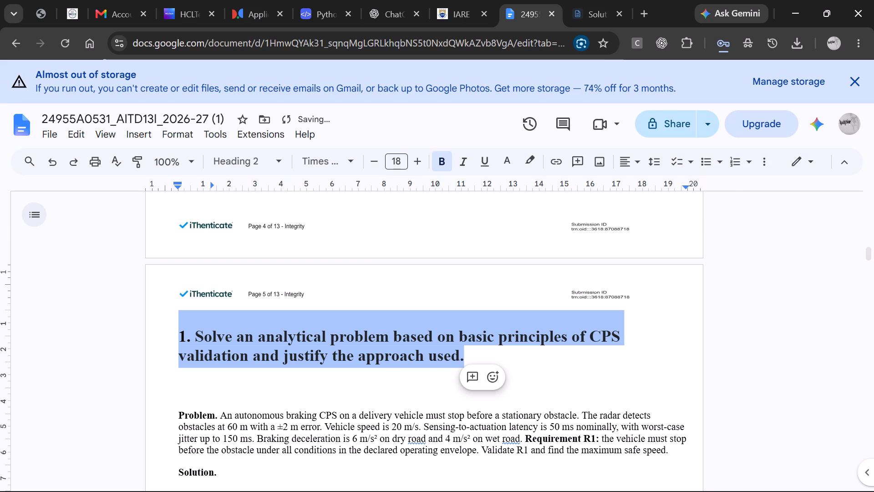
{"action": "left_click", "coordinate": [403, 155]}
{"action": "key", "text": "BackSpace"}
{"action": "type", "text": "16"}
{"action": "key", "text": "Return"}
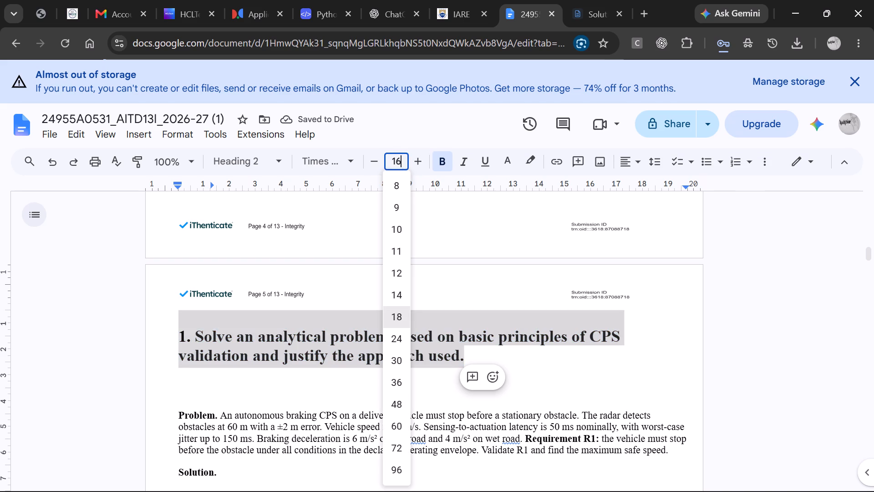
{"action": "left_click", "coordinate": [435, 267]}
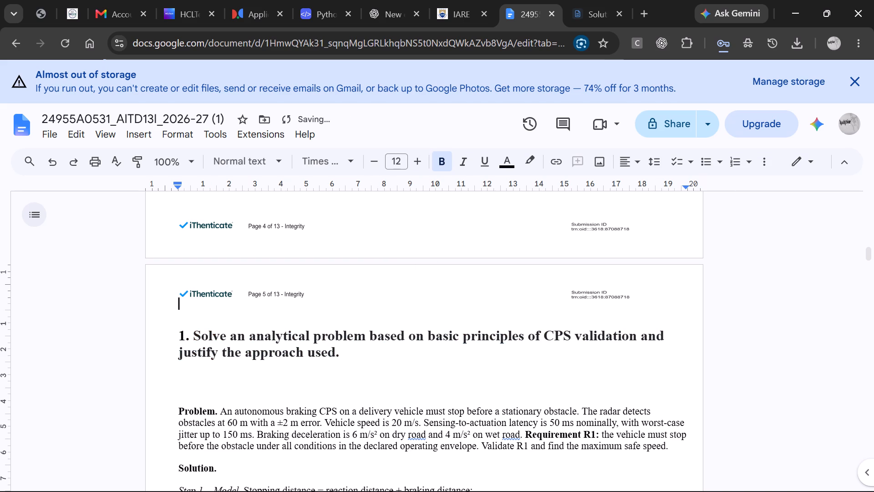
Remove the blank line between the question 1 heading and the Problem paragraph.
{"action": "left_click", "coordinate": [224, 399]}
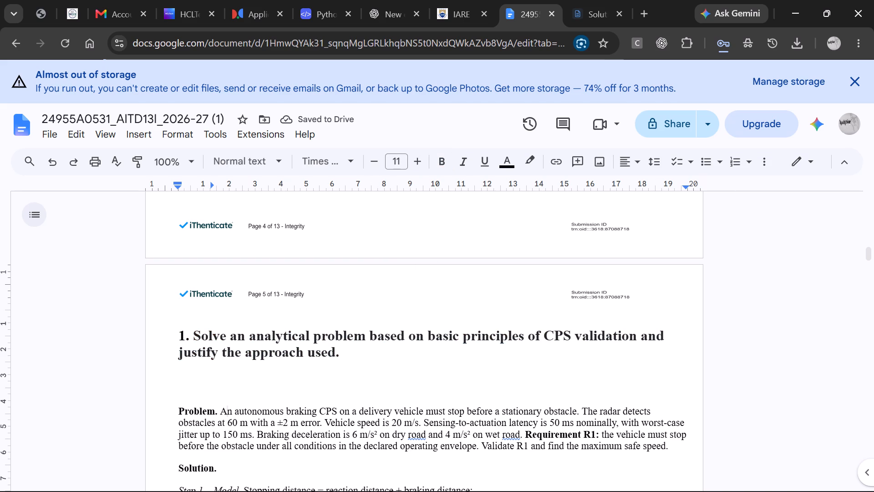
{"action": "left_click", "coordinate": [186, 385]}
{"action": "key", "text": "BackSpace"}
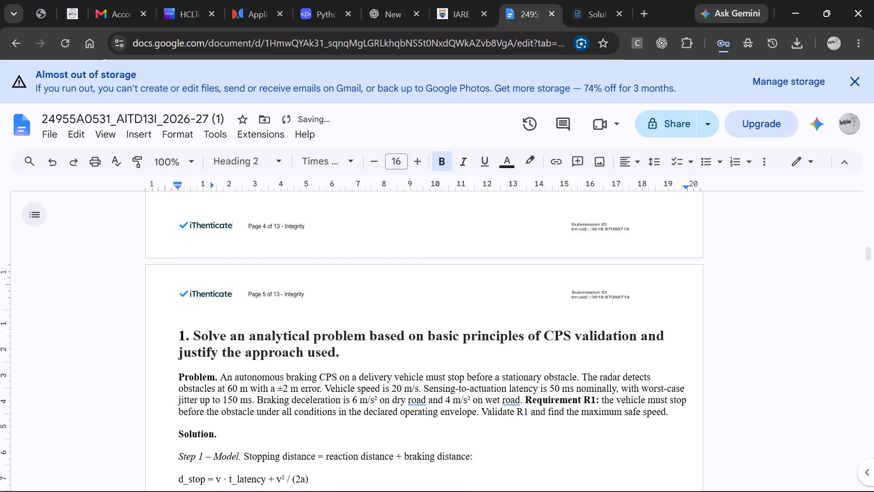
For the report's second heading, copy the text of AITD19 question 2, about CPS design, from the Samvidha portal.
{"action": "scroll", "coordinate": [186, 385], "scroll_direction": "down", "scroll_amount": 5}
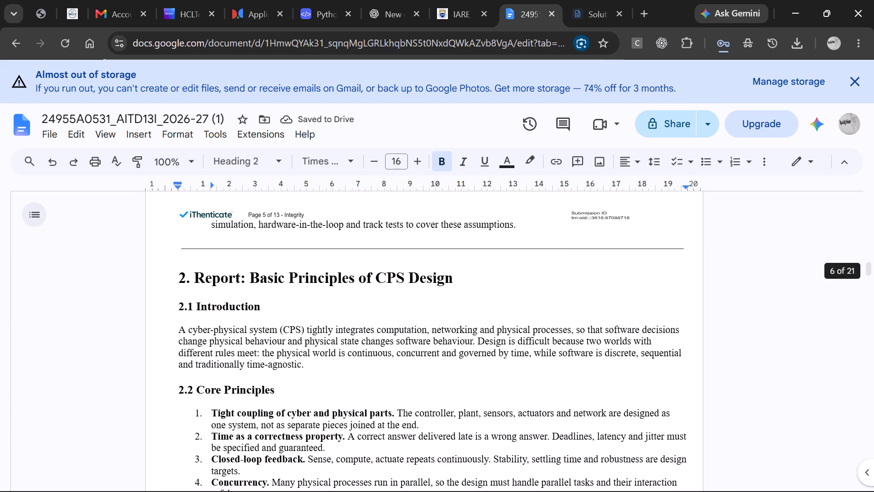
{"action": "left_click_drag", "start_coordinate": [286, 281], "coordinate": [242, 280]}
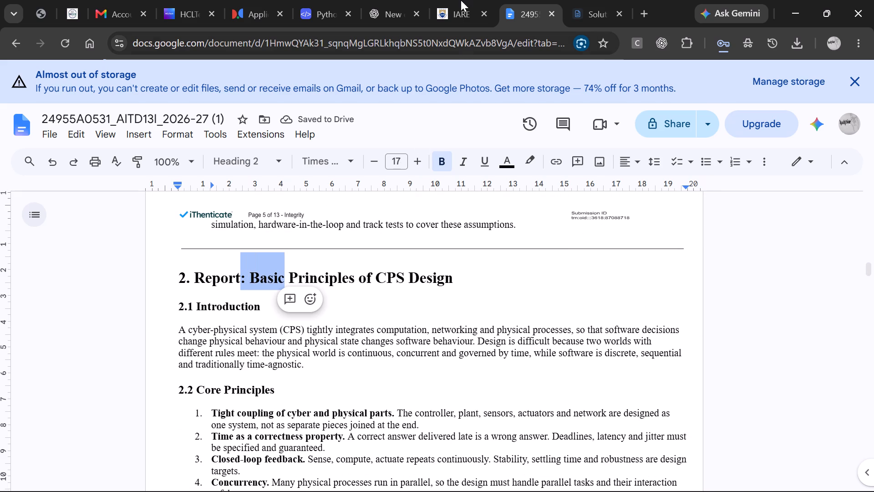
{"action": "left_click", "coordinate": [461, 0]}
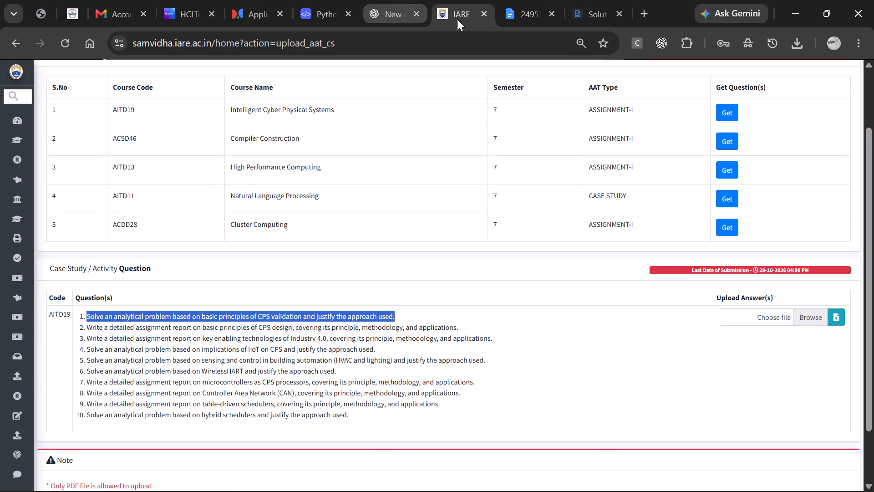
{"action": "left_click_drag", "start_coordinate": [458, 327], "coordinate": [330, 333]}
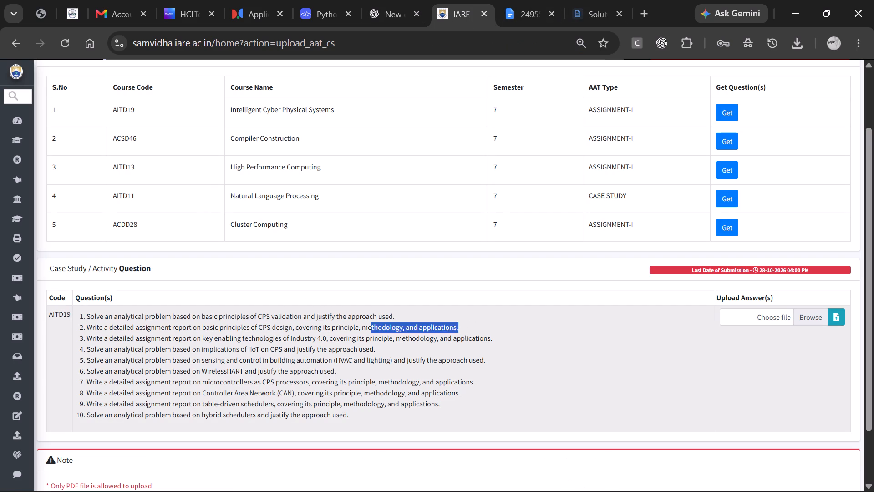
{"action": "left_click_drag", "start_coordinate": [330, 333], "coordinate": [88, 329]}
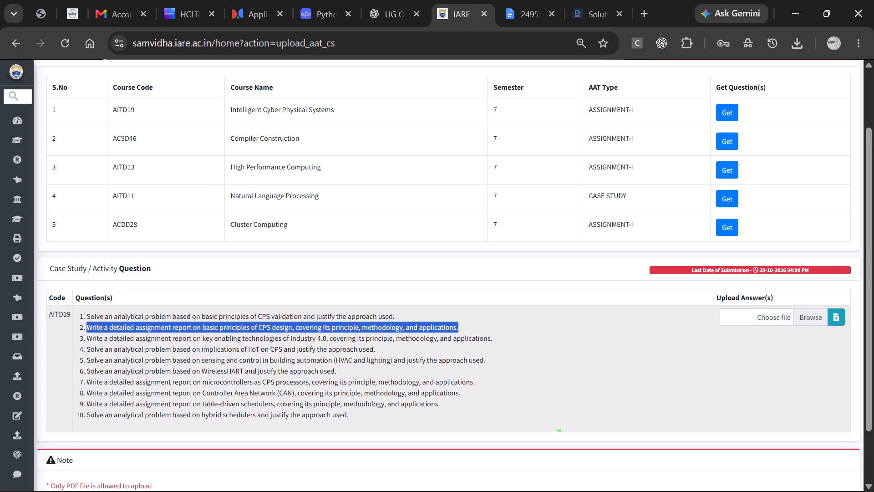
{"action": "left_click_drag", "start_coordinate": [88, 329], "coordinate": [88, 329]}
{"action": "key", "text": "ctrl+c"}
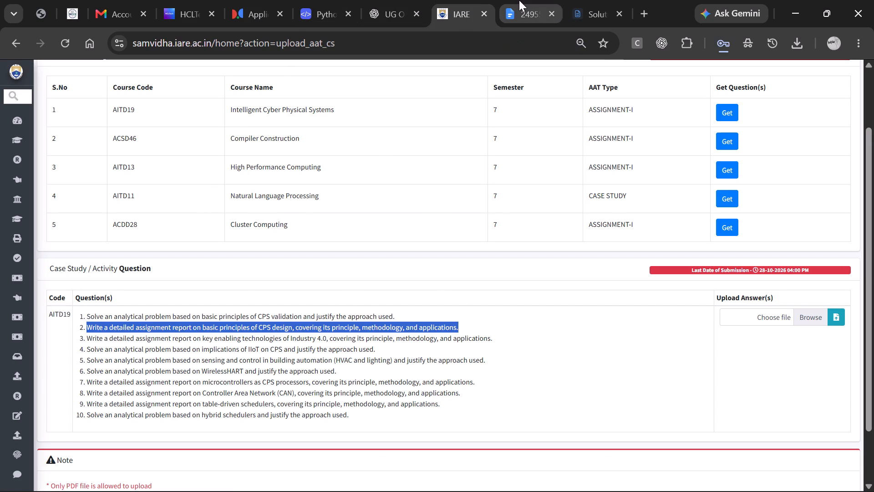
In the Google Docs report, replace the text of heading 2 after its number with the copied CPS design question.
{"action": "left_click", "coordinate": [519, 0]}
{"action": "left_click_drag", "start_coordinate": [467, 286], "coordinate": [206, 282]}
{"action": "key", "text": "BackSpace"}
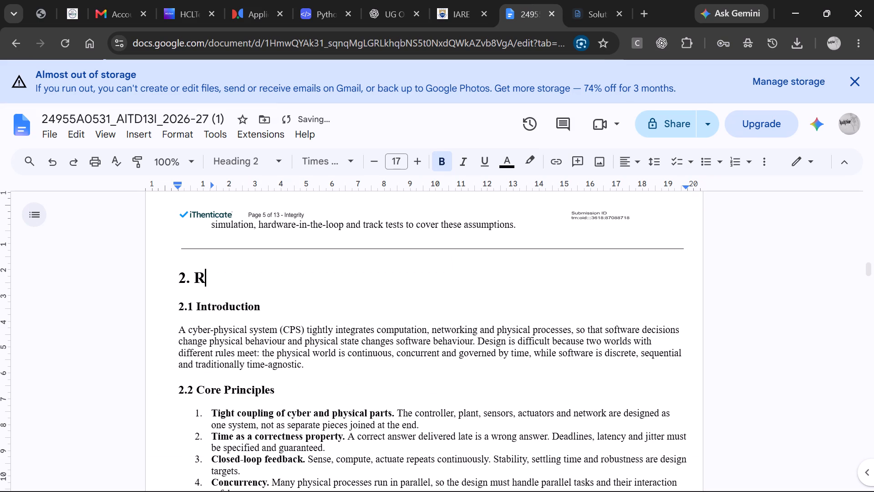
{"action": "key", "text": "ctrl+v"}
{"action": "left_click", "coordinate": [205, 276]}
{"action": "key", "text": "BackSpace"}
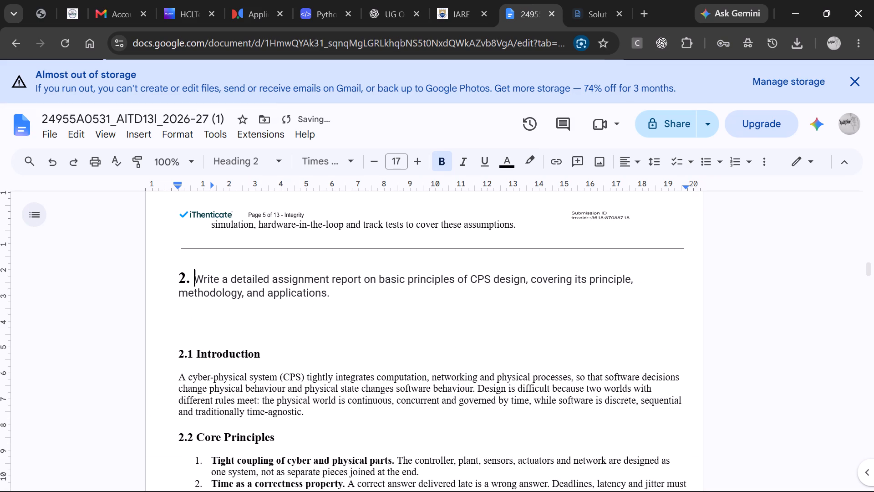
Format the question text of heading 2, about CPS design, in Times New Roman, font size 17, bold.
{"action": "left_click_drag", "start_coordinate": [335, 291], "coordinate": [190, 282]}
{"action": "left_click", "coordinate": [346, 163]}
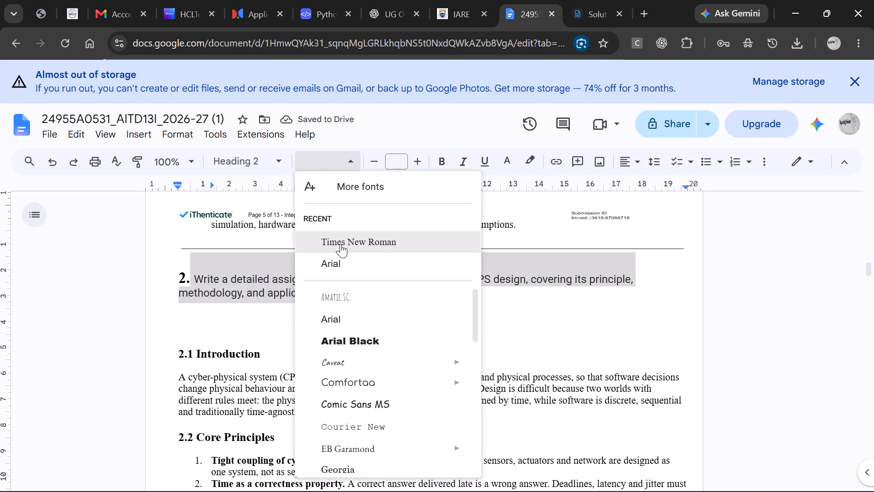
{"action": "left_click", "coordinate": [340, 245]}
{"action": "left_click", "coordinate": [394, 157]}
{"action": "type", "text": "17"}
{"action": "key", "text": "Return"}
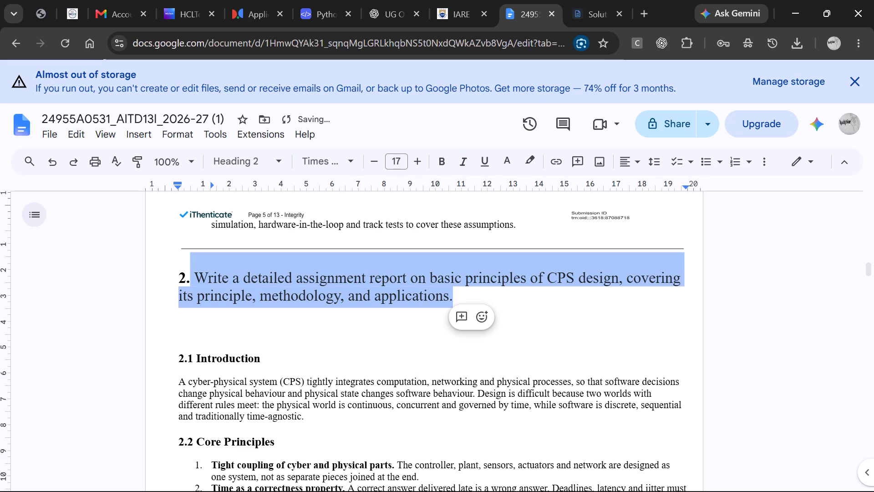
{"action": "left_click", "coordinate": [438, 162]}
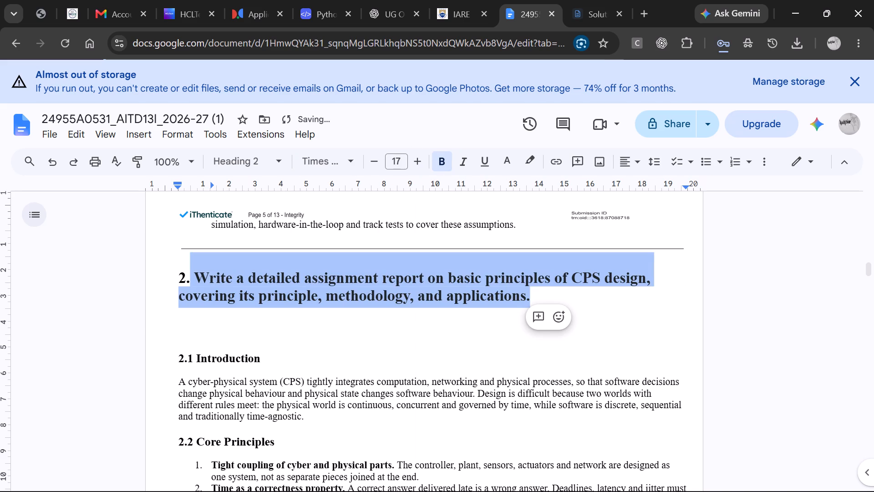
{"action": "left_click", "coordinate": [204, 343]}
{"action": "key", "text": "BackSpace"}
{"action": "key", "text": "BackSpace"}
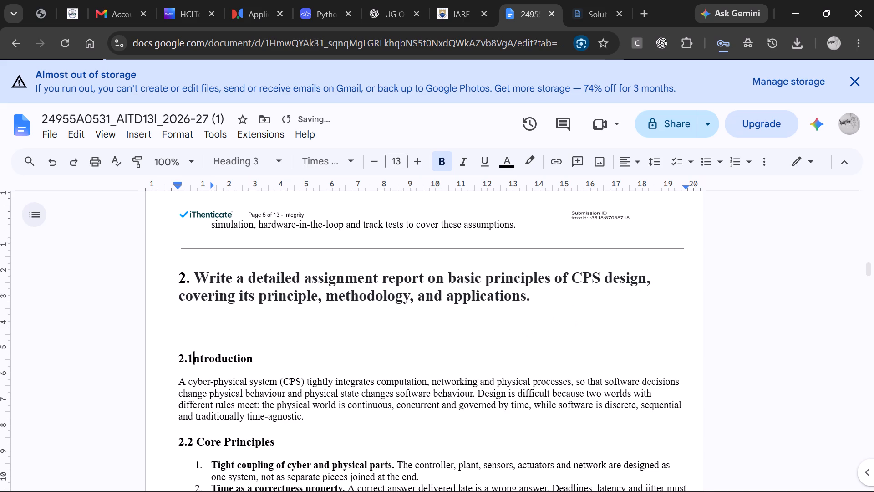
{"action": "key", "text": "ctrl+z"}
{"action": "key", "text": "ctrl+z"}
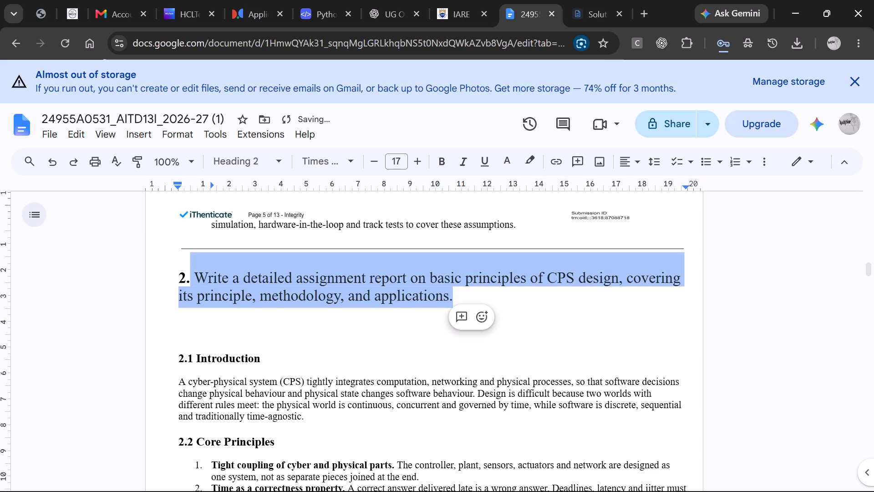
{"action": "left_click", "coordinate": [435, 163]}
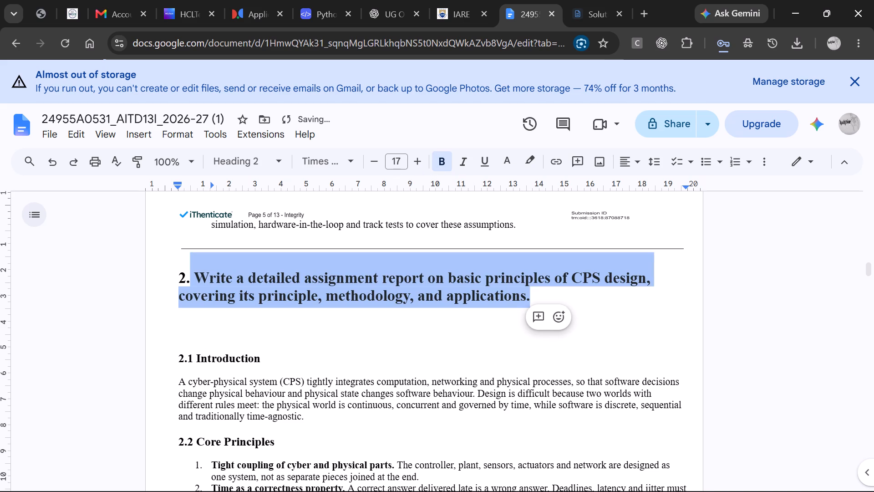
Remove the blank line between the question 2 heading and the 2.1 Introduction subheading.
{"action": "left_click", "coordinate": [200, 324]}
{"action": "key", "text": "backslash"}
{"action": "key", "text": "BackSpace"}
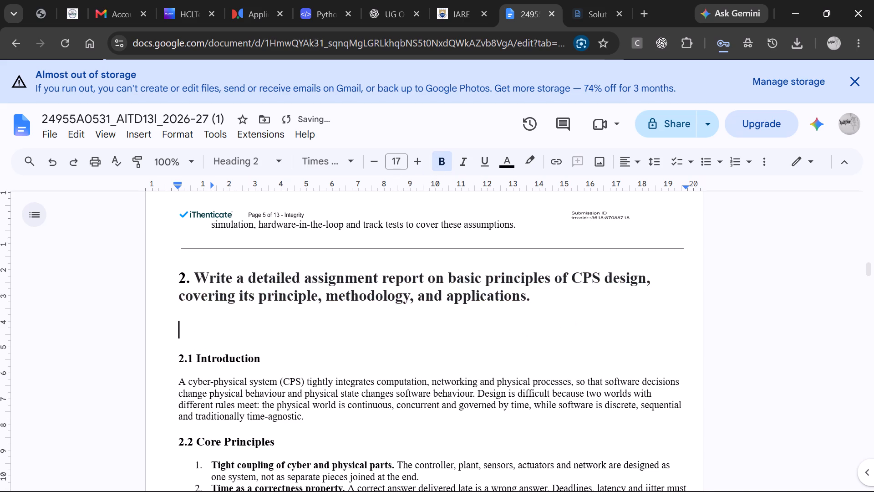
{"action": "key", "text": "BackSpace"}
Check the font size of the question 1 heading and set the entire question 2 heading to size 16 to match.
{"action": "scroll", "coordinate": [200, 324], "scroll_direction": "up", "scroll_amount": 5}
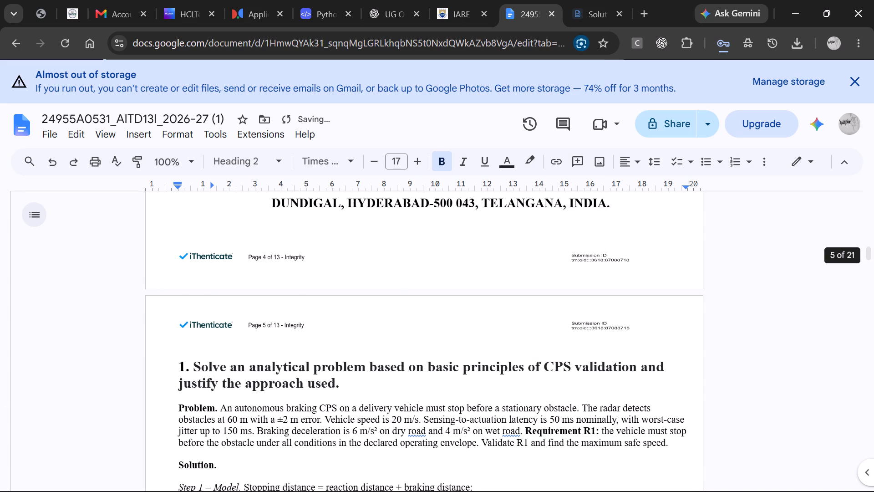
{"action": "left_click_drag", "start_coordinate": [255, 373], "coordinate": [295, 370]}
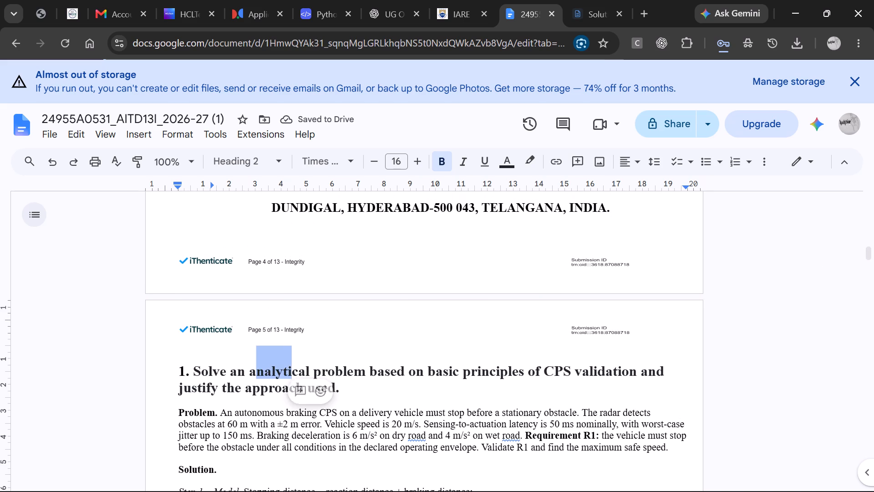
{"action": "scroll", "coordinate": [295, 370], "scroll_direction": "down", "scroll_amount": 5}
{"action": "scroll", "coordinate": [337, 335], "scroll_direction": "down", "scroll_amount": 4}
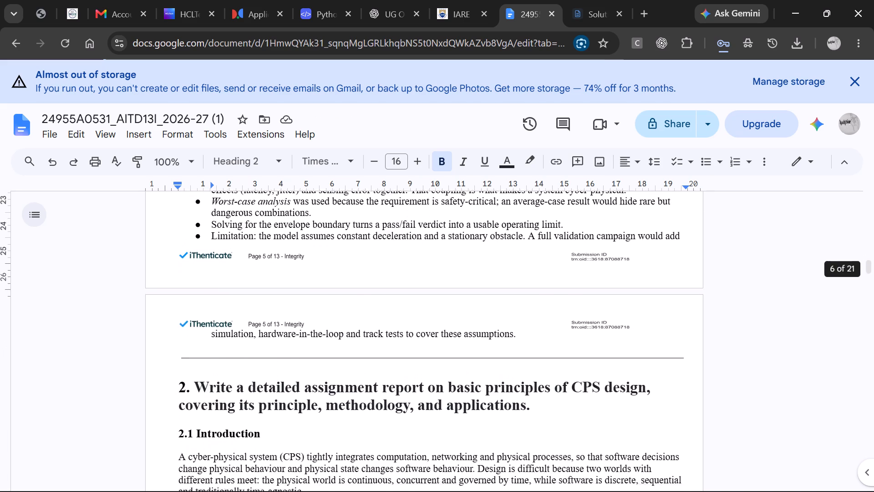
{"action": "scroll", "coordinate": [337, 335], "scroll_direction": "down", "scroll_amount": 1}
{"action": "left_click_drag", "start_coordinate": [537, 304], "coordinate": [181, 269]}
{"action": "left_click", "coordinate": [405, 162]}
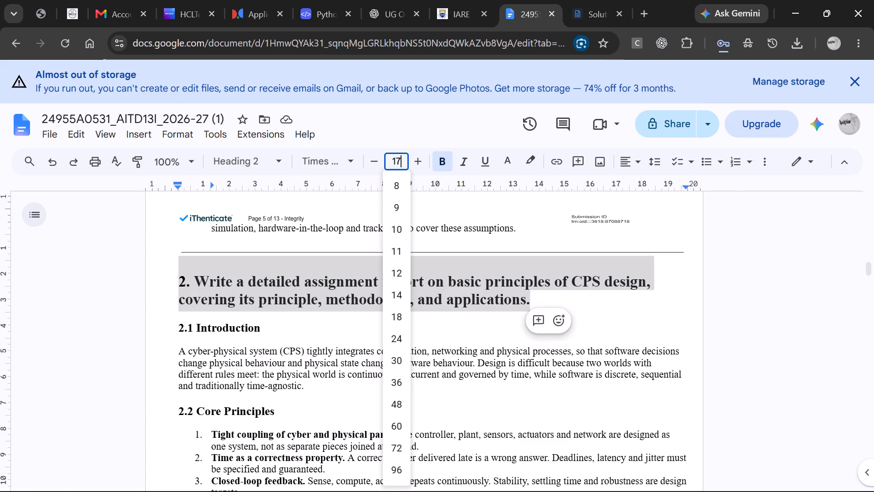
{"action": "key", "text": "BackSpace"}
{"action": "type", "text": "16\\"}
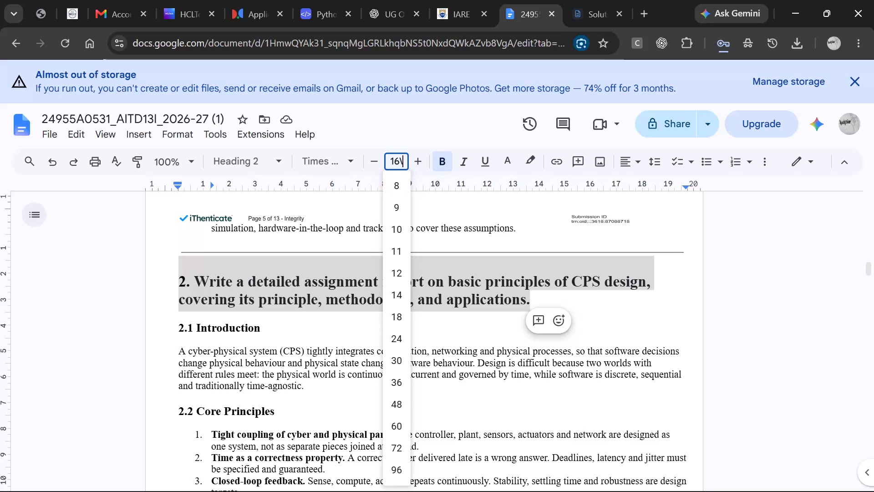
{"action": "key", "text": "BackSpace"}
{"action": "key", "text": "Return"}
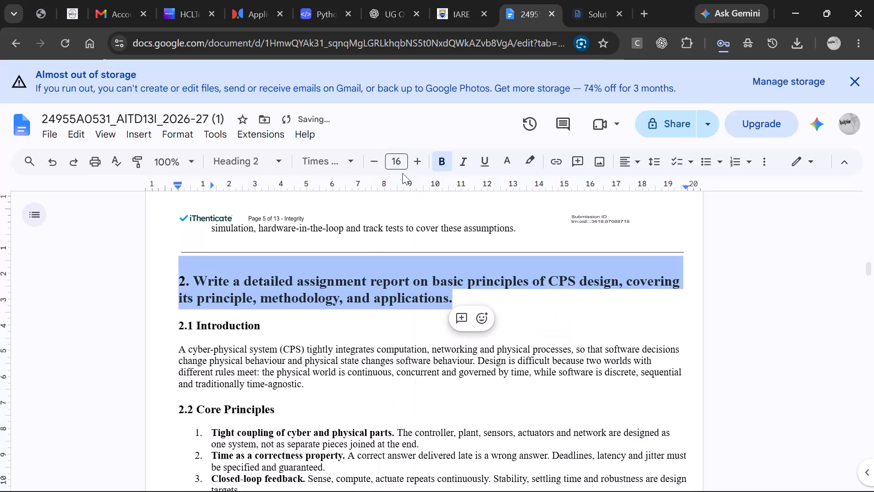
For the report's third heading, copy the text of AITD19 question 3, about key enabling technologies of Industry 4.0, from the Samvidha portal.
{"action": "scroll", "coordinate": [387, 272], "scroll_direction": "down", "scroll_amount": 10}
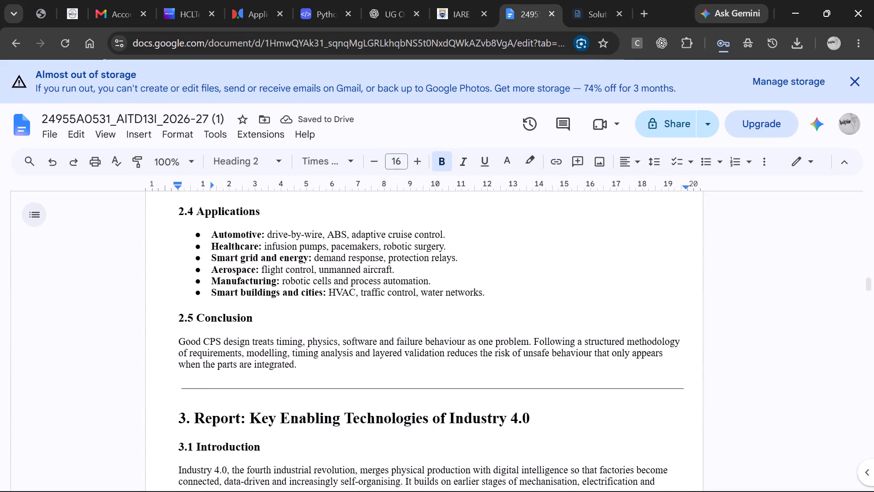
{"action": "scroll", "coordinate": [387, 272], "scroll_direction": "up", "scroll_amount": 3}
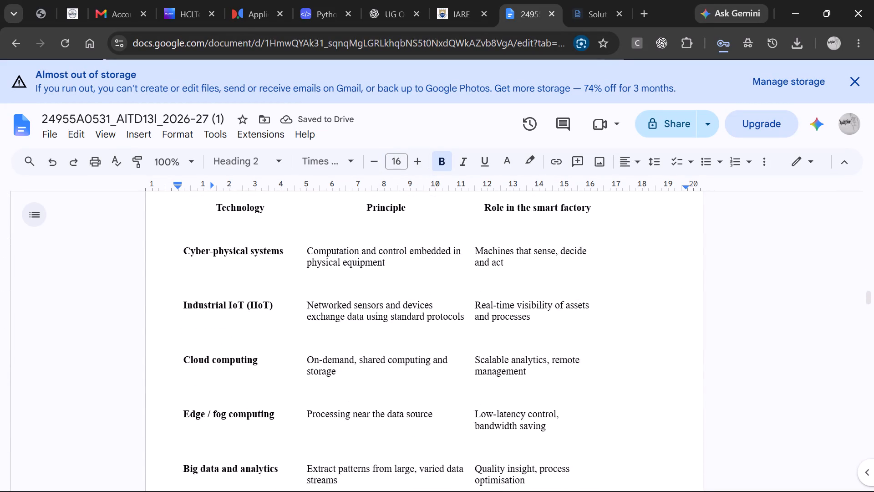
{"action": "scroll", "coordinate": [387, 272], "scroll_direction": "up", "scroll_amount": 1}
{"action": "scroll", "coordinate": [387, 272], "scroll_direction": "down", "scroll_amount": 3}
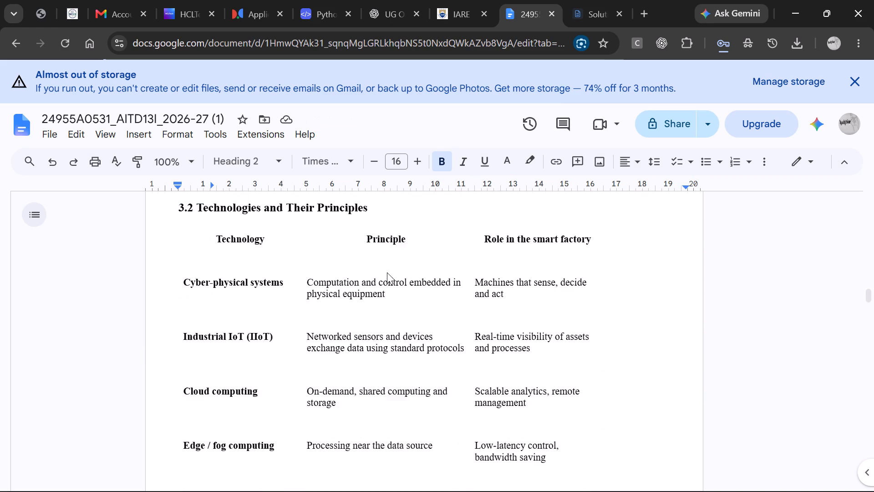
{"action": "scroll", "coordinate": [387, 272], "scroll_direction": "down", "scroll_amount": 5}
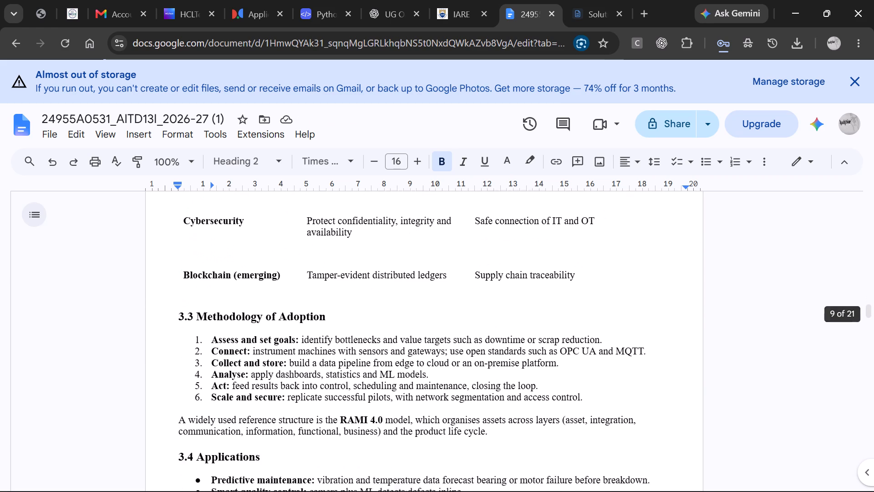
{"action": "scroll", "coordinate": [387, 272], "scroll_direction": "down", "scroll_amount": 3}
{"action": "left_click", "coordinate": [465, 0]}
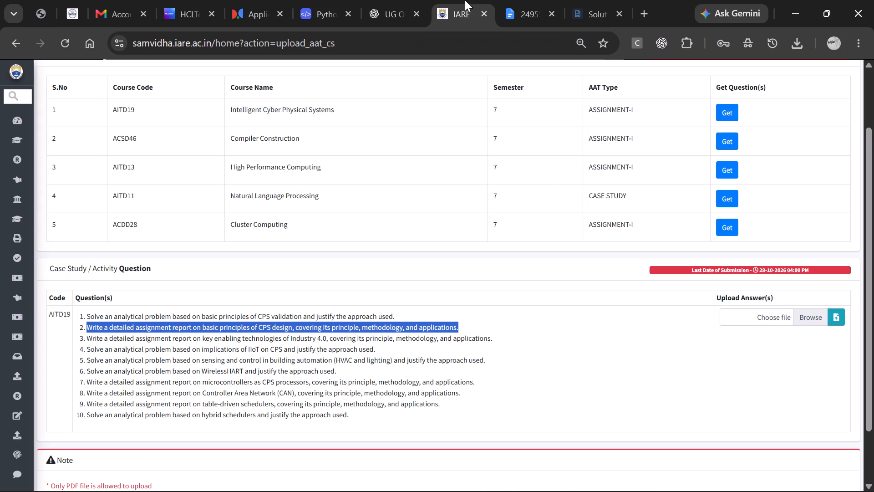
{"action": "left_click_drag", "start_coordinate": [493, 339], "coordinate": [88, 341]}
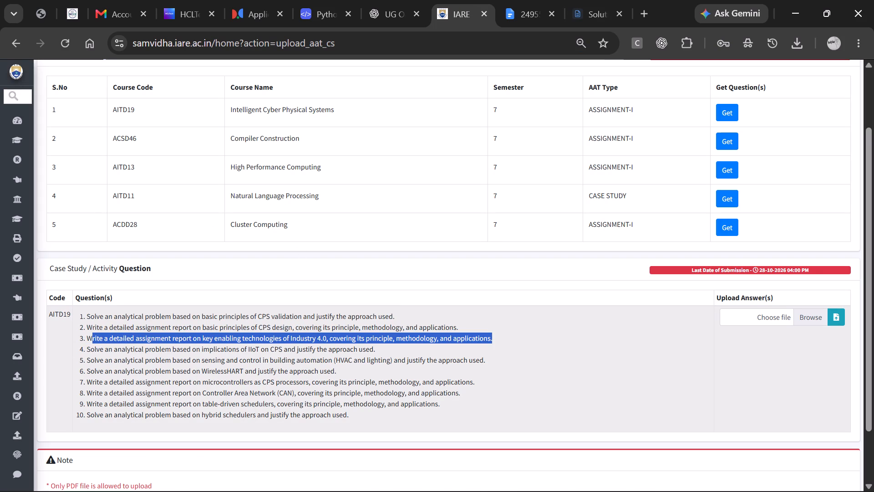
{"action": "key", "text": "ctrl+c"}
In the Google Docs report, replace the text of heading 3 after its number with the copied Industry 4.0 question.
{"action": "left_click", "coordinate": [544, 0]}
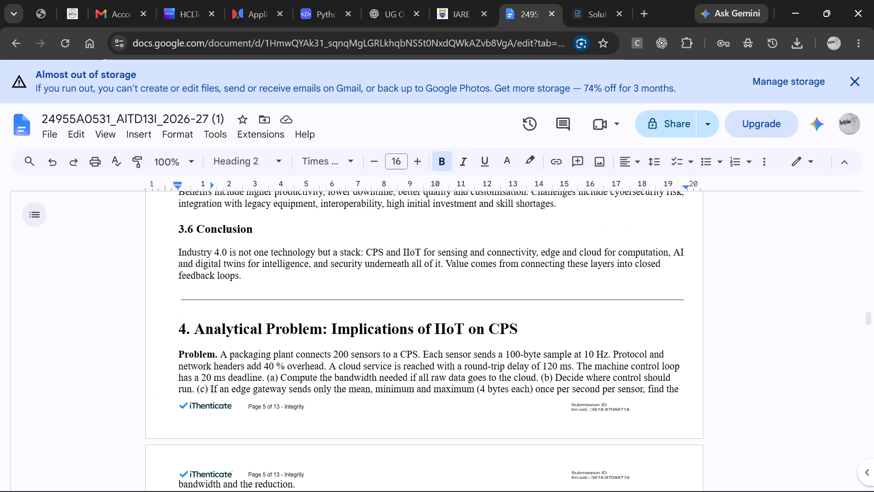
{"action": "scroll", "coordinate": [423, 272], "scroll_direction": "up", "scroll_amount": 8}
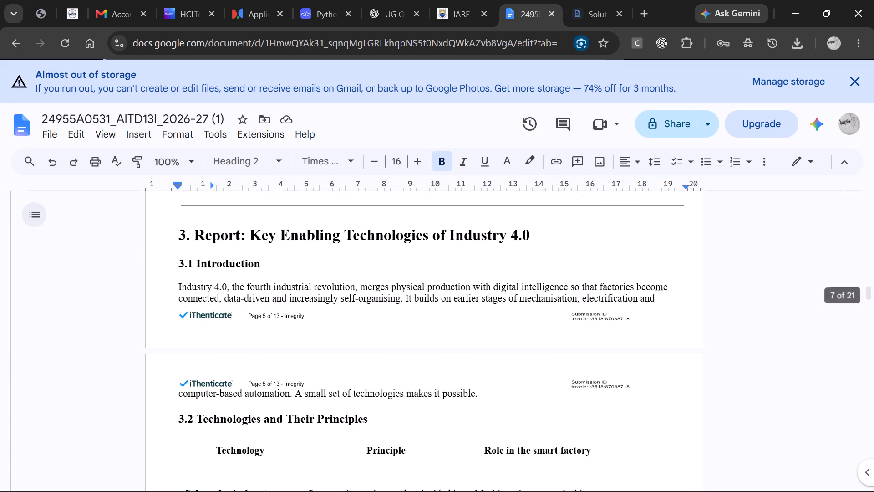
{"action": "scroll", "coordinate": [423, 272], "scroll_direction": "up", "scroll_amount": 1}
{"action": "left_click_drag", "start_coordinate": [538, 266], "coordinate": [188, 273]}
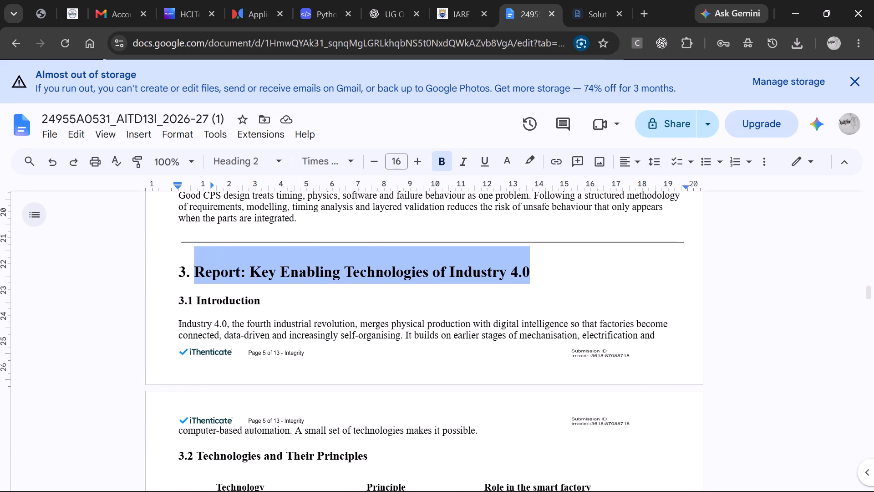
{"action": "left_click_drag", "start_coordinate": [188, 273], "coordinate": [183, 273]}
{"action": "key", "text": "BackSpace"}
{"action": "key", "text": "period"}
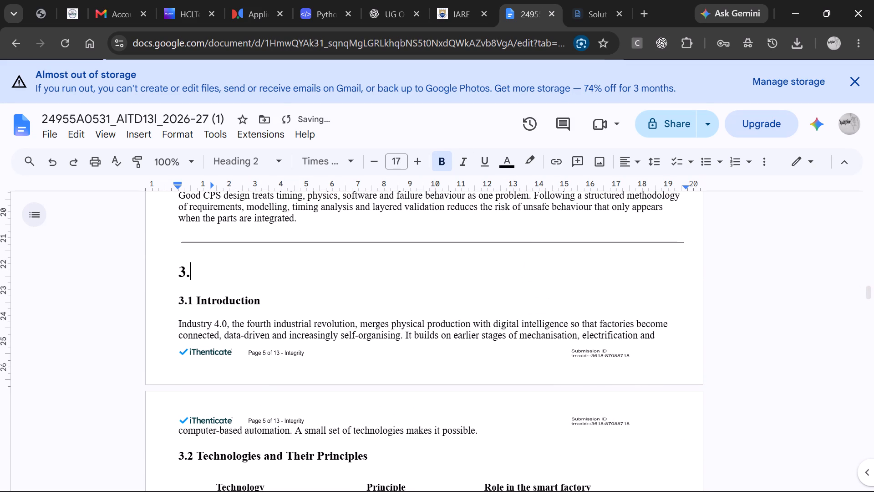
{"action": "key", "text": "ctrl+v"}
{"action": "key", "text": "BackSpace"}
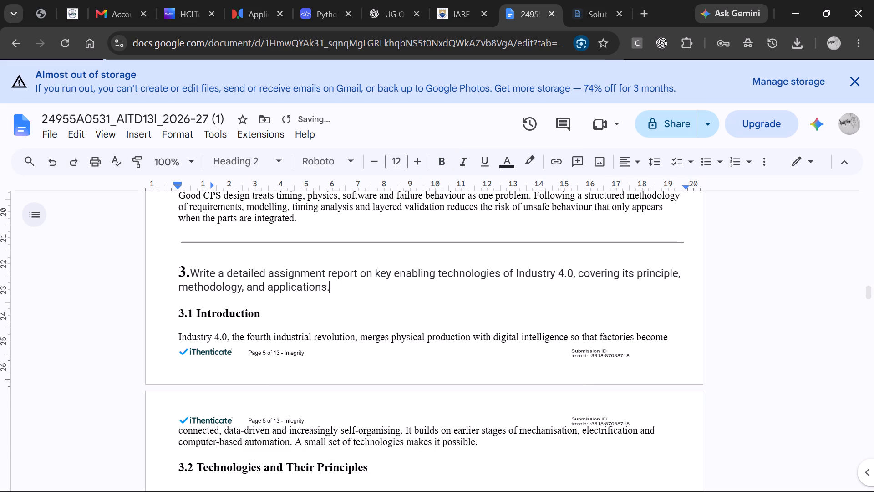
Format the entire question 3 heading in Times New Roman, bold, with font size 16.
{"action": "left_click_drag", "start_coordinate": [339, 289], "coordinate": [194, 275]}
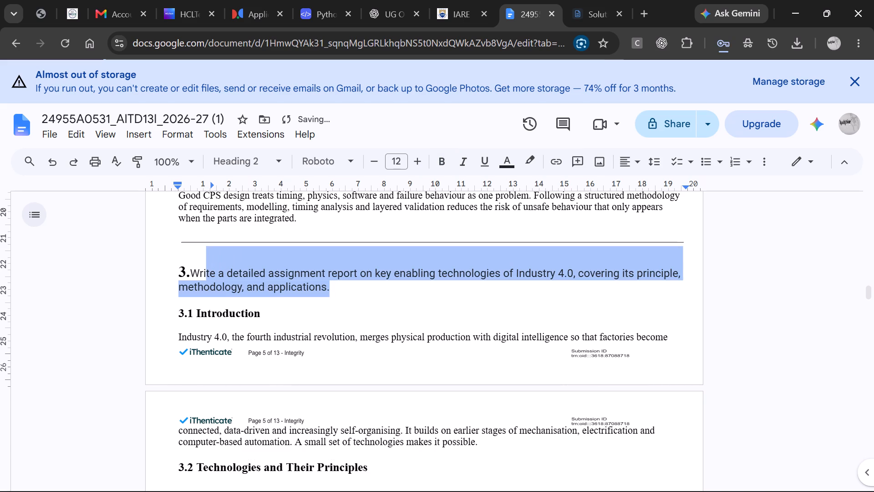
{"action": "left_click_drag", "start_coordinate": [194, 275], "coordinate": [180, 277]}
{"action": "left_click", "coordinate": [335, 163]}
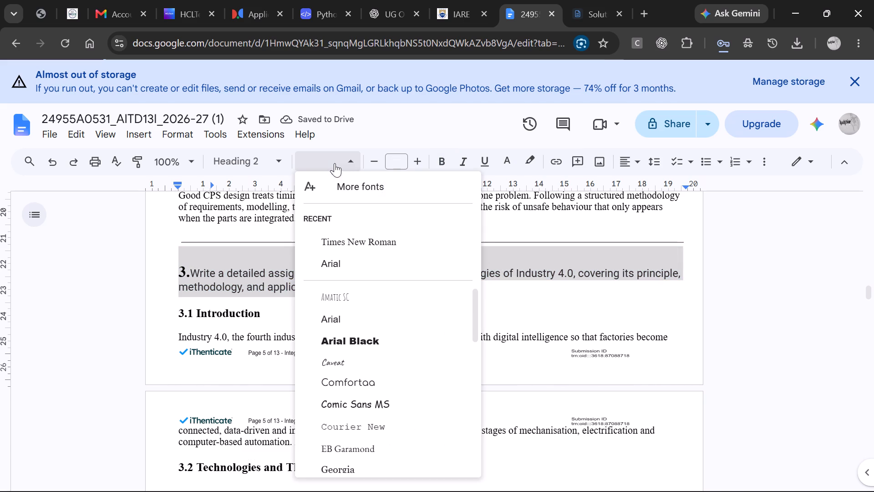
{"action": "left_click", "coordinate": [345, 237]}
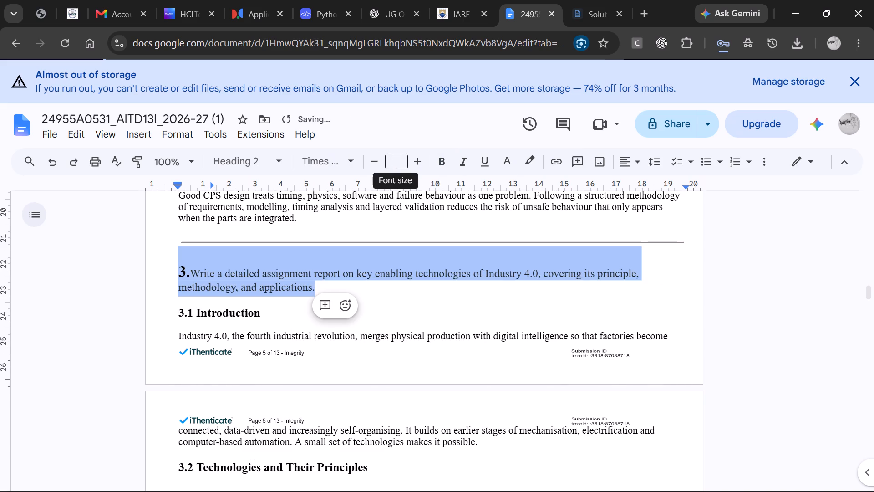
{"action": "left_click", "coordinate": [401, 154]}
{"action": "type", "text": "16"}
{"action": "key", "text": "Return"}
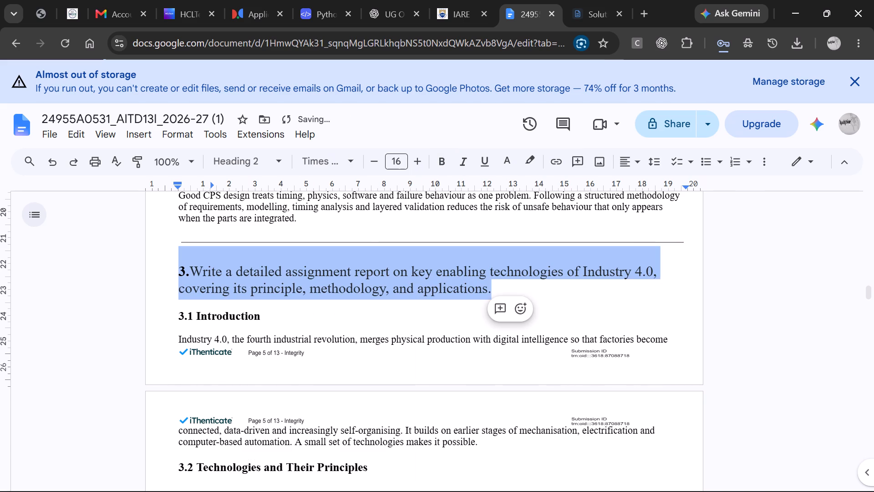
{"action": "left_click", "coordinate": [436, 159]}
For the report's fourth heading, copy the text of AITD19 question 4, about implications of IIoT on CPS, from the Samvidha portal.
{"action": "scroll", "coordinate": [372, 322], "scroll_direction": "down", "scroll_amount": 8}
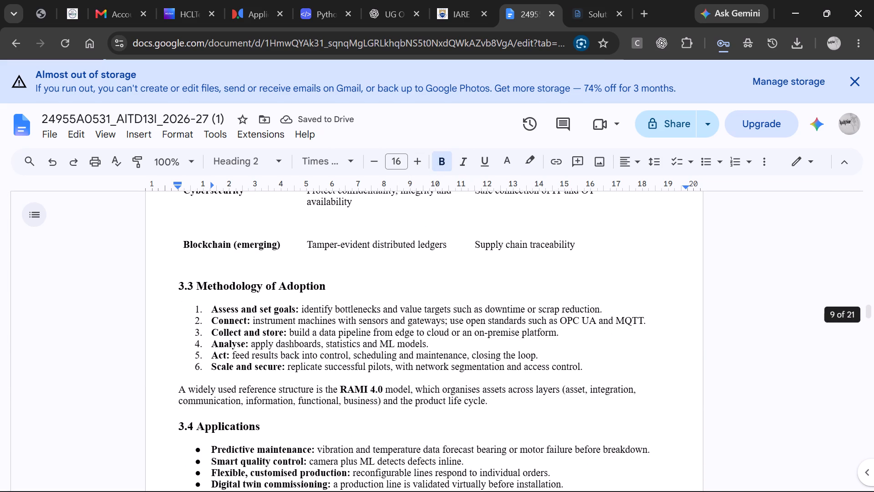
{"action": "scroll", "coordinate": [372, 322], "scroll_direction": "down", "scroll_amount": 1}
{"action": "left_click", "coordinate": [449, 2]}
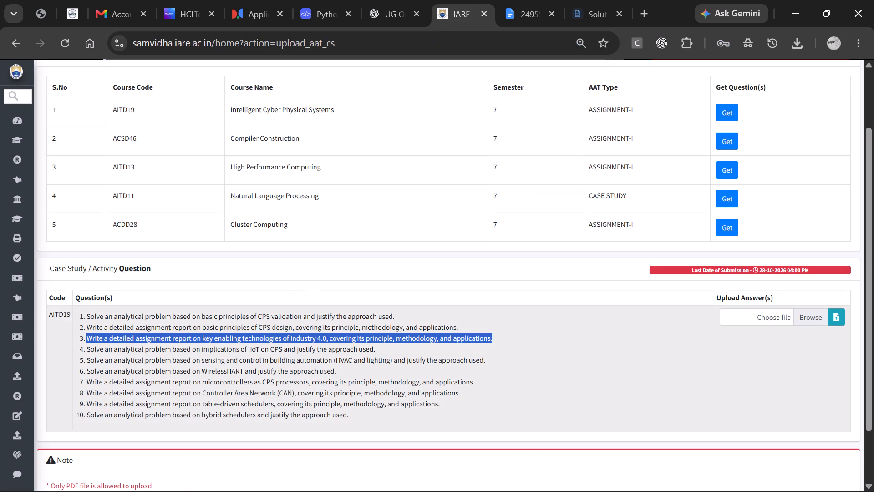
{"action": "left_click_drag", "start_coordinate": [376, 345], "coordinate": [92, 348]}
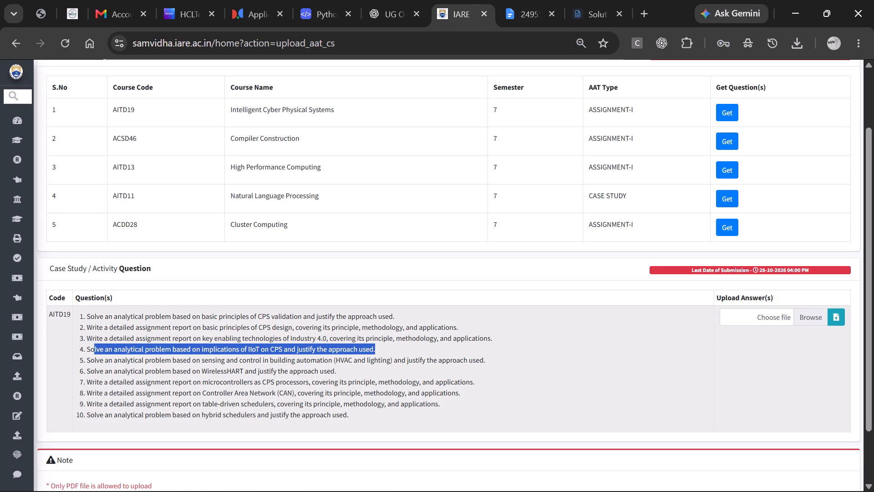
{"action": "left_click_drag", "start_coordinate": [92, 348], "coordinate": [87, 349]}
{"action": "key", "text": "ctrl+c"}
In the Google Docs report, replace the text of heading 4 after its number with the copied question on implications of IIoT on CPS.
{"action": "left_click", "coordinate": [544, 0]}
{"action": "scroll", "coordinate": [422, 344], "scroll_direction": "down", "scroll_amount": 4}
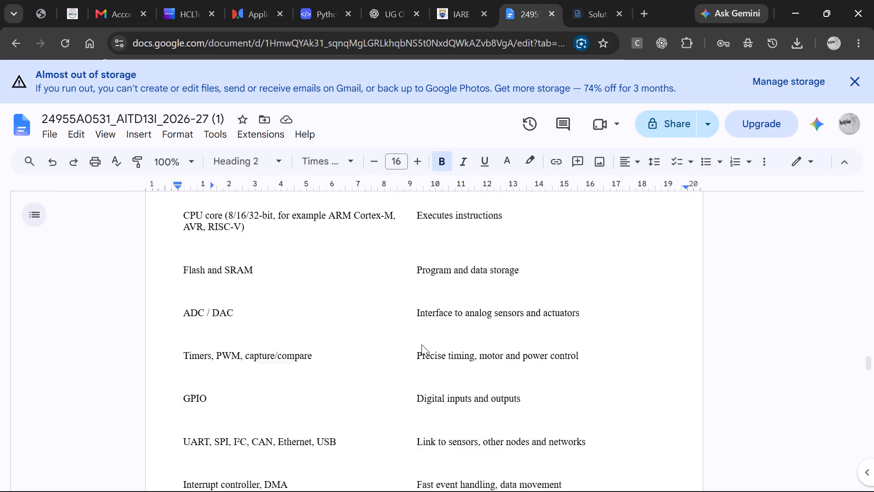
{"action": "scroll", "coordinate": [422, 344], "scroll_direction": "up", "scroll_amount": 4}
{"action": "scroll", "coordinate": [422, 344], "scroll_direction": "down", "scroll_amount": 1}
{"action": "scroll", "coordinate": [422, 344], "scroll_direction": "up", "scroll_amount": 2}
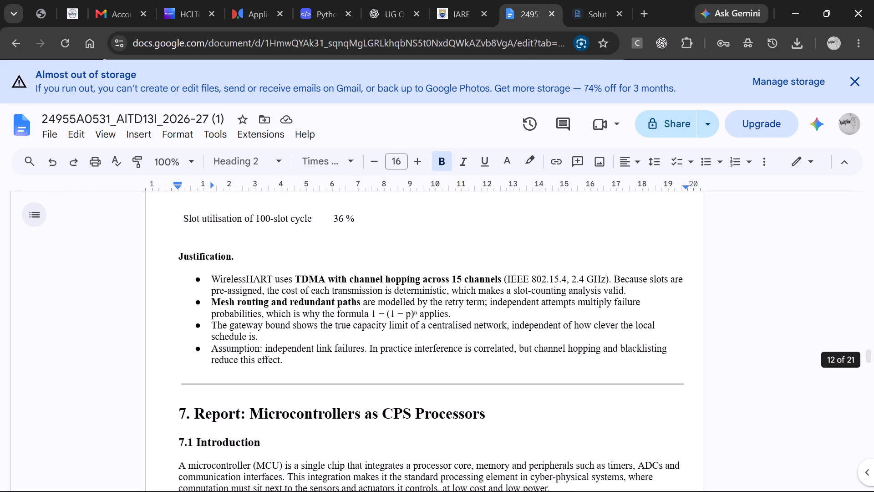
{"action": "scroll", "coordinate": [422, 344], "scroll_direction": "up", "scroll_amount": 11}
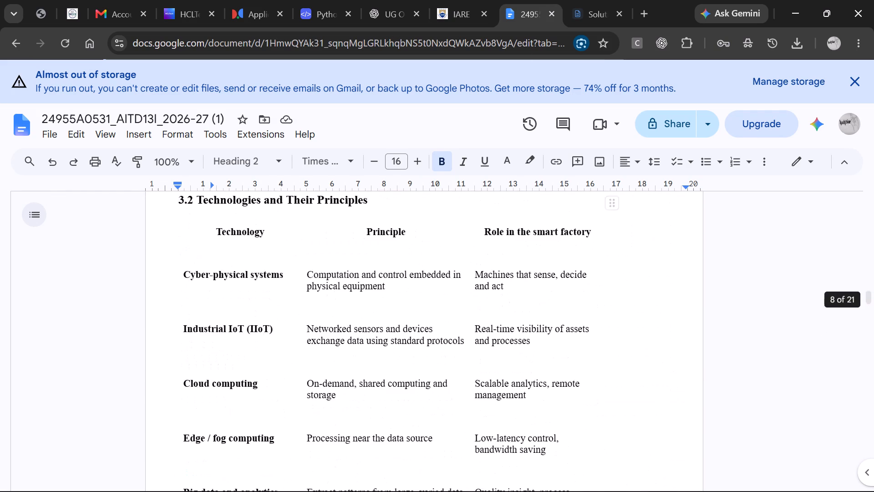
{"action": "scroll", "coordinate": [422, 344], "scroll_direction": "up", "scroll_amount": 1}
{"action": "scroll", "coordinate": [422, 344], "scroll_direction": "down", "scroll_amount": 5}
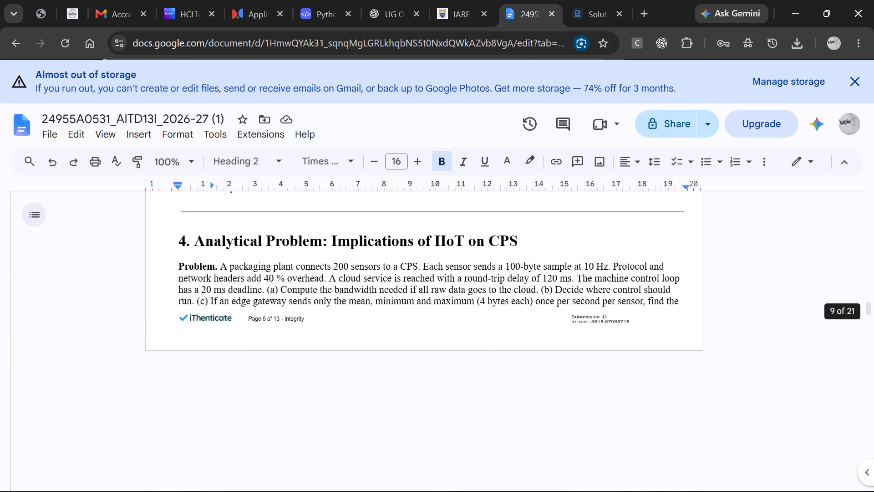
{"action": "scroll", "coordinate": [422, 344], "scroll_direction": "down", "scroll_amount": 2}
{"action": "scroll", "coordinate": [422, 344], "scroll_direction": "up", "scroll_amount": 4}
{"action": "scroll", "coordinate": [422, 344], "scroll_direction": "down", "scroll_amount": 1}
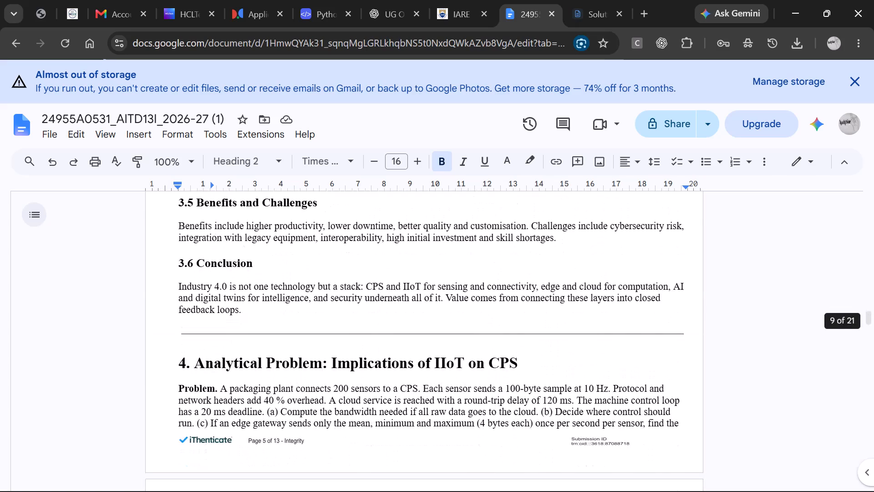
{"action": "left_click_drag", "start_coordinate": [519, 363], "coordinate": [227, 358]}
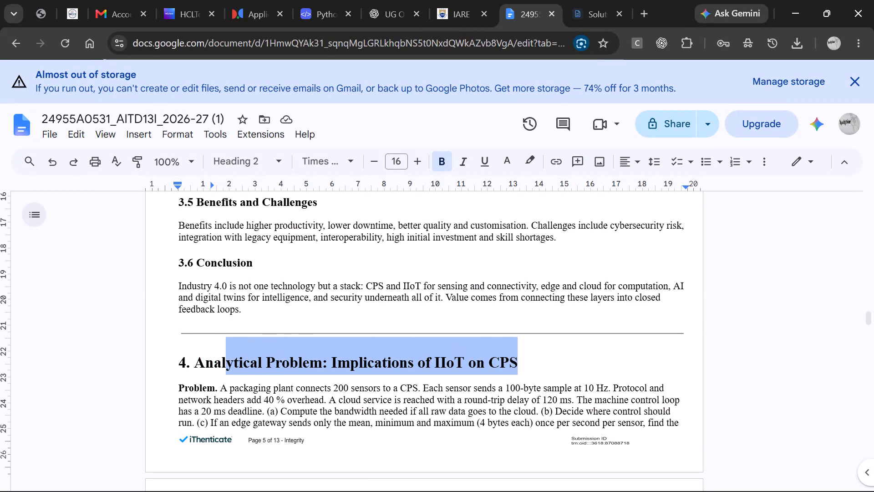
{"action": "left_click_drag", "start_coordinate": [227, 358], "coordinate": [184, 359]}
{"action": "key", "text": "BackSpace"}
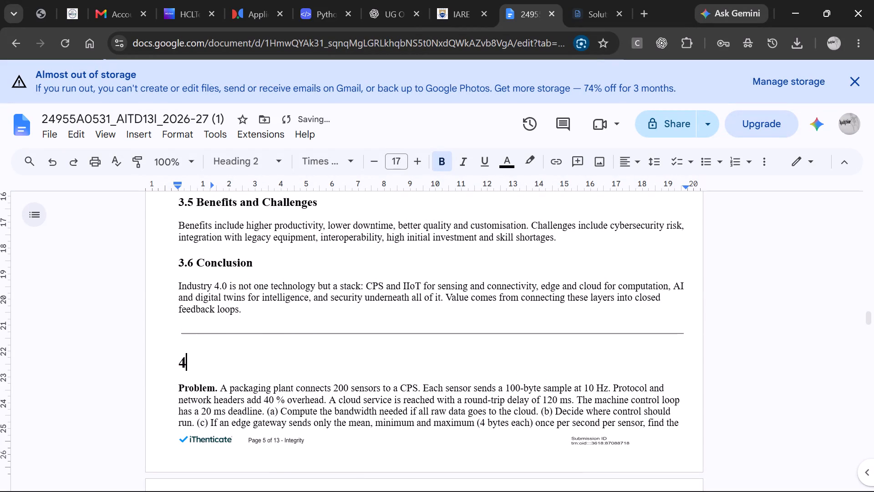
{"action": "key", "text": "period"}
{"action": "key", "text": "ctrl+v"}
{"action": "key", "text": "BackSpace"}
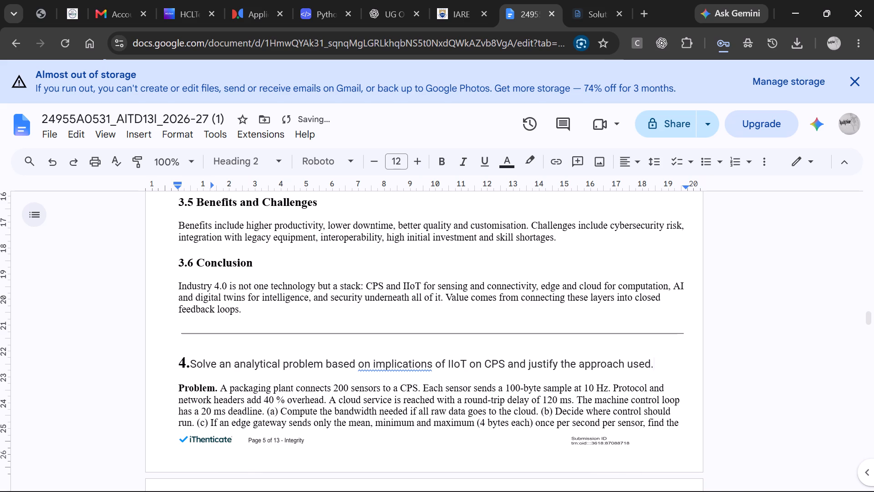
Format the entire question 4 heading in Times New Roman, bold, with font size 16.
{"action": "left_click_drag", "start_coordinate": [658, 362], "coordinate": [176, 364]}
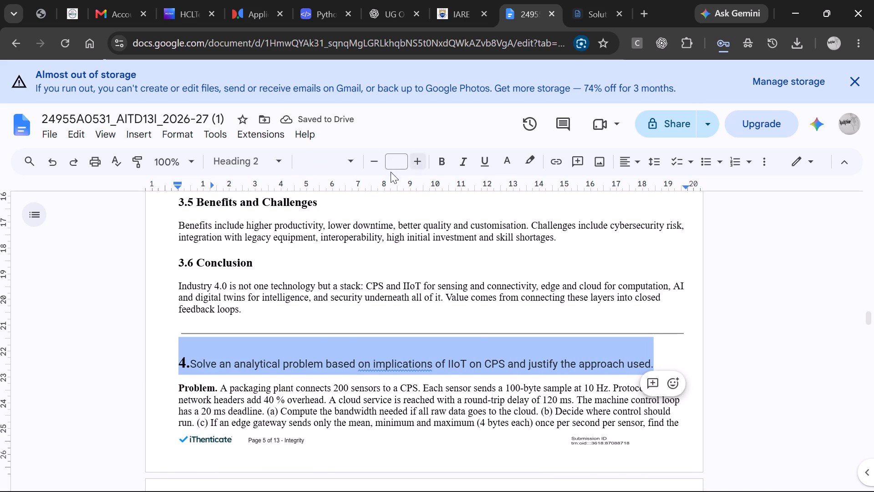
{"action": "left_click", "coordinate": [329, 167]}
{"action": "left_click", "coordinate": [338, 236]}
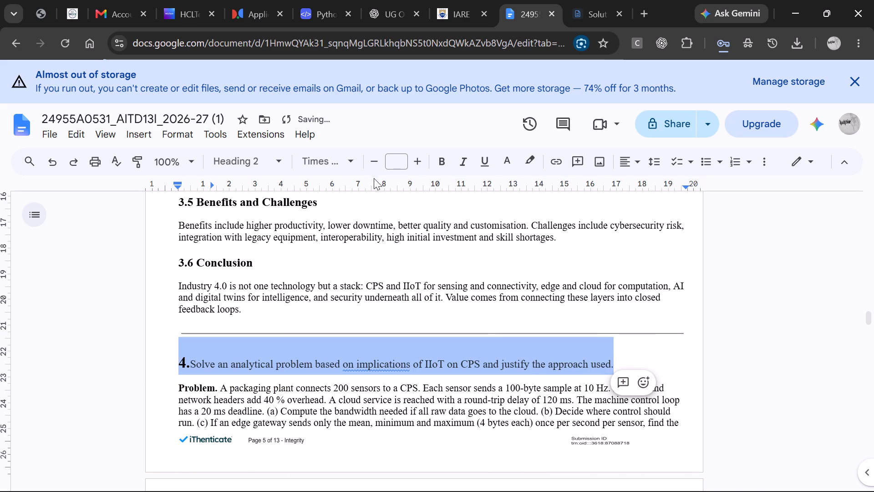
{"action": "left_click", "coordinate": [394, 163]}
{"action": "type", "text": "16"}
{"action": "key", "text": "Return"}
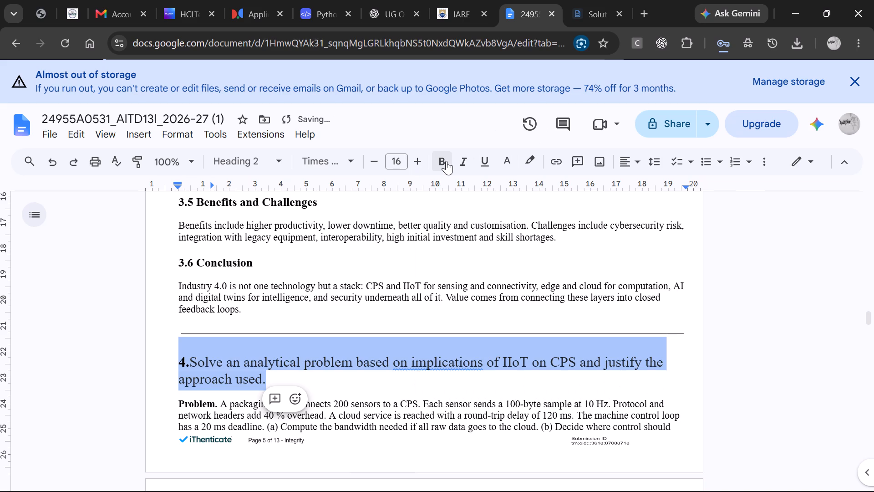
{"action": "left_click", "coordinate": [446, 161]}
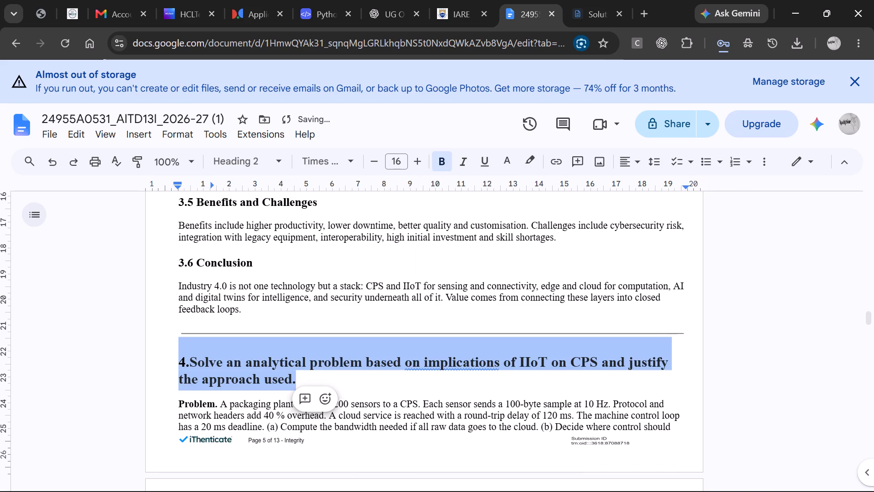
For the report's fifth heading, copy the text of AITD19 question 5, about sensing and control in building automation, from the Samvidha portal.
{"action": "left_click", "coordinate": [465, 0]}
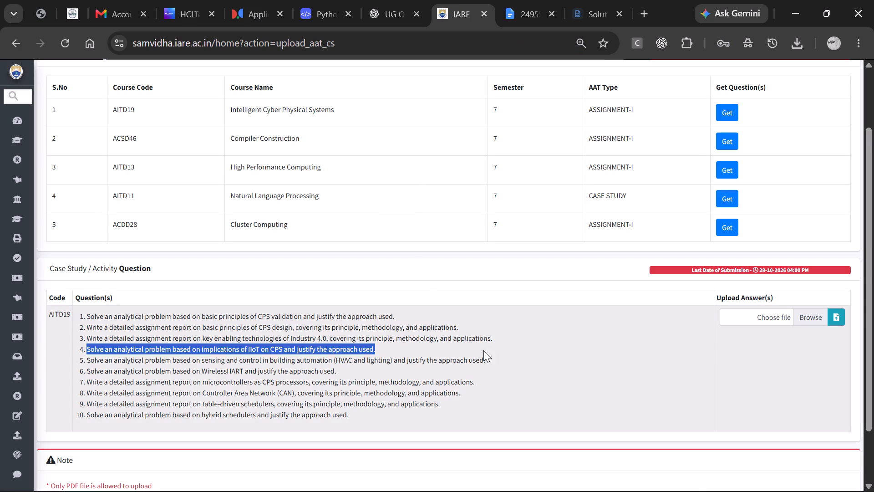
{"action": "left_click_drag", "start_coordinate": [498, 363], "coordinate": [132, 364]}
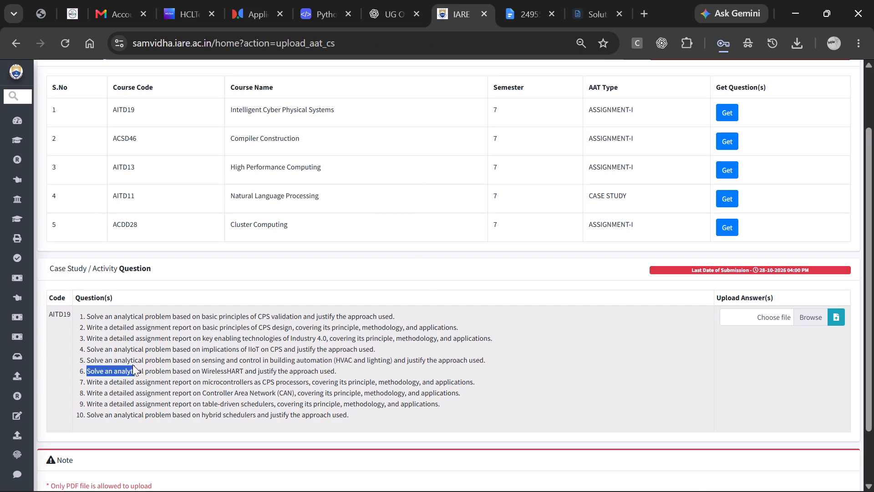
{"action": "left_click_drag", "start_coordinate": [132, 364], "coordinate": [81, 364]}
{"action": "key", "text": "ctrl+c"}
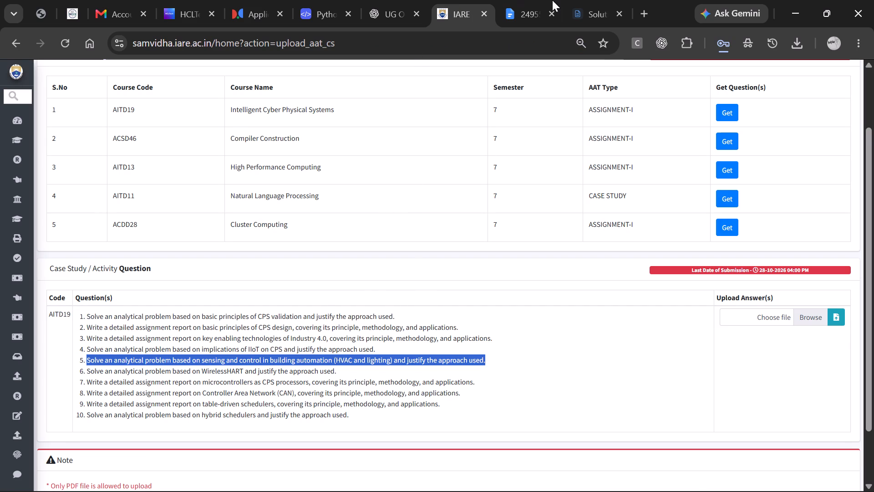
In the Google Docs report, replace the text of heading 5 after its number with the copied building automation (HVAC and lighting) question.
{"action": "left_click", "coordinate": [555, 0]}
{"action": "scroll", "coordinate": [356, 357], "scroll_direction": "down", "scroll_amount": 7}
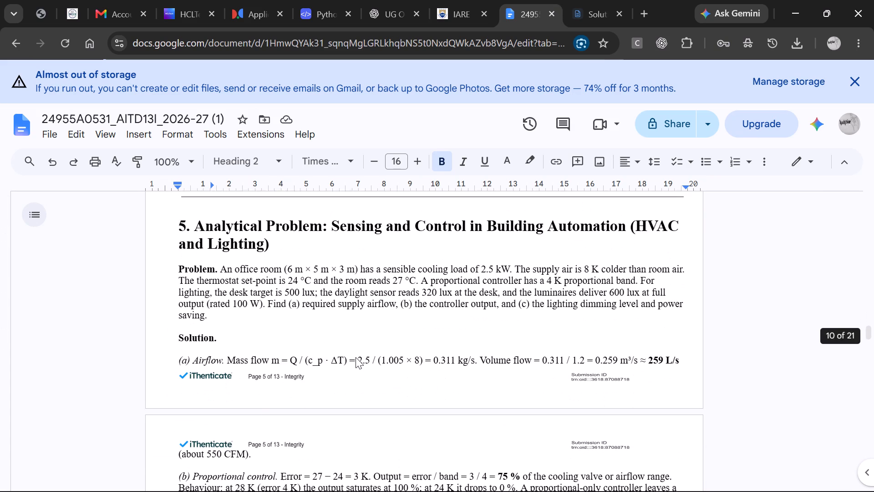
{"action": "left_click_drag", "start_coordinate": [277, 242], "coordinate": [204, 229]}
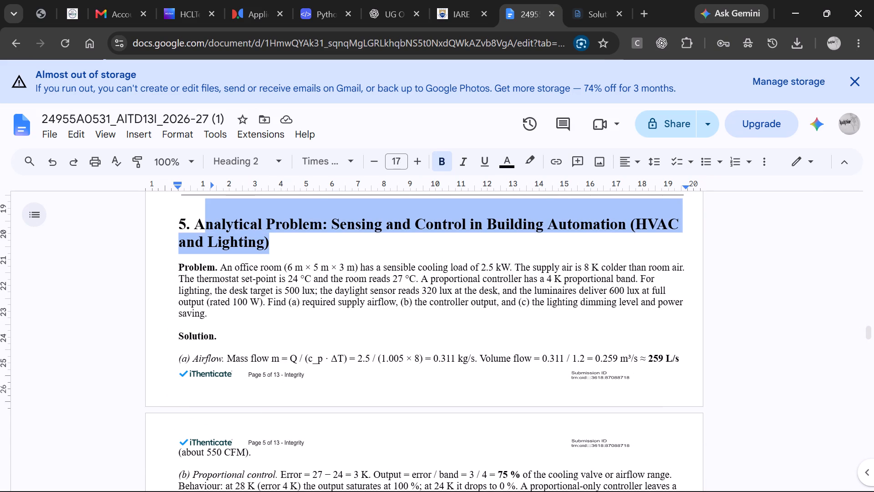
{"action": "key", "text": "BackSpace"}
{"action": "key", "text": "BackSpace"}
{"action": "key", "text": "ctrl+v"}
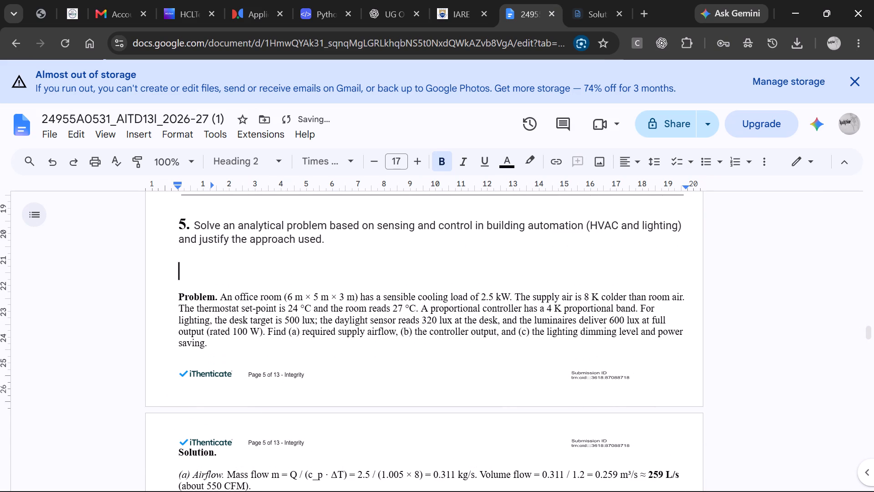
{"action": "key", "text": "BackSpace"}
Format the entire question 5 heading in Times New Roman with font size 16.
{"action": "left_click_drag", "start_coordinate": [340, 245], "coordinate": [218, 224]}
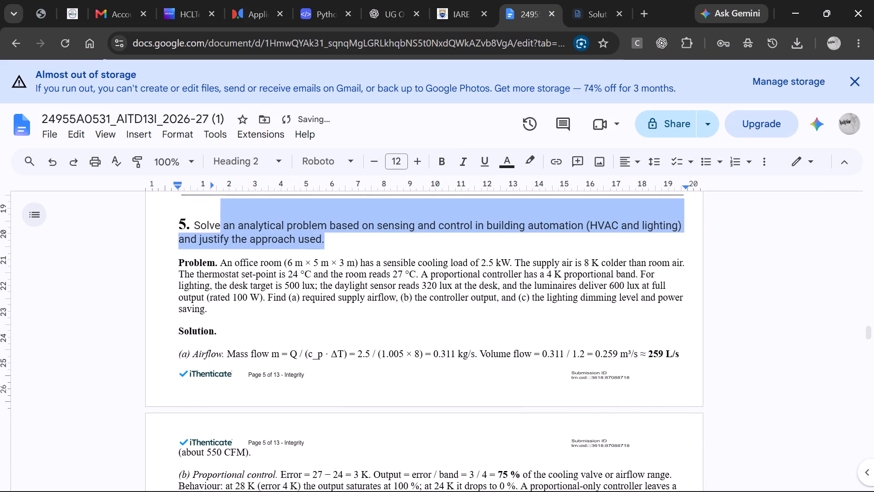
{"action": "left_click_drag", "start_coordinate": [218, 224], "coordinate": [181, 228]}
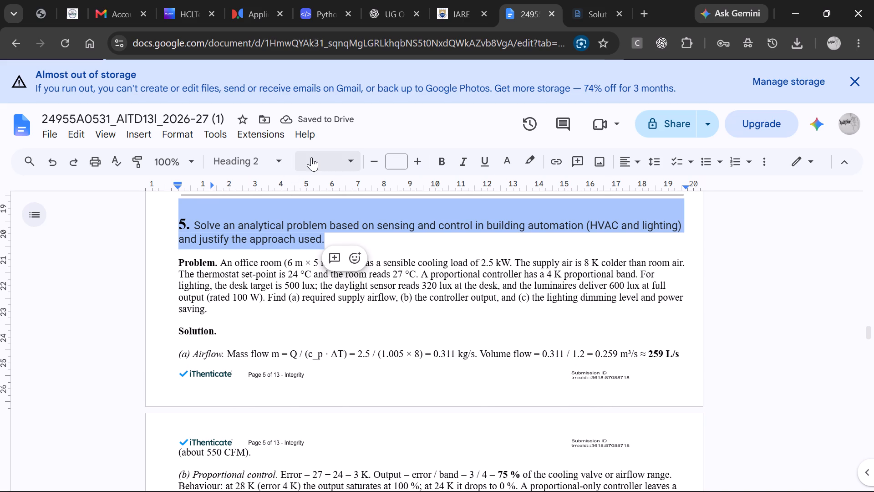
{"action": "left_click", "coordinate": [311, 157]}
{"action": "left_click", "coordinate": [337, 240]}
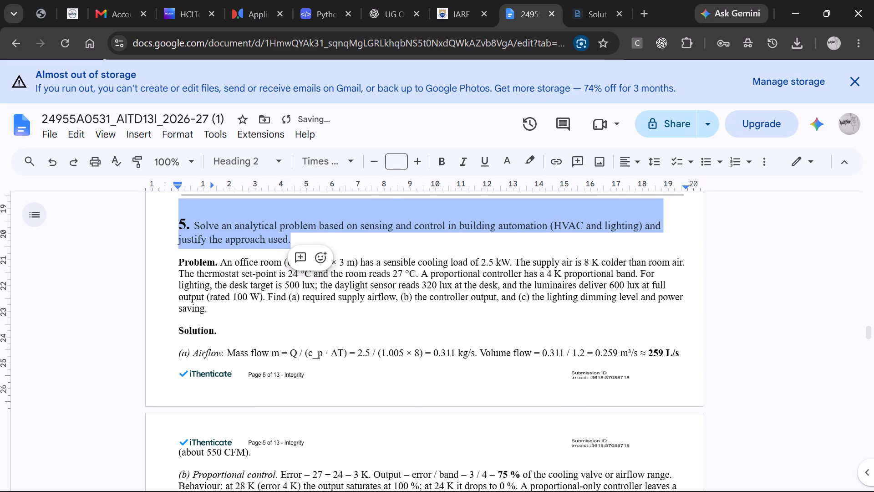
{"action": "left_click", "coordinate": [392, 165]}
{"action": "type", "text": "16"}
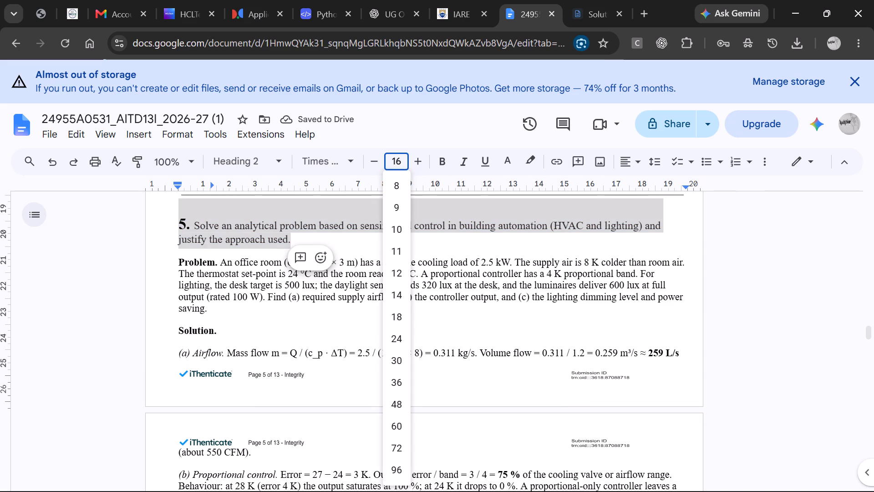
Make the entire question 5 heading bold and set its font size to 16.
{"action": "left_click", "coordinate": [449, 158]}
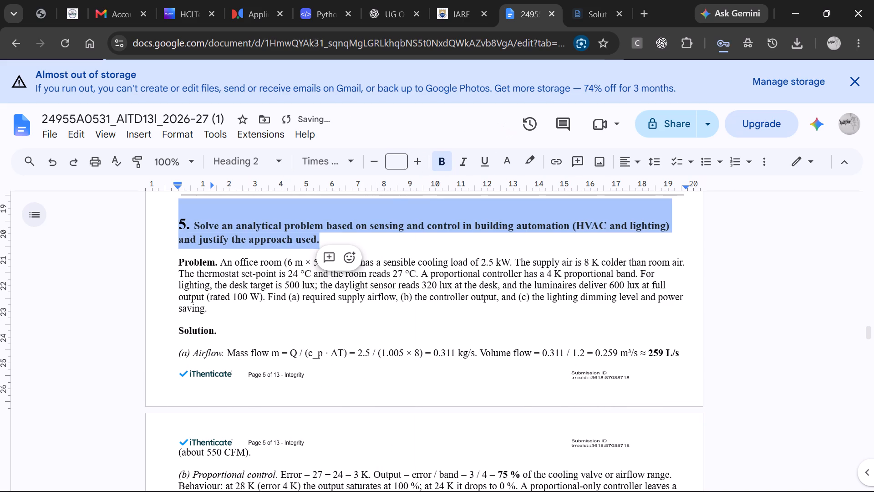
{"action": "left_click", "coordinate": [399, 166]}
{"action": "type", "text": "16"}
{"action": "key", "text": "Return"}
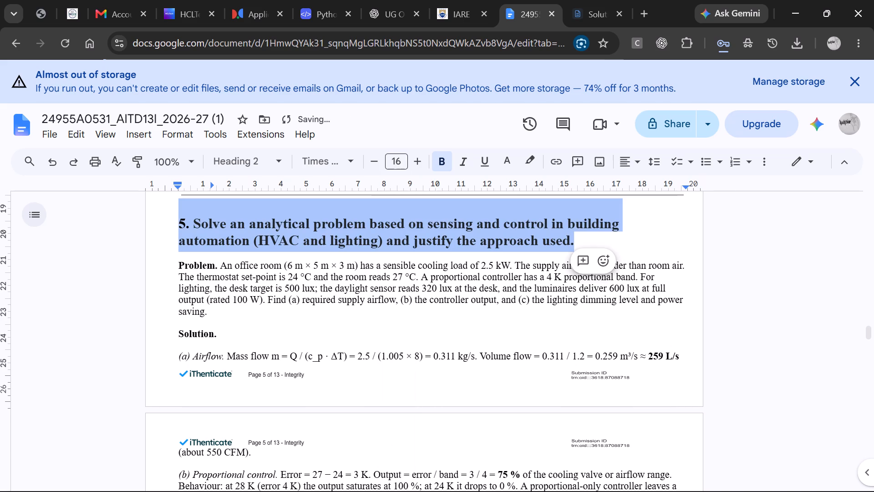
For the report's sixth heading, copy the text of AITD19 question 6, about WirelessHART, from the Samvidha portal.
{"action": "left_click", "coordinate": [463, 0]}
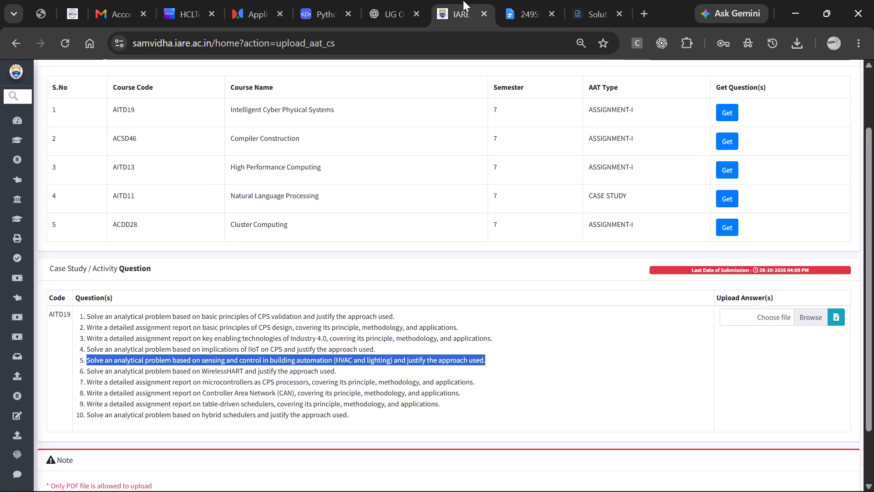
{"action": "left_click_drag", "start_coordinate": [337, 371], "coordinate": [103, 380]}
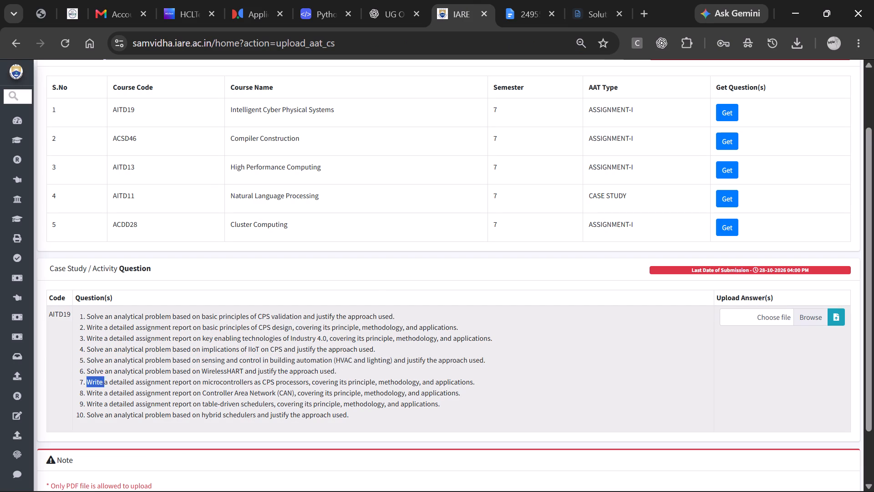
{"action": "left_click_drag", "start_coordinate": [103, 380], "coordinate": [88, 369]}
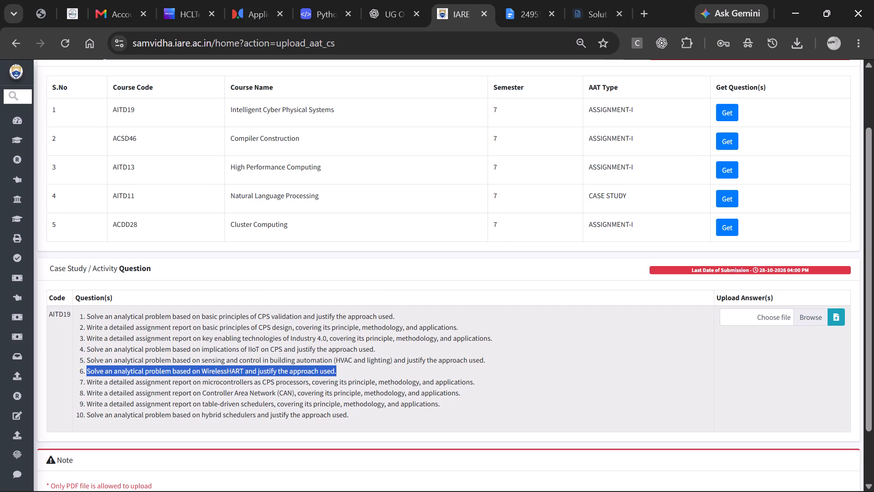
{"action": "key", "text": "ctrl+c"}
In the Google Docs report, replace the text of heading 6 after its number with the copied WirelessHART question.
{"action": "left_click", "coordinate": [542, 0]}
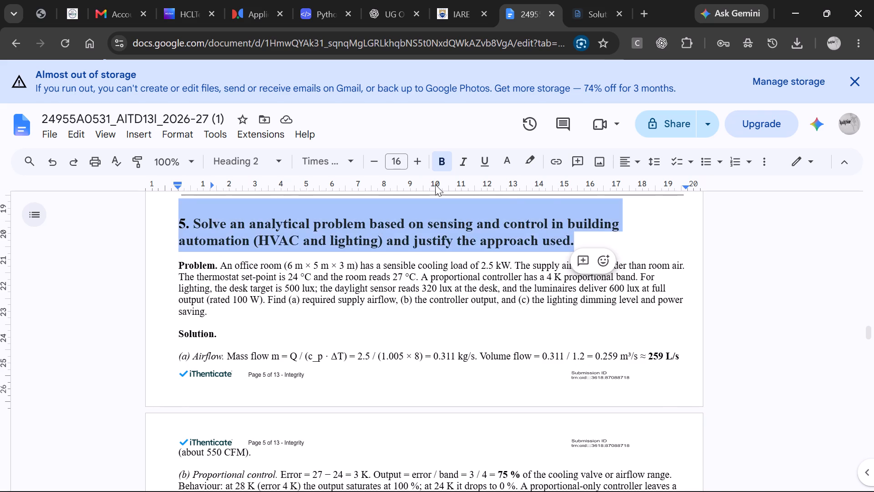
{"action": "scroll", "coordinate": [381, 339], "scroll_direction": "down", "scroll_amount": 7}
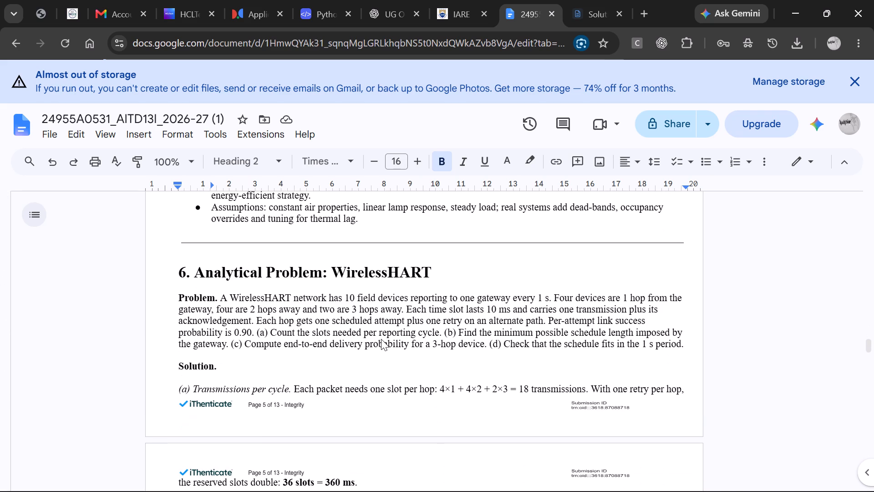
{"action": "left_click_drag", "start_coordinate": [451, 267], "coordinate": [203, 275]}
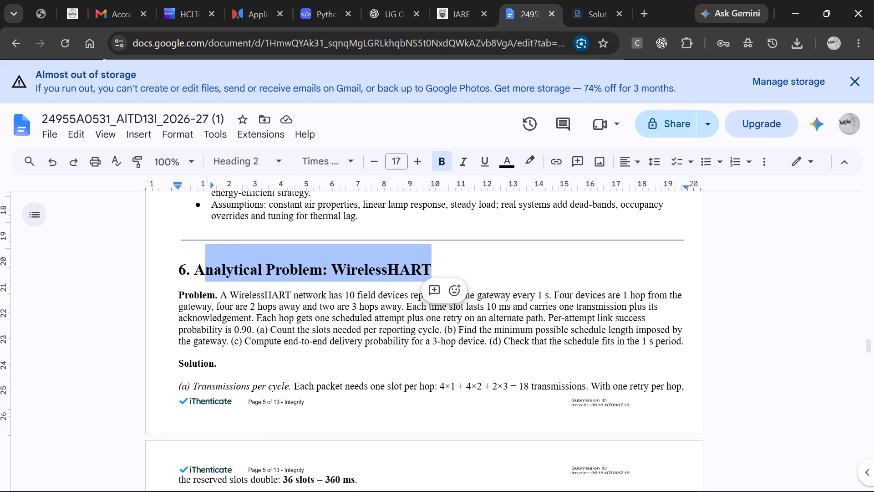
{"action": "key", "text": "BackSpace"}
{"action": "key", "text": "BackSpace"}
{"action": "key", "text": "ctrl+v"}
{"action": "key", "text": "BackSpace"}
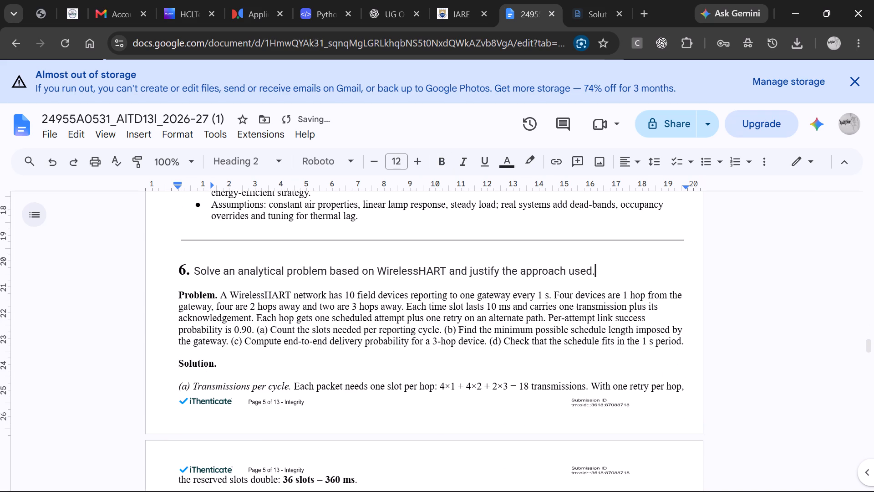
Format the entire question 6 heading in Times New Roman, bold, with font size 16.
{"action": "left_click_drag", "start_coordinate": [610, 270], "coordinate": [343, 275]}
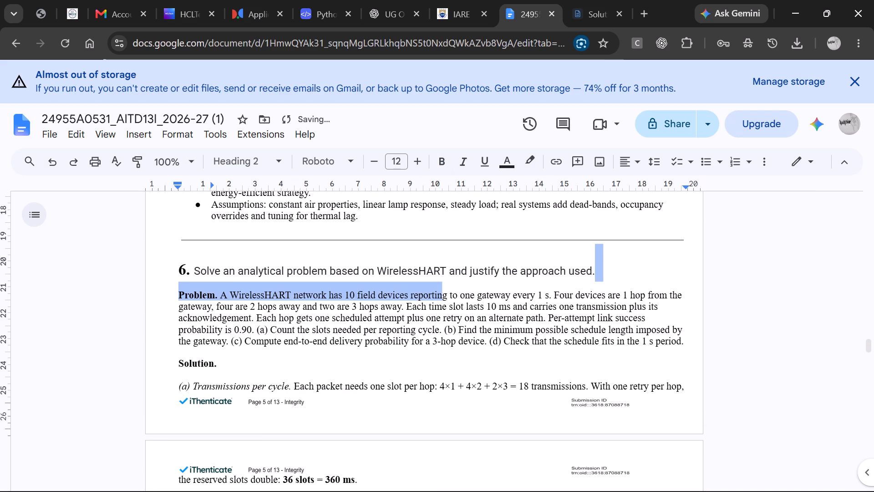
{"action": "left_click_drag", "start_coordinate": [343, 275], "coordinate": [185, 272]}
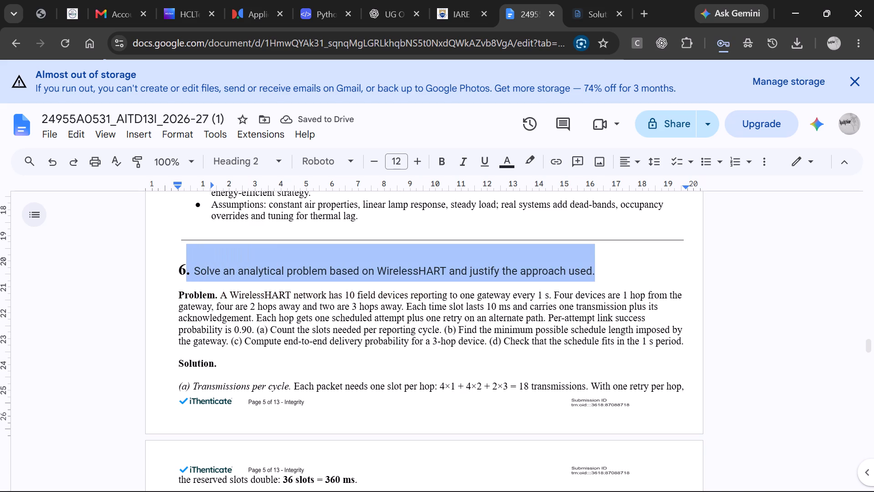
{"action": "left_click_drag", "start_coordinate": [185, 272], "coordinate": [179, 272]}
{"action": "left_click", "coordinate": [330, 168]}
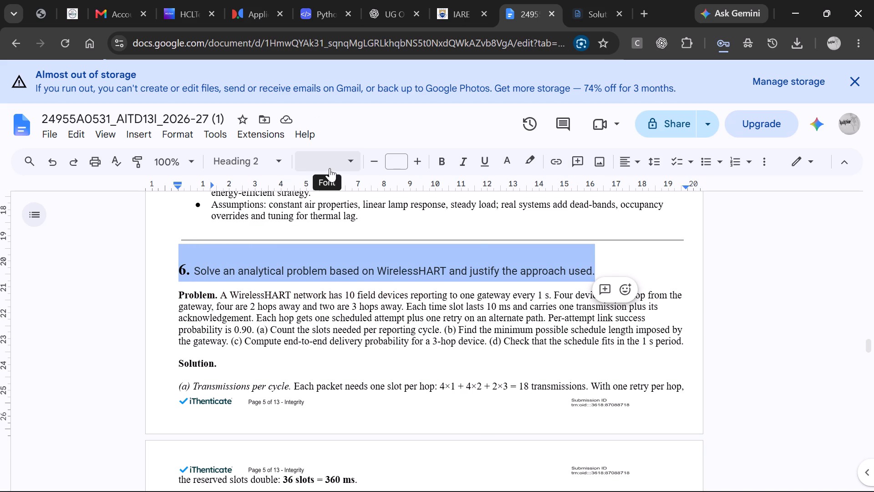
{"action": "left_click", "coordinate": [376, 234]}
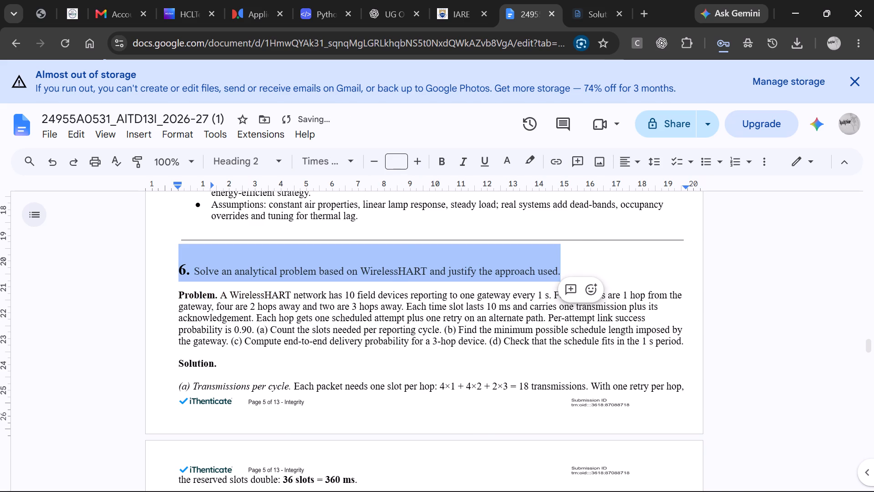
{"action": "left_click", "coordinate": [400, 163]}
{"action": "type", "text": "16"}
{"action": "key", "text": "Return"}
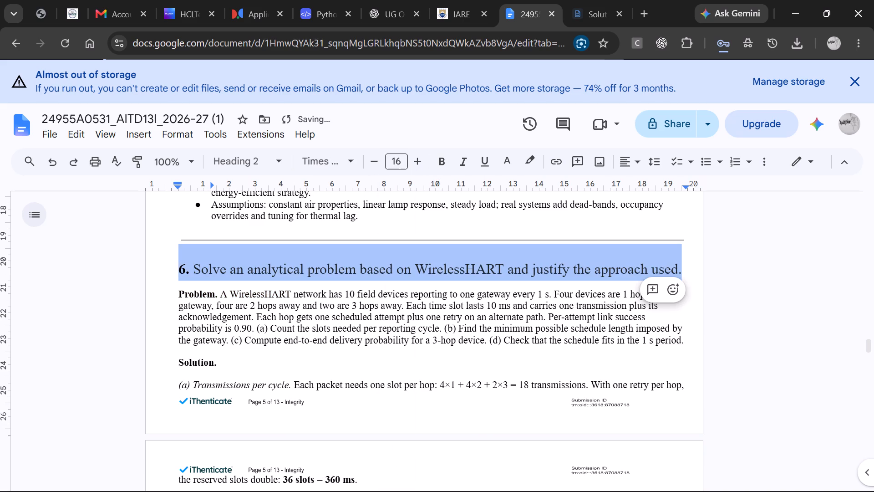
{"action": "left_click", "coordinate": [445, 157]}
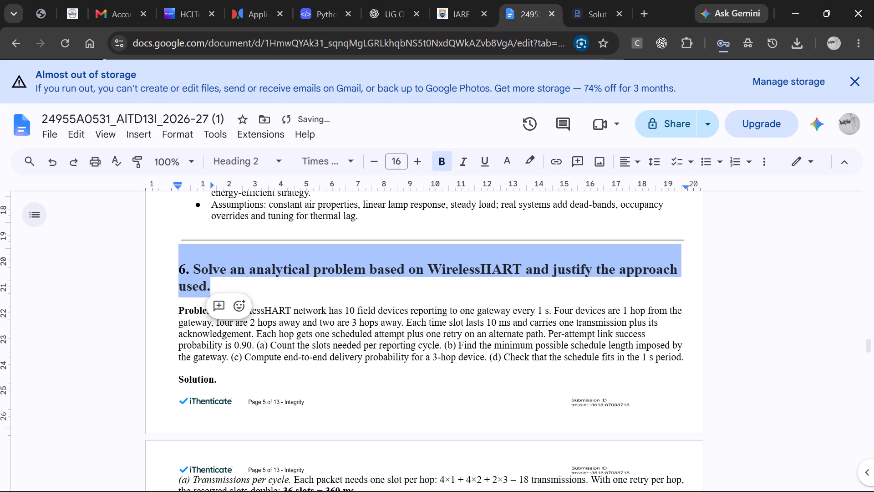
For the report's seventh heading, copy the text of AITD19 question 7, about microcontrollers as CPS processors, from the Samvidha portal.
{"action": "left_click", "coordinate": [452, 0]}
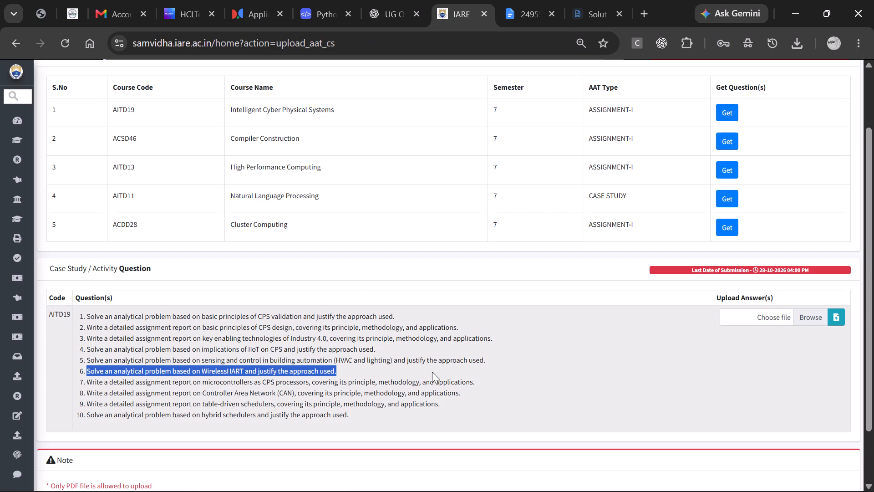
{"action": "left_click_drag", "start_coordinate": [475, 383], "coordinate": [89, 394]}
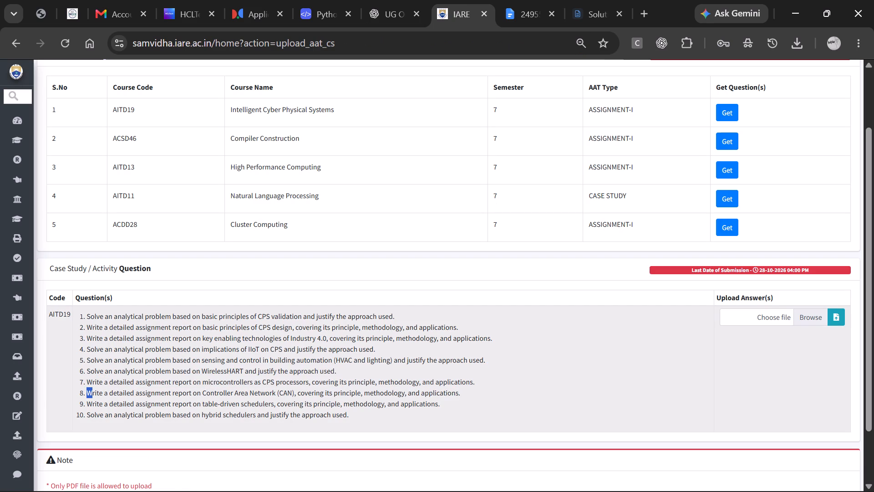
{"action": "left_click_drag", "start_coordinate": [89, 394], "coordinate": [87, 382]}
{"action": "key", "text": "ctrl+c"}
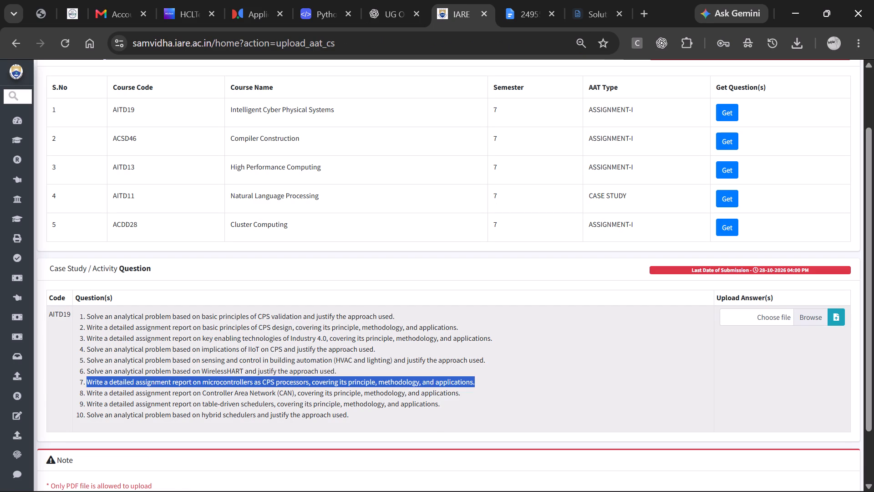
In the Google Docs report, replace the text of heading 7 after its number with the copied microcontrollers question.
{"action": "left_click", "coordinate": [508, 0]}
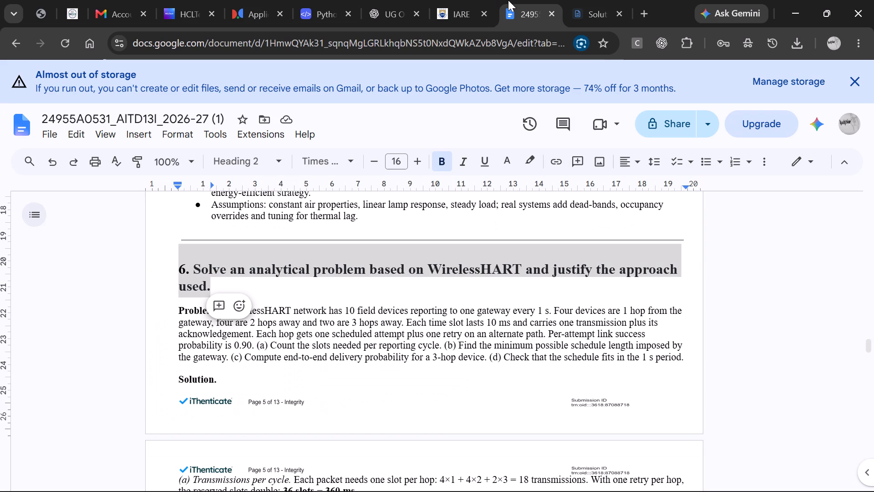
{"action": "left_click", "coordinate": [508, 0]}
{"action": "scroll", "coordinate": [420, 368], "scroll_direction": "down", "scroll_amount": 7}
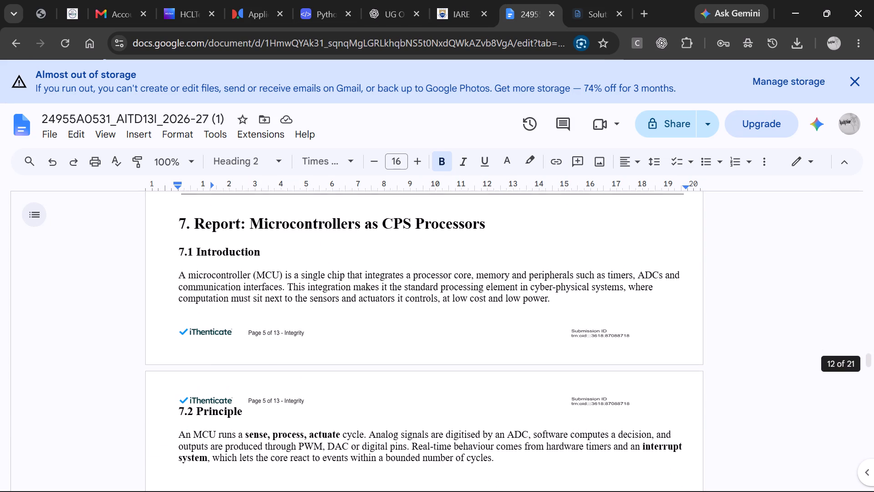
{"action": "left_click_drag", "start_coordinate": [486, 218], "coordinate": [281, 227]}
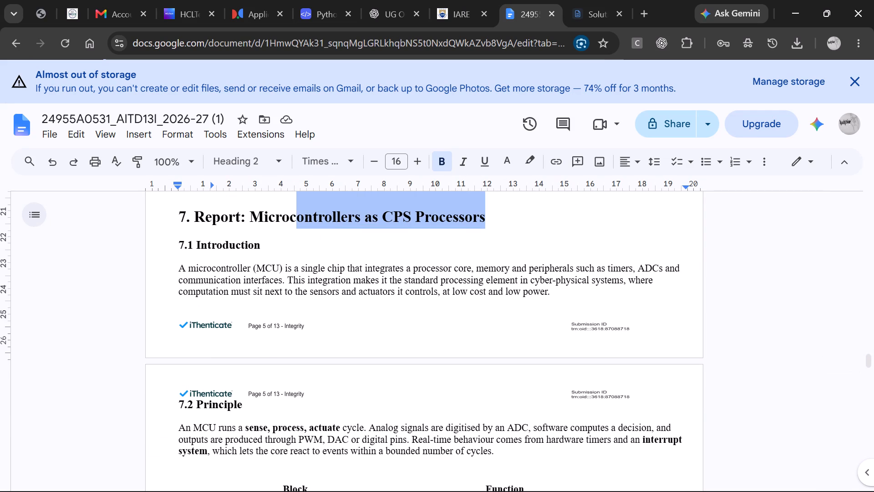
Replace the text of heading 7 after its number with the copied question on microcontrollers as CPS processors.
{"action": "left_click_drag", "start_coordinate": [281, 227], "coordinate": [216, 223]}
{"action": "key", "text": "BackSpace"}
{"action": "key", "text": "BackSpace"}
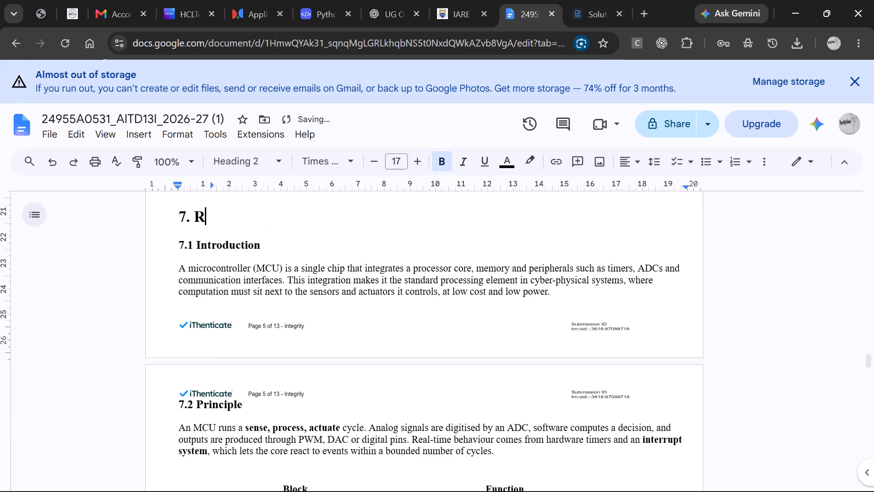
{"action": "key", "text": "BackSpace"}
{"action": "key", "text": "ctrl+v"}
{"action": "key", "text": "BackSpace"}
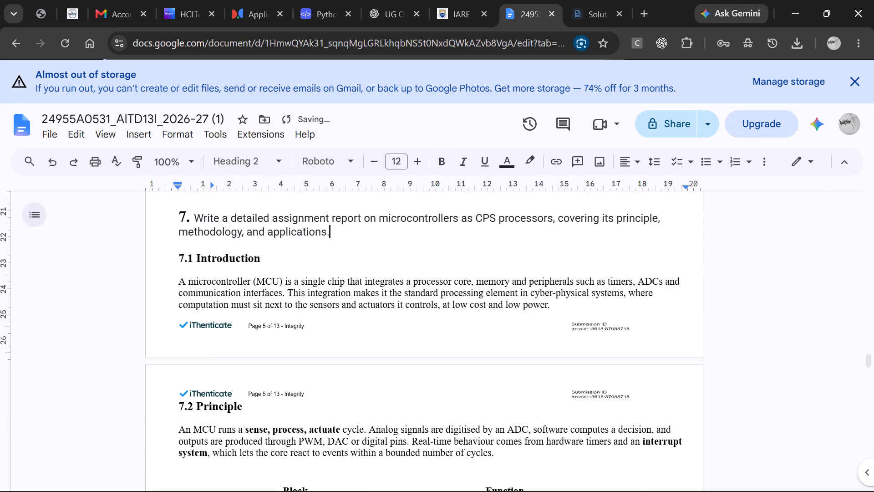
Format the entire question 7 heading in Times New Roman, bold, with font size 16.
{"action": "left_click_drag", "start_coordinate": [332, 227], "coordinate": [176, 222]}
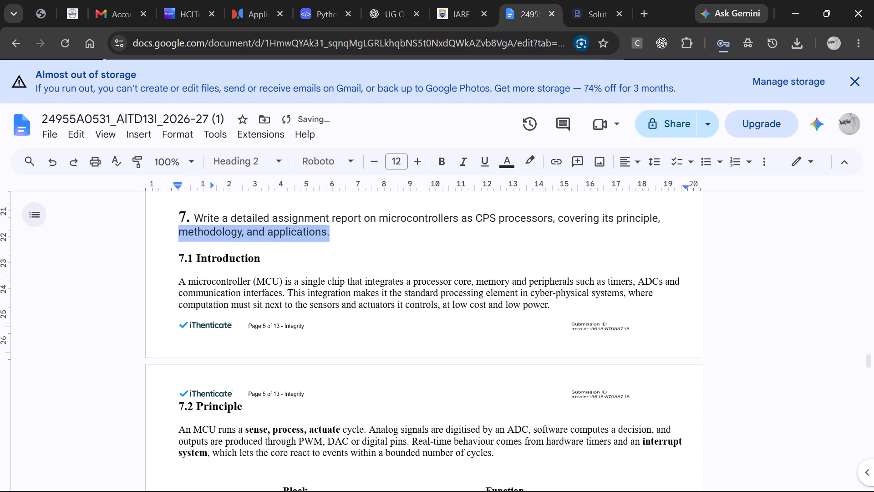
{"action": "left_click_drag", "start_coordinate": [176, 222], "coordinate": [181, 217]}
{"action": "left_click", "coordinate": [322, 163]}
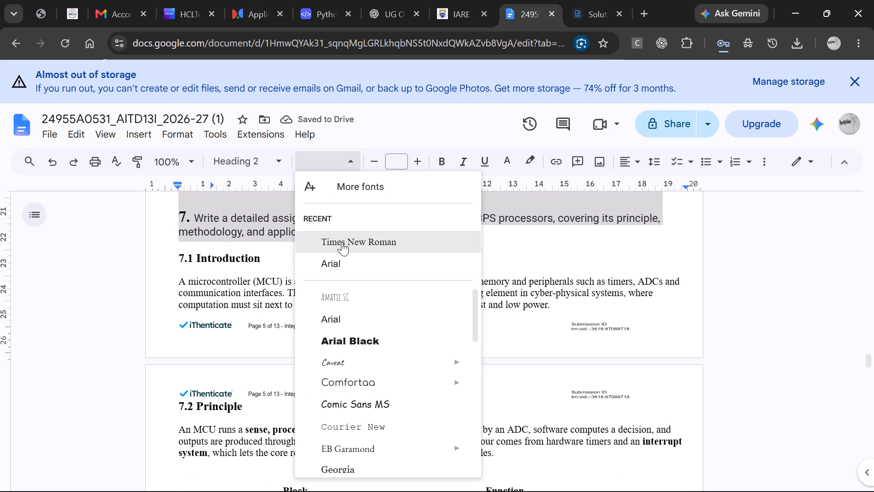
{"action": "left_click", "coordinate": [342, 242]}
{"action": "left_click", "coordinate": [390, 164]}
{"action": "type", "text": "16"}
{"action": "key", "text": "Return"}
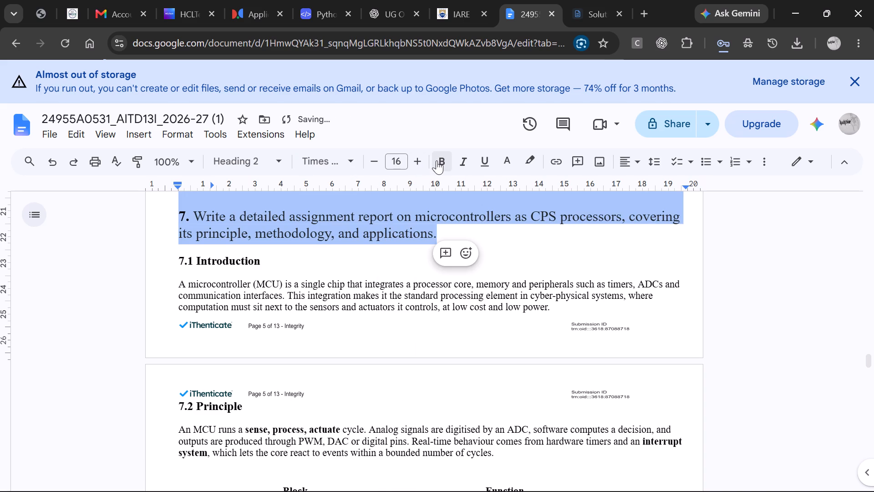
{"action": "left_click", "coordinate": [438, 160]}
For the report's eighth heading, copy the text of AITD19 question 8, about Controller Area Network (CAN), from the Samvidha portal.
{"action": "left_click", "coordinate": [451, 0]}
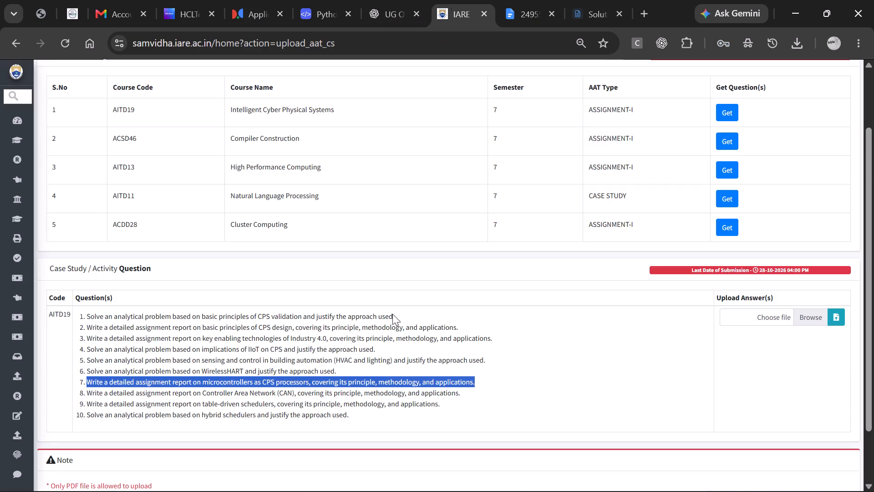
{"action": "scroll", "coordinate": [379, 370], "scroll_direction": "down", "scroll_amount": 1}
{"action": "left_click_drag", "start_coordinate": [465, 326], "coordinate": [98, 326]}
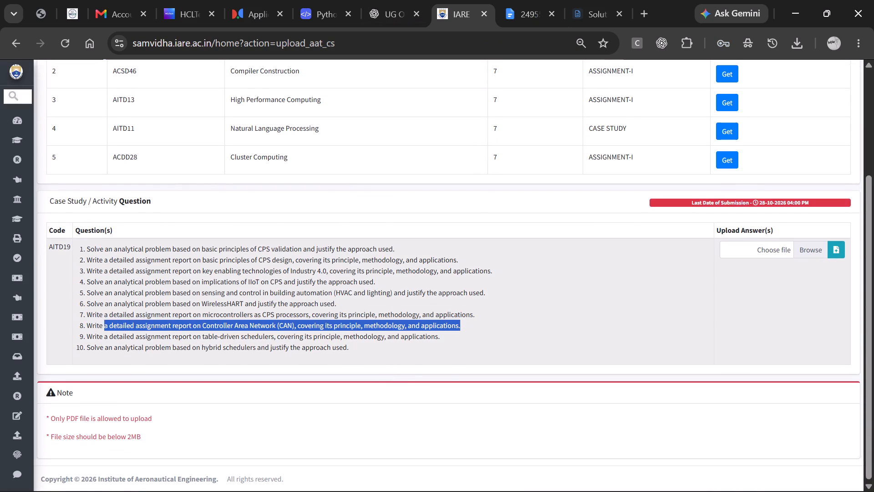
{"action": "left_click_drag", "start_coordinate": [98, 326], "coordinate": [74, 324]}
{"action": "key", "text": "ctrl+c"}
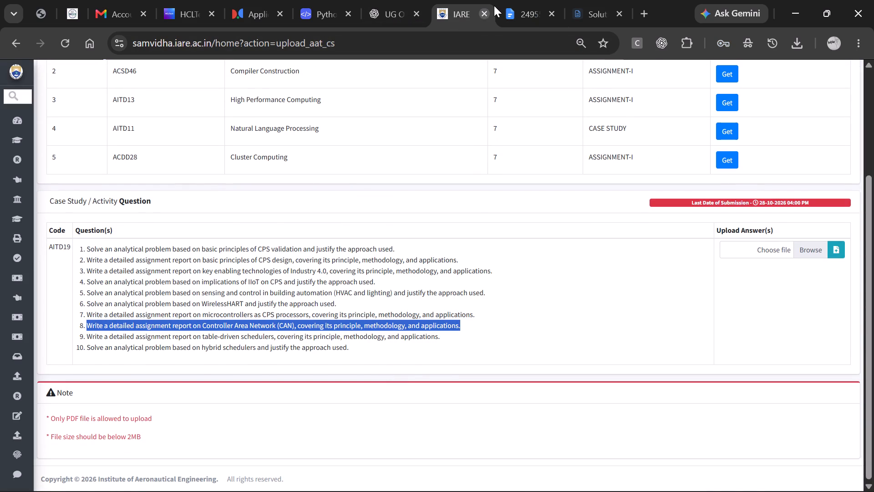
In the Google Docs report, replace the text of heading 8 after its number with the copied Controller Area Network (CAN) question.
{"action": "left_click", "coordinate": [504, 5]}
{"action": "scroll", "coordinate": [363, 268], "scroll_direction": "down", "scroll_amount": 2}
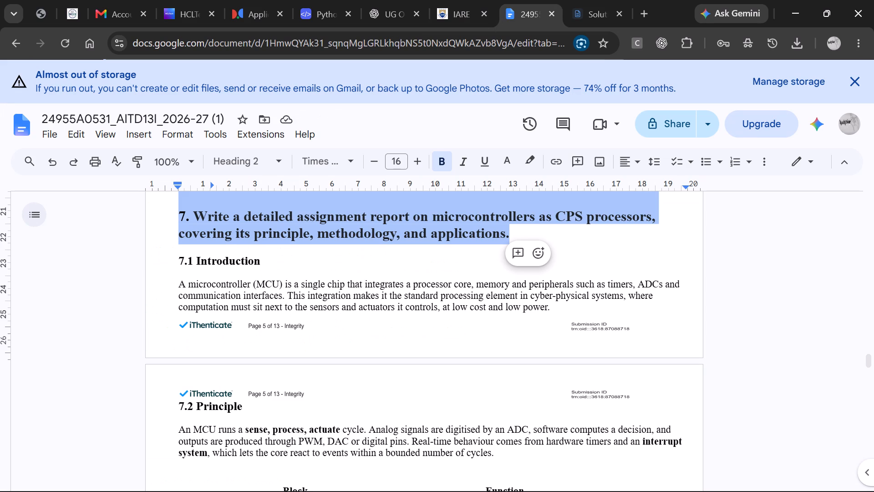
{"action": "scroll", "coordinate": [363, 268], "scroll_direction": "down", "scroll_amount": 5}
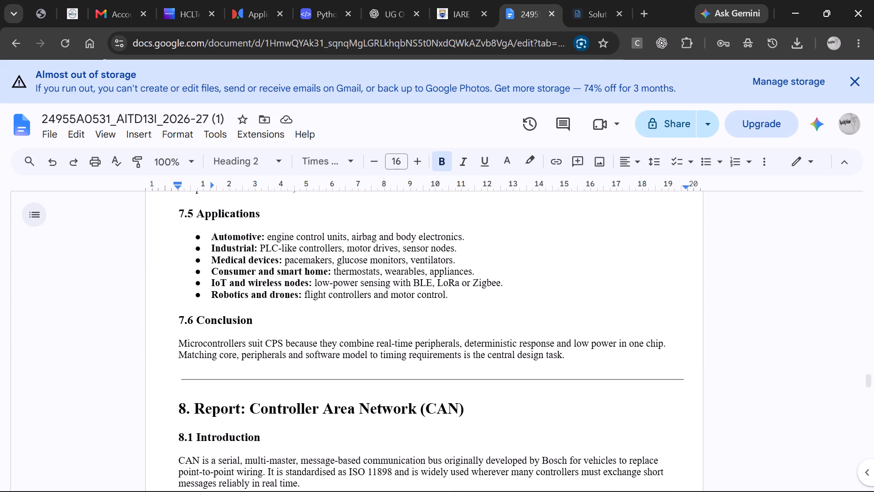
{"action": "left_click_drag", "start_coordinate": [484, 409], "coordinate": [206, 414]}
{"action": "key", "text": "BackSpace"}
{"action": "key", "text": "BackSpace"}
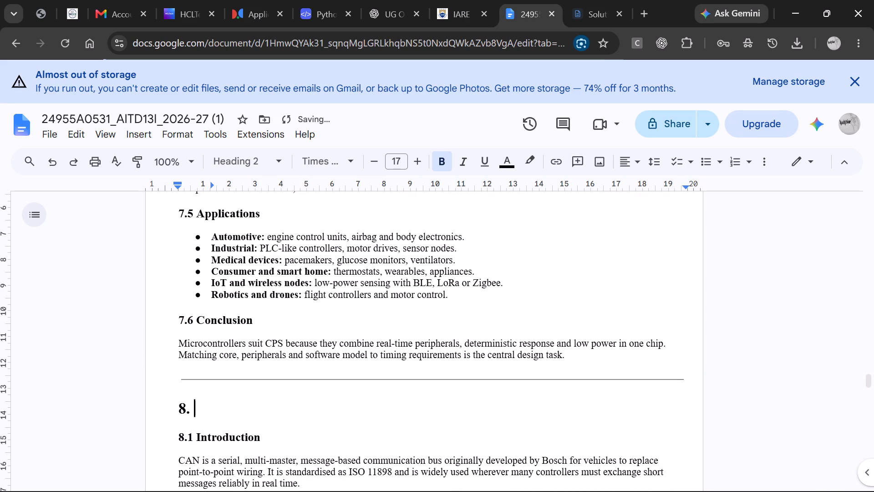
{"action": "key", "text": "ctrl+v"}
{"action": "key", "text": "BackSpace"}
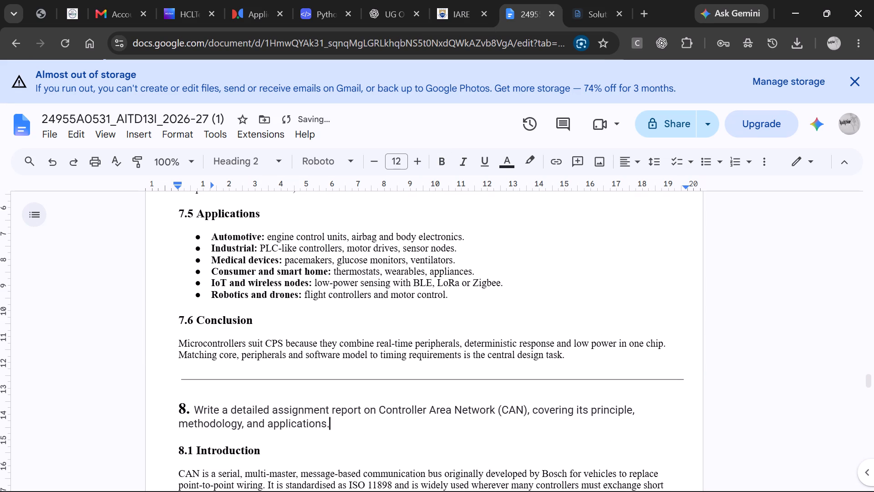
Format the entire question 8 heading in Times New Roman, bold, with font size 16.
{"action": "left_click_drag", "start_coordinate": [330, 418], "coordinate": [163, 416]}
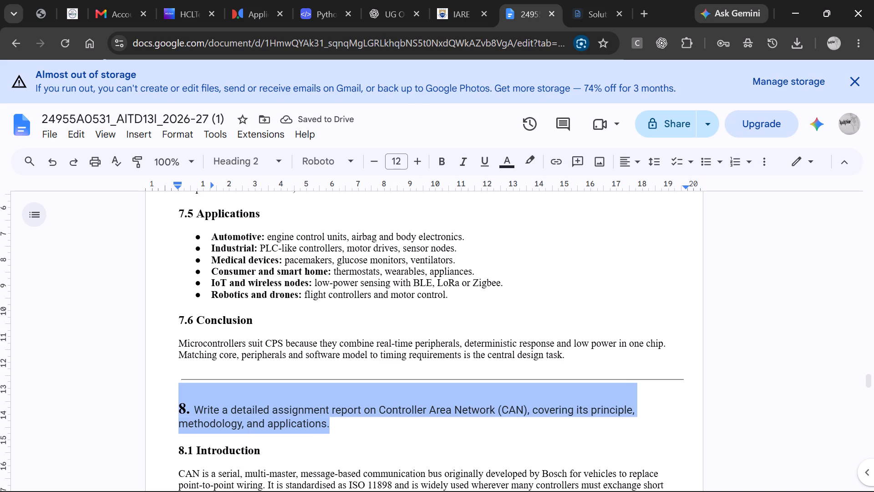
{"action": "left_click", "coordinate": [340, 162]}
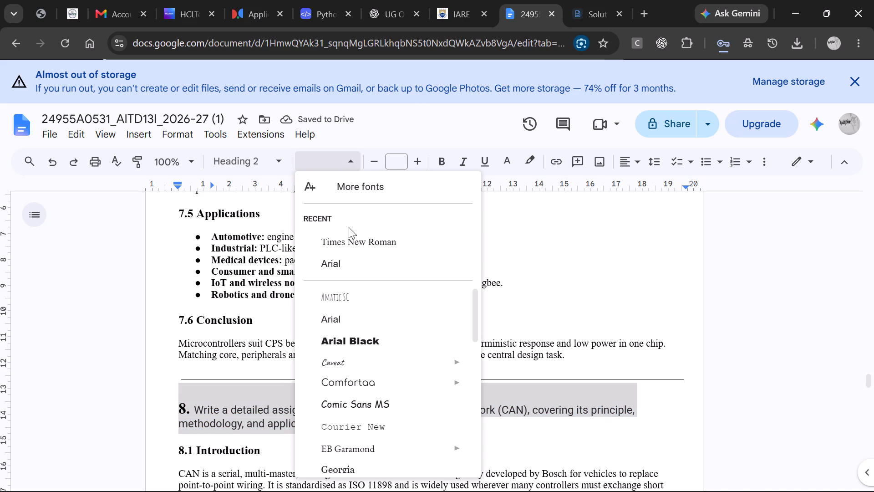
{"action": "left_click", "coordinate": [350, 237]}
{"action": "left_click", "coordinate": [394, 165]}
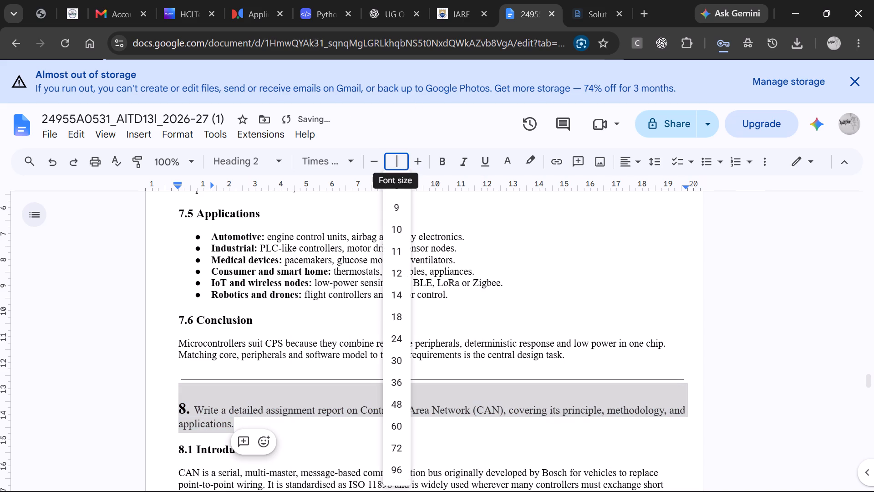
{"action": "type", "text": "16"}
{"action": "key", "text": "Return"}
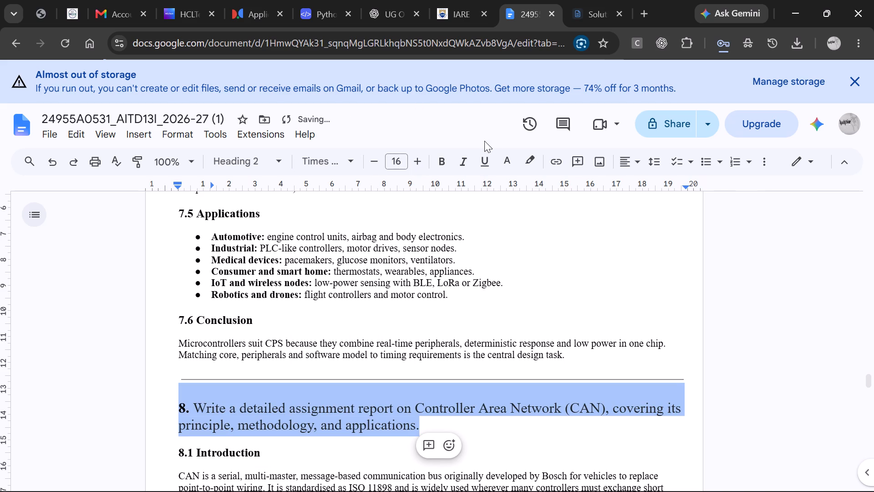
{"action": "left_click", "coordinate": [436, 153]}
For the report's ninth heading, copy the text of AITD19 question 9, about table-driven schedulers, from the Samvidha portal.
{"action": "scroll", "coordinate": [407, 319], "scroll_direction": "down", "scroll_amount": 2}
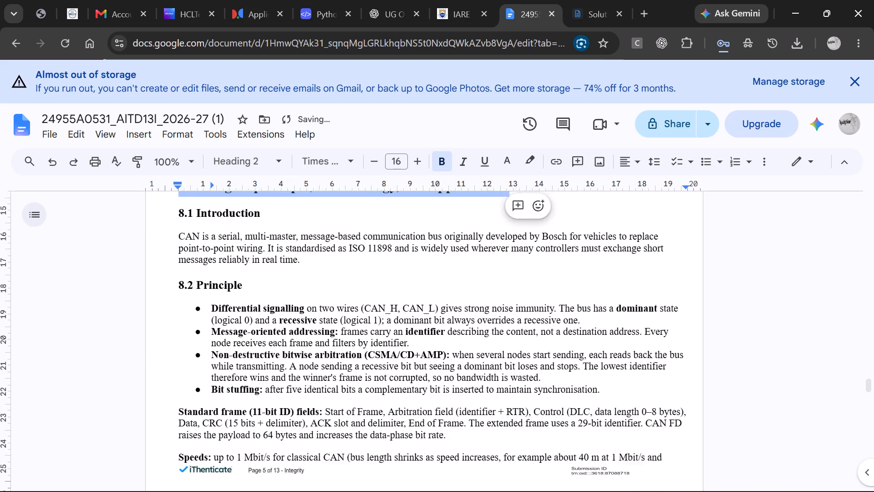
{"action": "scroll", "coordinate": [407, 319], "scroll_direction": "down", "scroll_amount": 5}
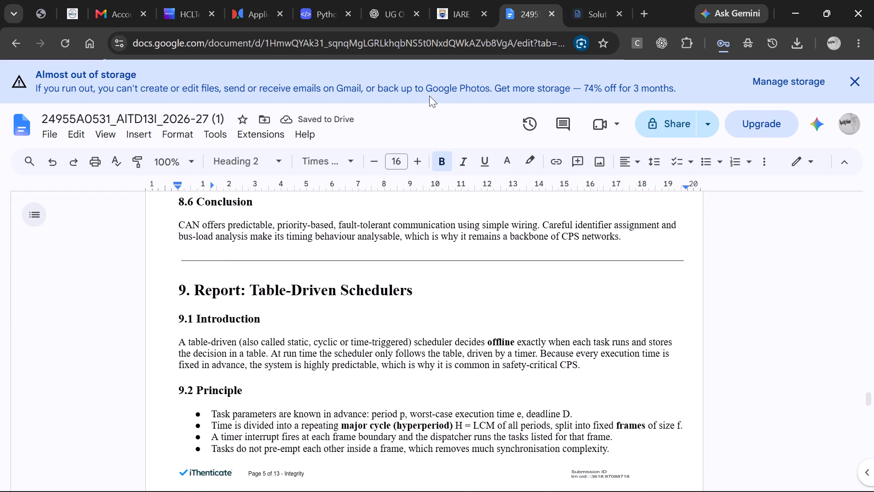
{"action": "left_click", "coordinate": [480, 0]}
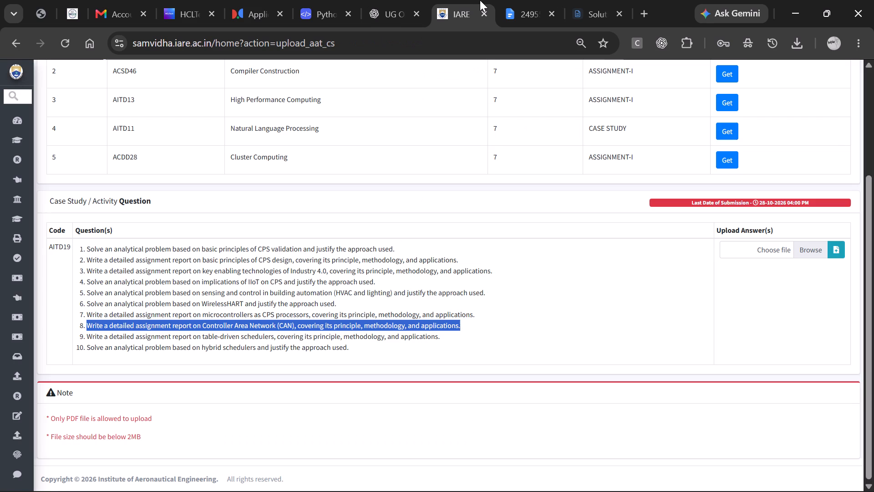
{"action": "left_click_drag", "start_coordinate": [441, 341], "coordinate": [200, 332]}
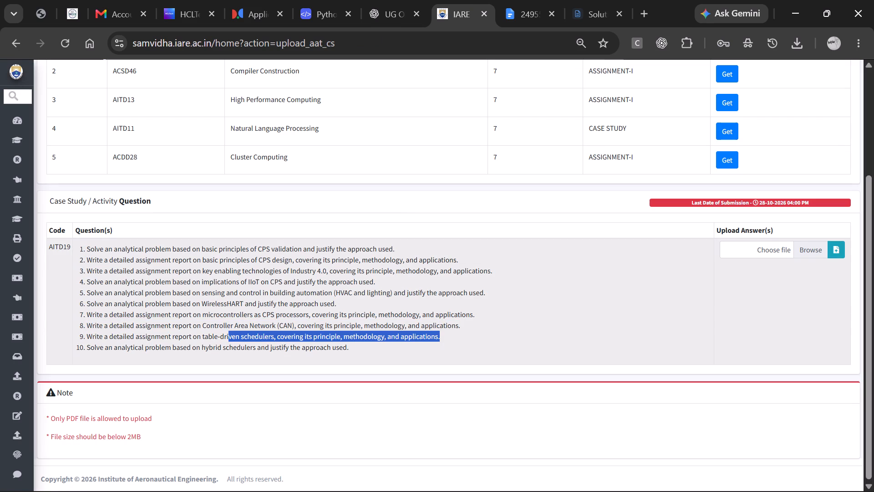
{"action": "left_click_drag", "start_coordinate": [200, 332], "coordinate": [86, 335]}
{"action": "key", "text": "ctrl+c"}
{"action": "left_click", "coordinate": [478, 0]}
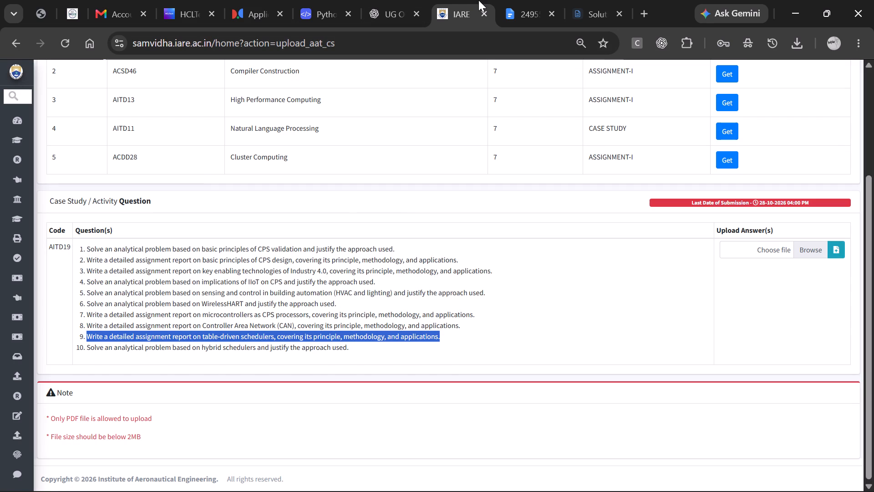
In the Google Docs report, replace the text of heading 9 after its number with the copied table-driven schedulers question, without an extra blank line.
{"action": "left_click", "coordinate": [518, 0]}
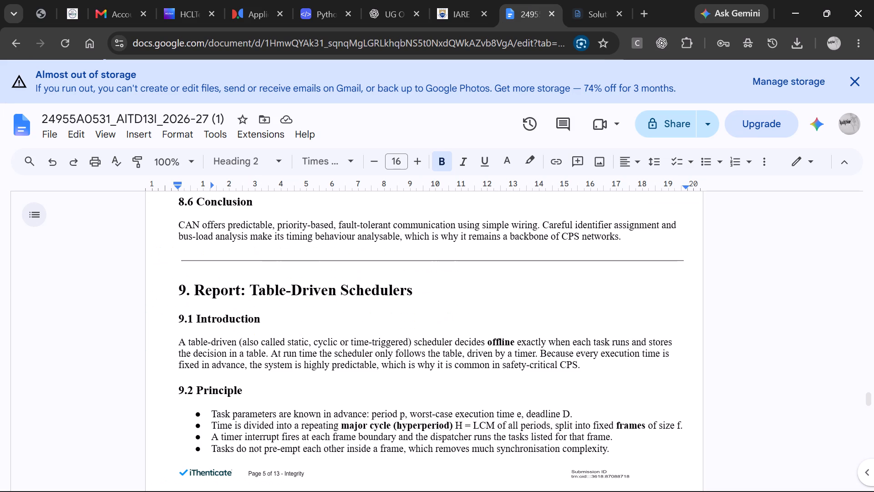
{"action": "left_click_drag", "start_coordinate": [429, 288], "coordinate": [213, 294]}
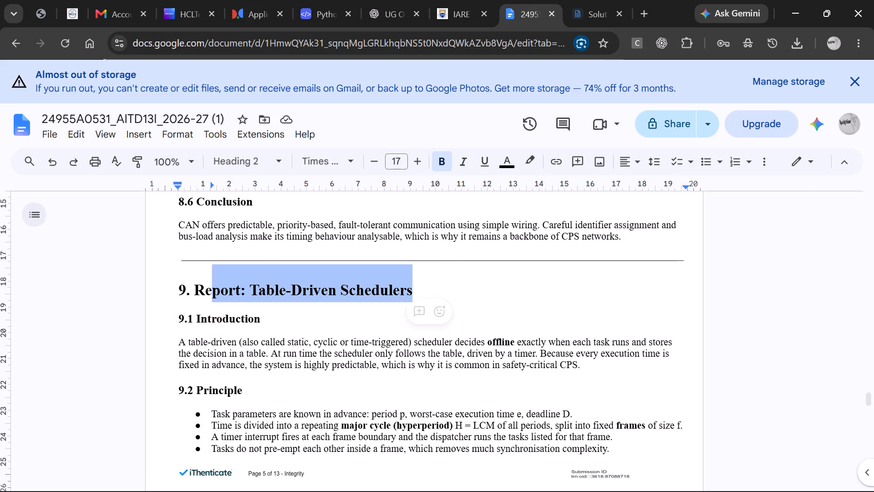
{"action": "key", "text": "BackSpace"}
{"action": "key", "text": "BackSpace"}
{"action": "key", "text": "BackSpace"}
{"action": "key", "text": "ctrl+v"}
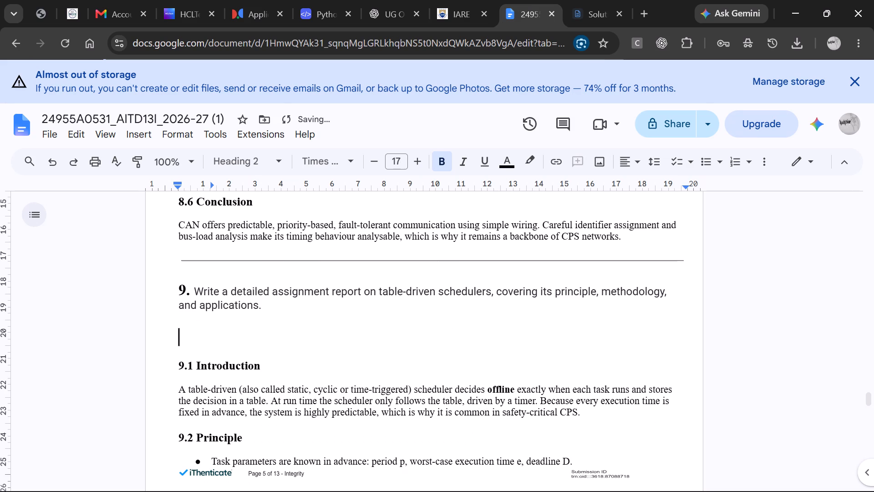
{"action": "key", "text": "BackSpace"}
Format the entire question 9 heading in Times New Roman, bold, with font size 16.
{"action": "left_click_drag", "start_coordinate": [296, 307], "coordinate": [174, 280]}
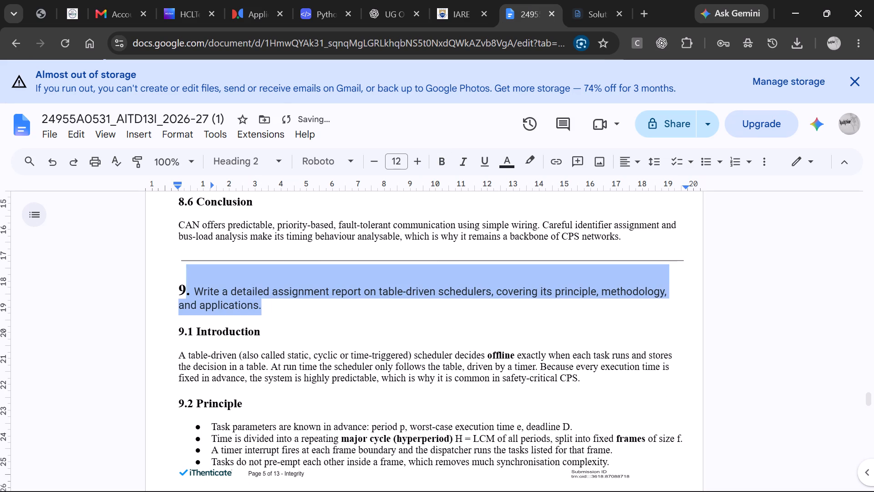
{"action": "left_click_drag", "start_coordinate": [174, 280], "coordinate": [163, 280]}
{"action": "left_click", "coordinate": [344, 159]}
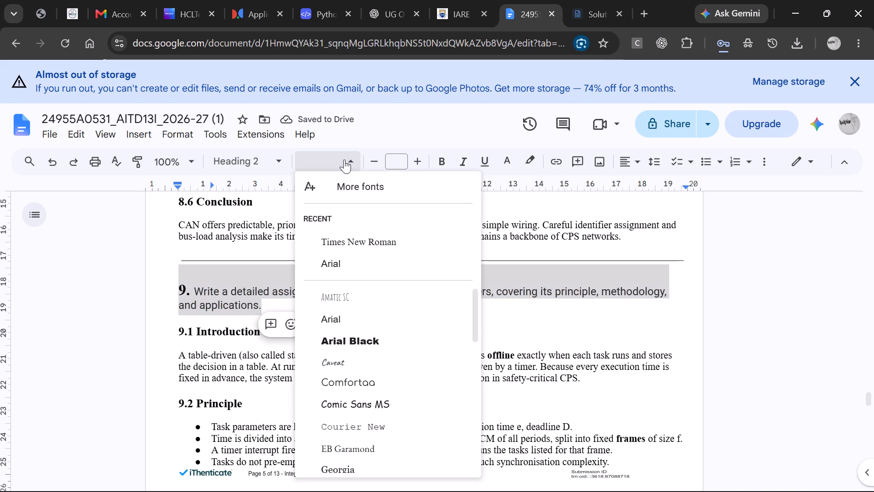
{"action": "left_click", "coordinate": [348, 240]}
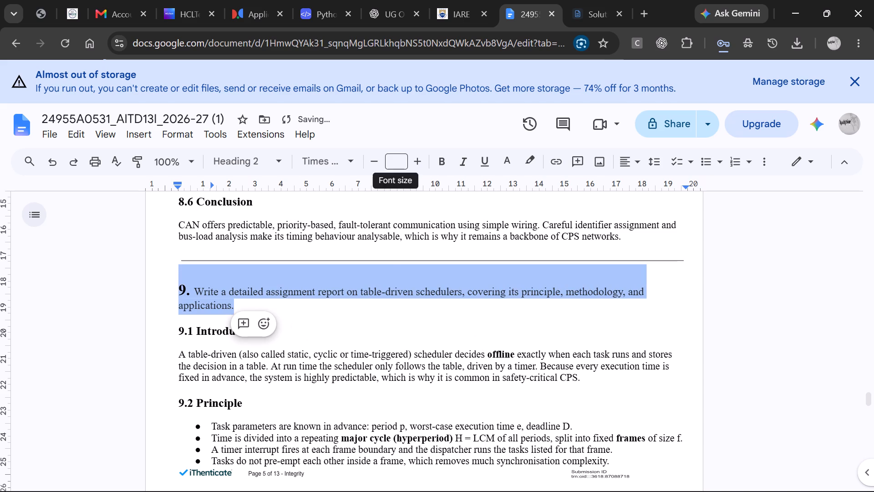
{"action": "left_click", "coordinate": [397, 157]}
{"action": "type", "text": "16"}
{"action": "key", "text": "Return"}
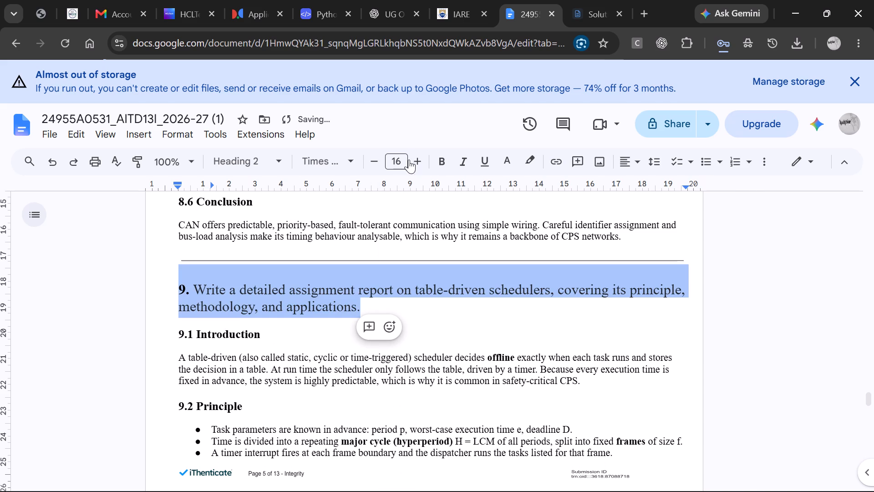
{"action": "left_click", "coordinate": [442, 156]}
For the report's tenth heading, copy the text of AITD19 question 10, about hybrid schedulers, from the Samvidha portal.
{"action": "left_click", "coordinate": [434, 0]}
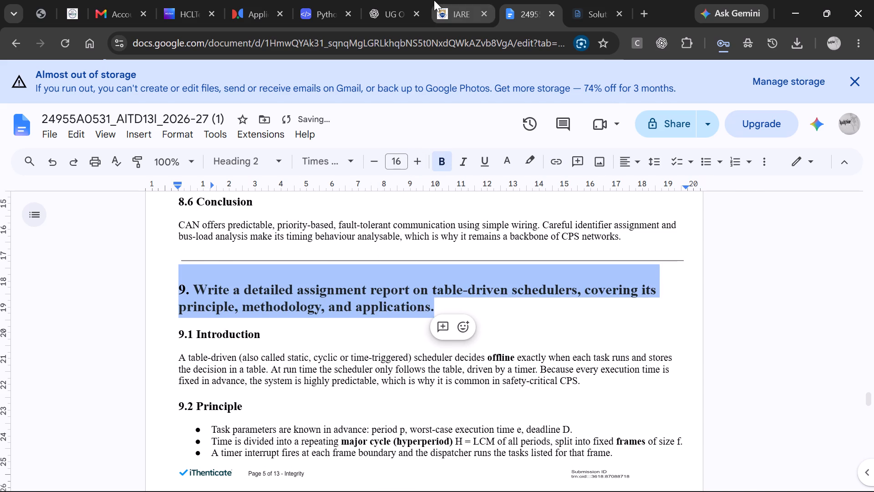
{"action": "left_click_drag", "start_coordinate": [355, 348], "coordinate": [213, 352]}
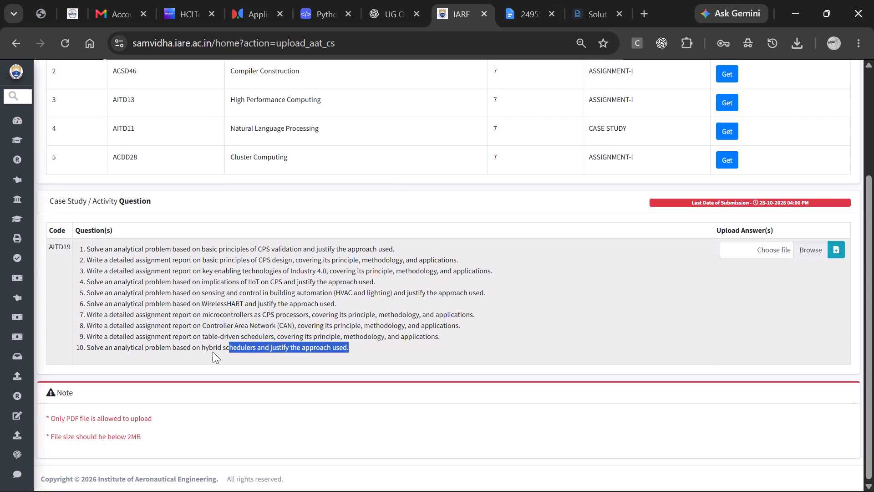
{"action": "left_click_drag", "start_coordinate": [213, 352], "coordinate": [78, 354]}
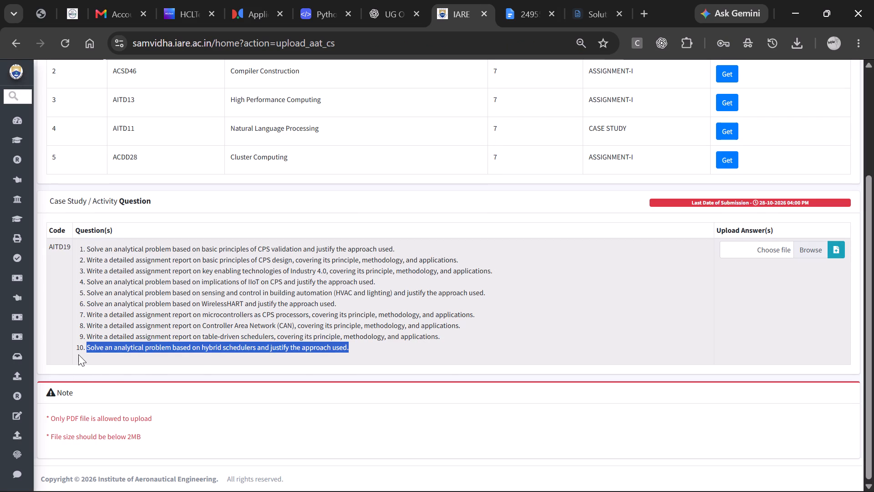
{"action": "key", "text": "ctrl+c"}
{"action": "left_click", "coordinate": [440, 6]}
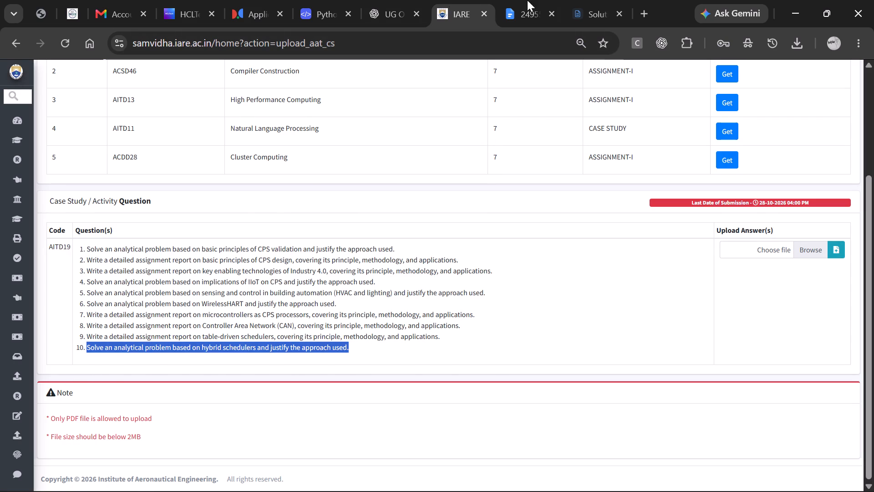
In the Google Docs report, replace the text of heading 10 after its number with the copied hybrid schedulers question, keeping the problem text on its own line.
{"action": "left_click", "coordinate": [540, 0]}
{"action": "scroll", "coordinate": [413, 192], "scroll_direction": "down", "scroll_amount": 6}
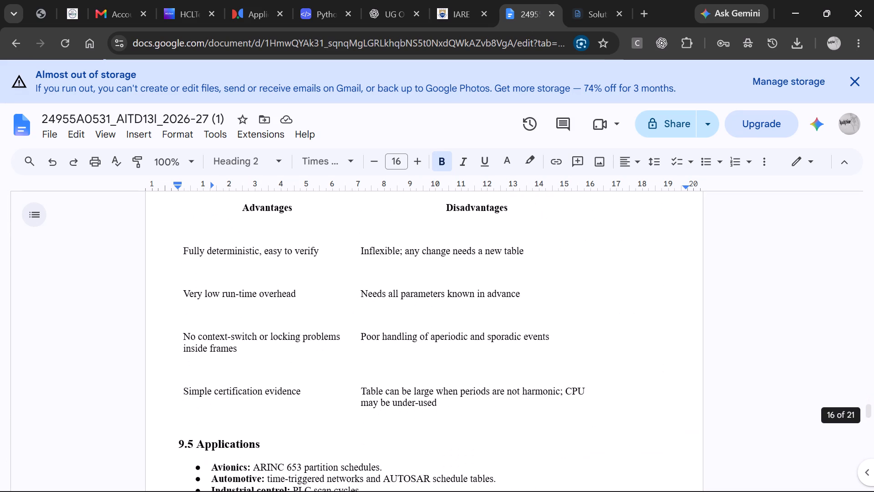
{"action": "scroll", "coordinate": [376, 302], "scroll_direction": "down", "scroll_amount": 4}
{"action": "left_click_drag", "start_coordinate": [478, 227], "coordinate": [311, 222]}
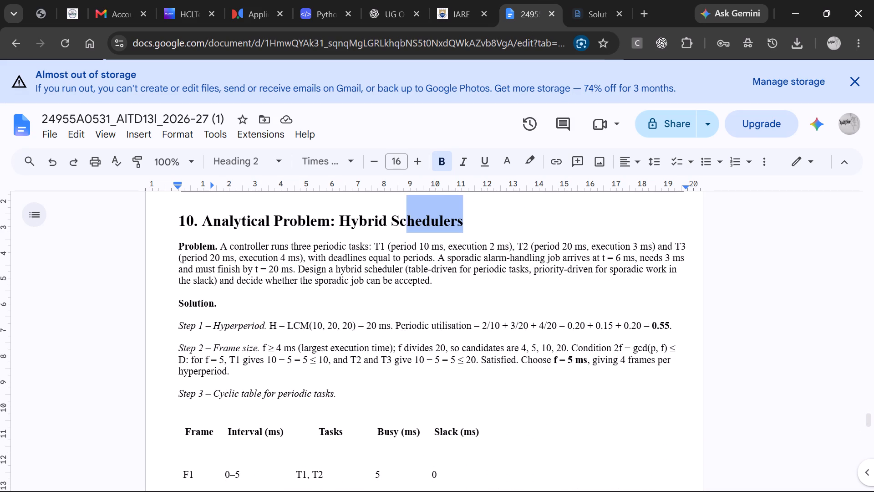
{"action": "left_click_drag", "start_coordinate": [311, 222], "coordinate": [184, 233]}
{"action": "left_click", "coordinate": [463, 220]}
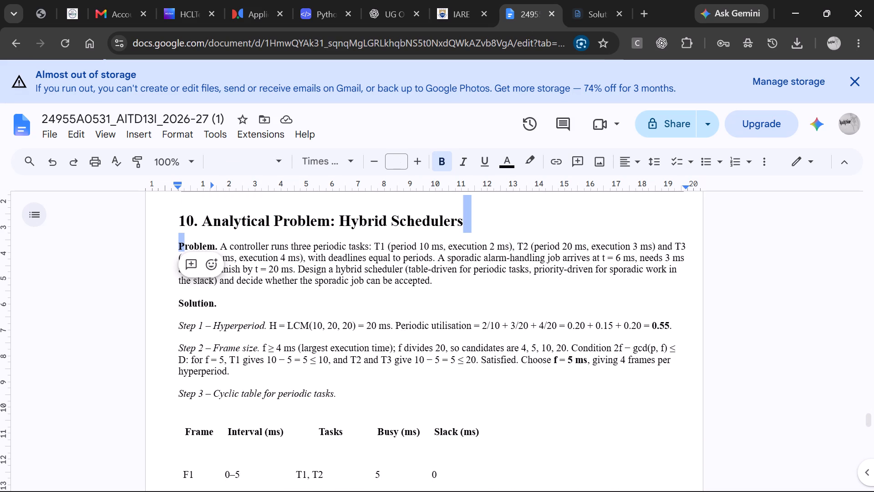
{"action": "left_click_drag", "start_coordinate": [463, 220], "coordinate": [202, 221]}
{"action": "key", "text": "BackSpace"}
{"action": "key", "text": "ctrl+v"}
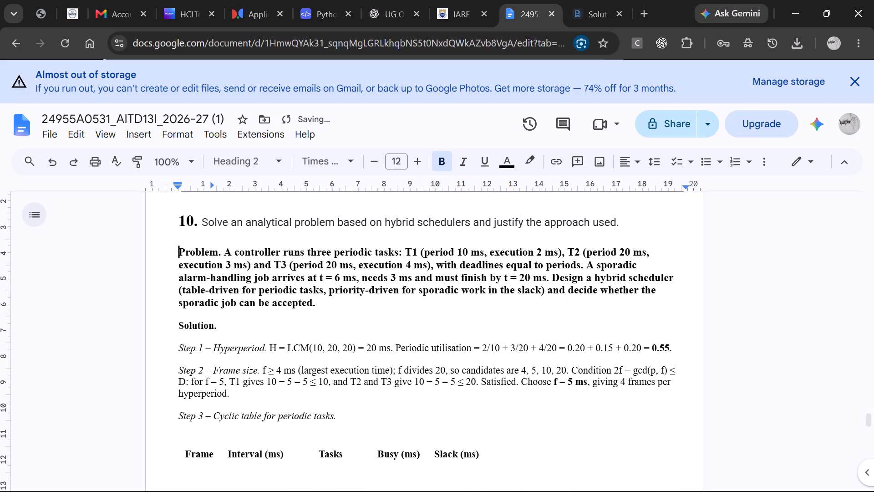
{"action": "key", "text": "BackSpace"}
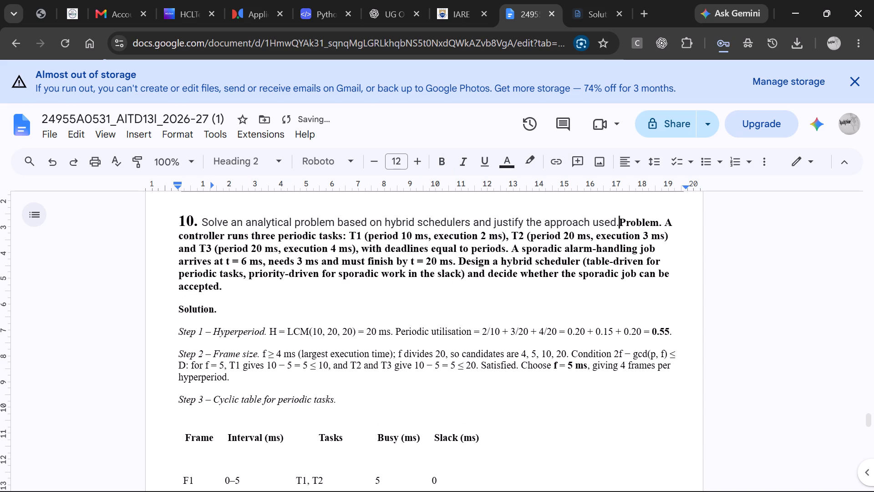
{"action": "key", "text": "Return"}
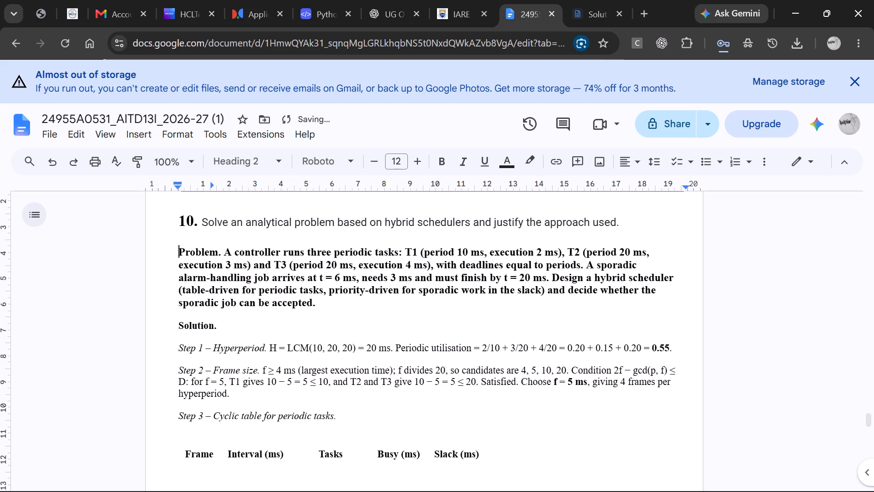
Format the entire question 10 heading in Times New Roman, bold, with font size 16.
{"action": "left_click_drag", "start_coordinate": [634, 219], "coordinate": [182, 229]}
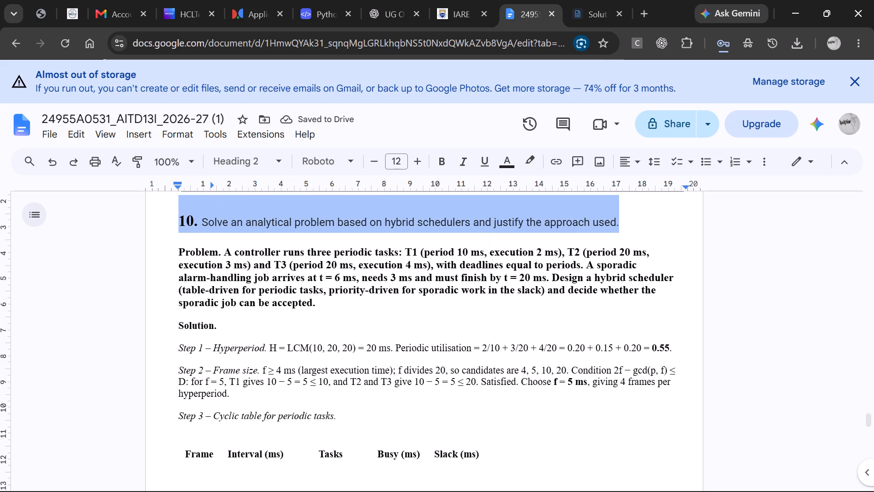
{"action": "left_click", "coordinate": [326, 154]}
{"action": "left_click", "coordinate": [346, 244]}
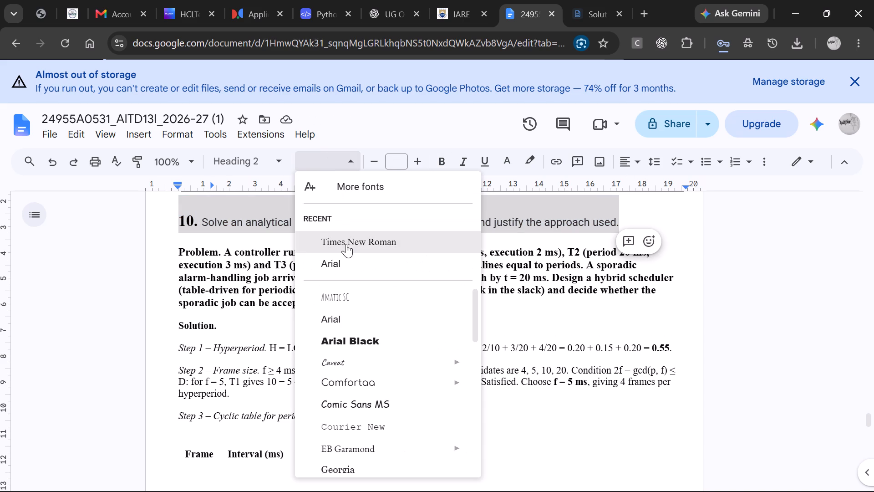
{"action": "left_click", "coordinate": [398, 169]}
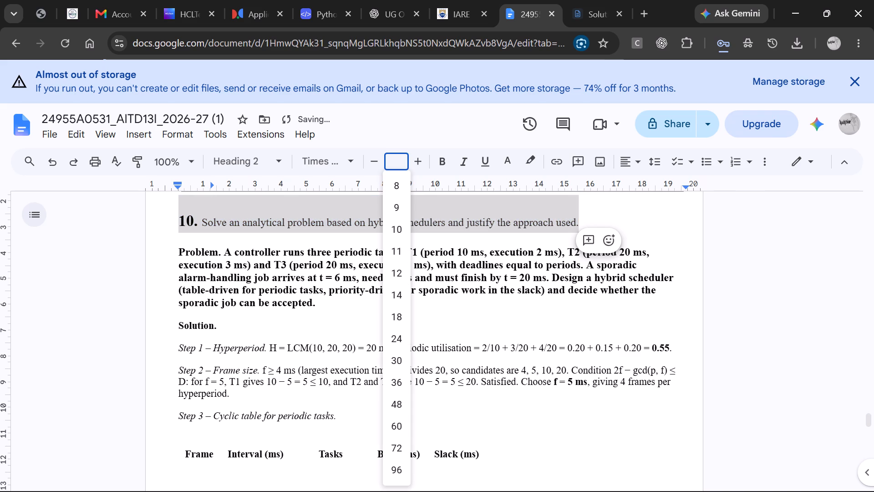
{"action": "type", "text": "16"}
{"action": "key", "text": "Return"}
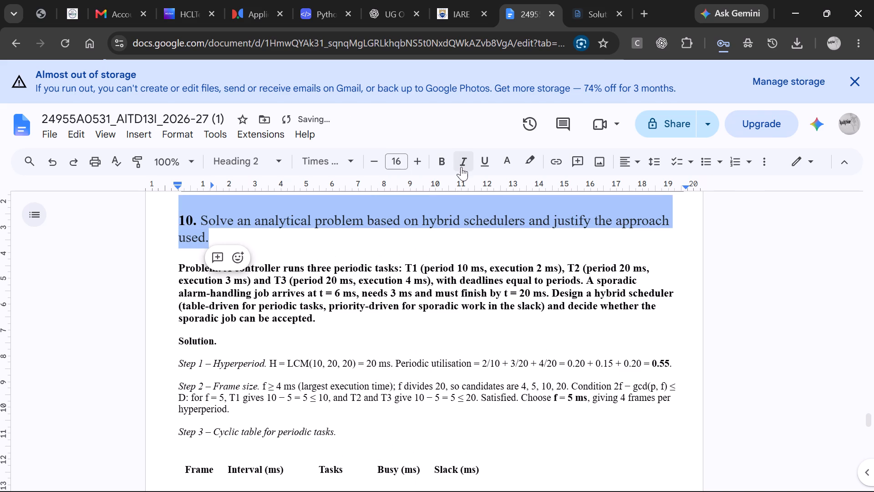
{"action": "left_click", "coordinate": [449, 170]}
{"action": "left_click", "coordinate": [448, 243]}
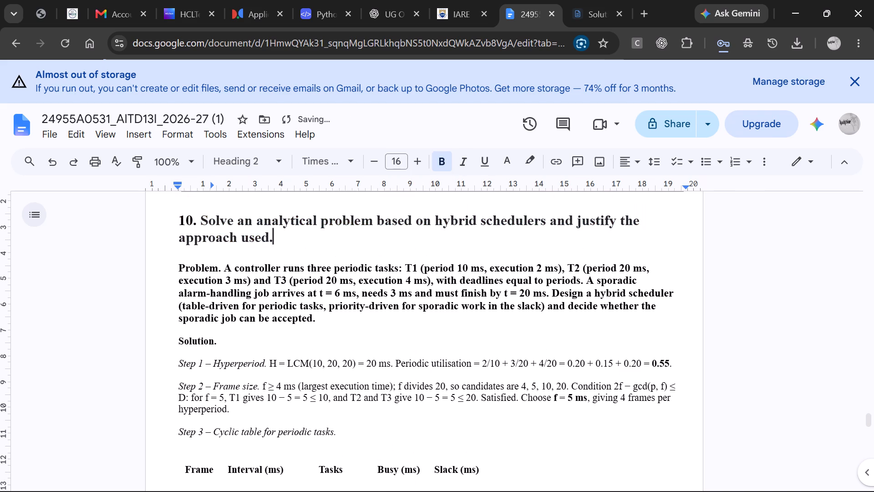
Delete the empty line at the top of the blank page that follows the report's hybrid scheduler answer.
{"action": "scroll", "coordinate": [448, 243], "scroll_direction": "up", "scroll_amount": 13}
{"action": "scroll", "coordinate": [448, 243], "scroll_direction": "down", "scroll_amount": 17}
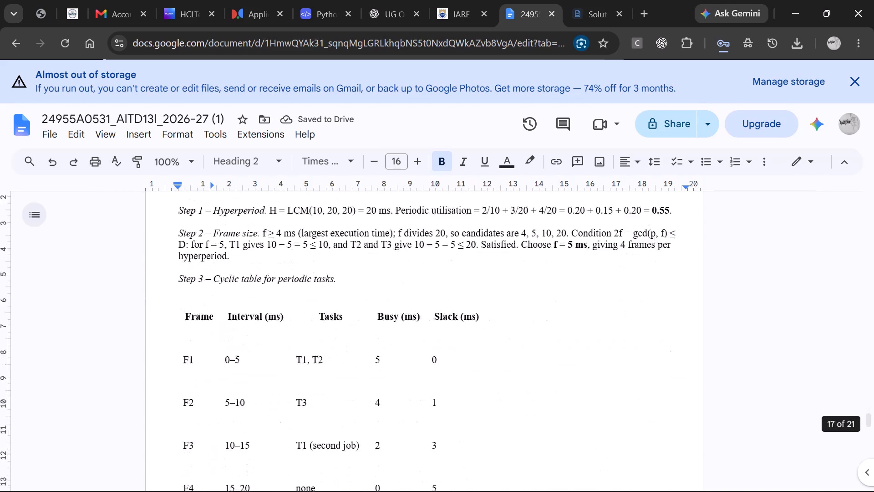
{"action": "scroll", "coordinate": [448, 243], "scroll_direction": "down", "scroll_amount": 3}
{"action": "scroll", "coordinate": [448, 243], "scroll_direction": "up", "scroll_amount": 5}
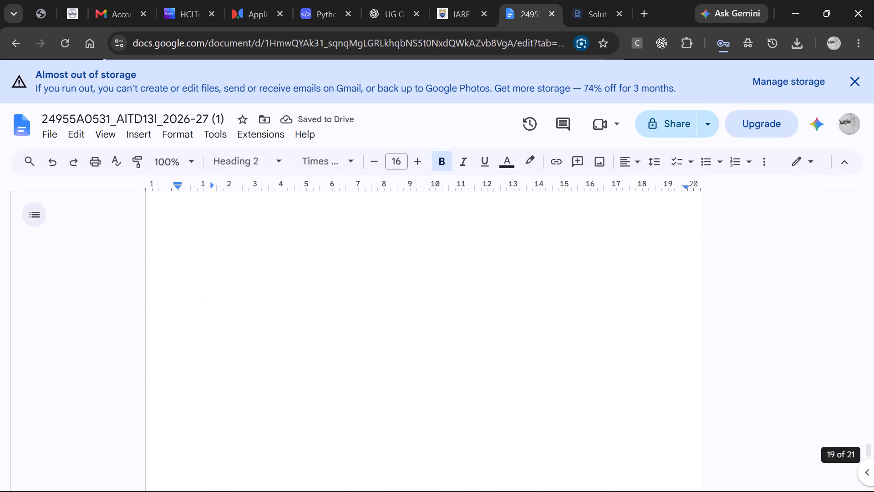
{"action": "scroll", "coordinate": [448, 243], "scroll_direction": "up", "scroll_amount": 3}
{"action": "scroll", "coordinate": [448, 243], "scroll_direction": "down", "scroll_amount": 4}
{"action": "scroll", "coordinate": [448, 243], "scroll_direction": "up", "scroll_amount": 1}
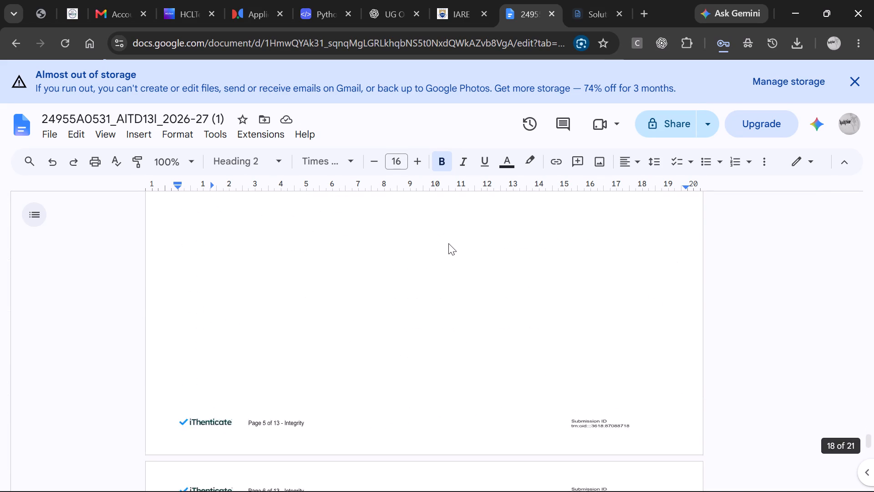
{"action": "scroll", "coordinate": [448, 243], "scroll_direction": "up", "scroll_amount": 2}
{"action": "scroll", "coordinate": [448, 243], "scroll_direction": "down", "scroll_amount": 5}
{"action": "left_click", "coordinate": [329, 315]}
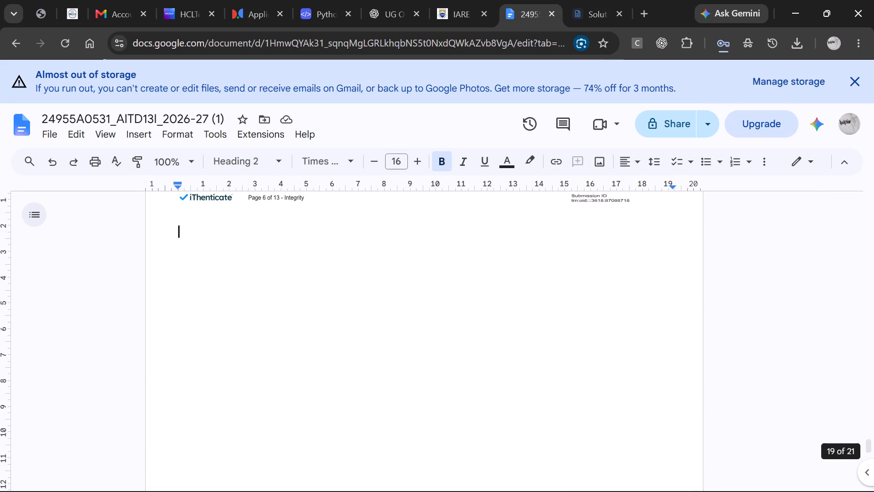
{"action": "key", "text": "Delete"}
{"action": "scroll", "coordinate": [329, 315], "scroll_direction": "down", "scroll_amount": 4}
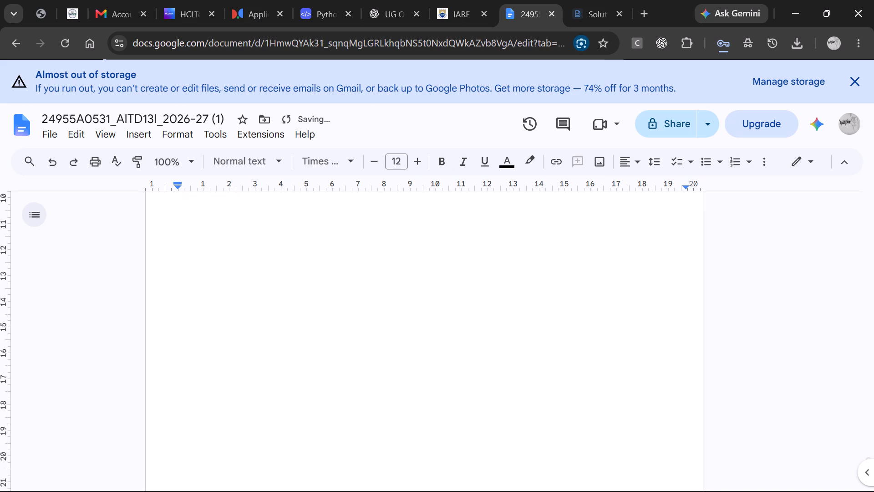
{"action": "scroll", "coordinate": [329, 315], "scroll_direction": "down", "scroll_amount": 1}
Remove the empty paragraphs from the blank last page back to the end of the report's final bulleted list.
{"action": "left_click", "coordinate": [274, 376]}
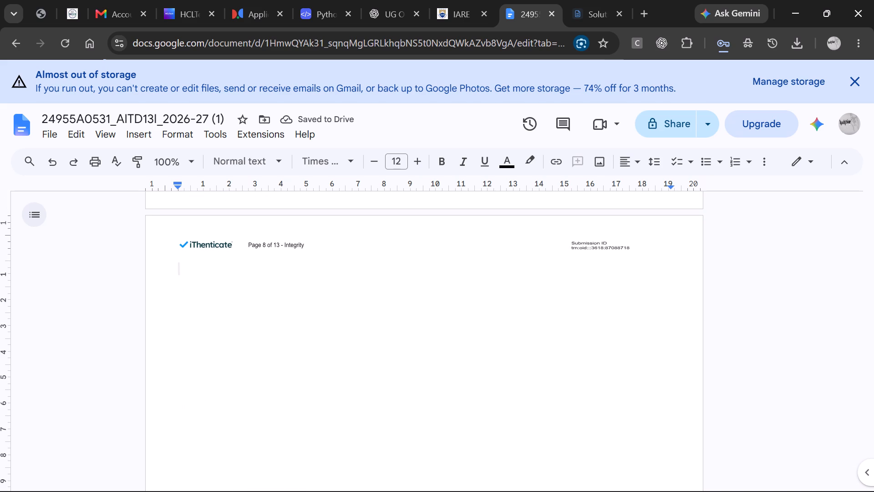
{"action": "key", "text": "Delete"}
{"action": "key", "text": "Delete"}
{"action": "key", "text": "Delete"}
{"action": "key", "text": "BackSpace"}
{"action": "key", "text": "BackSpace"}
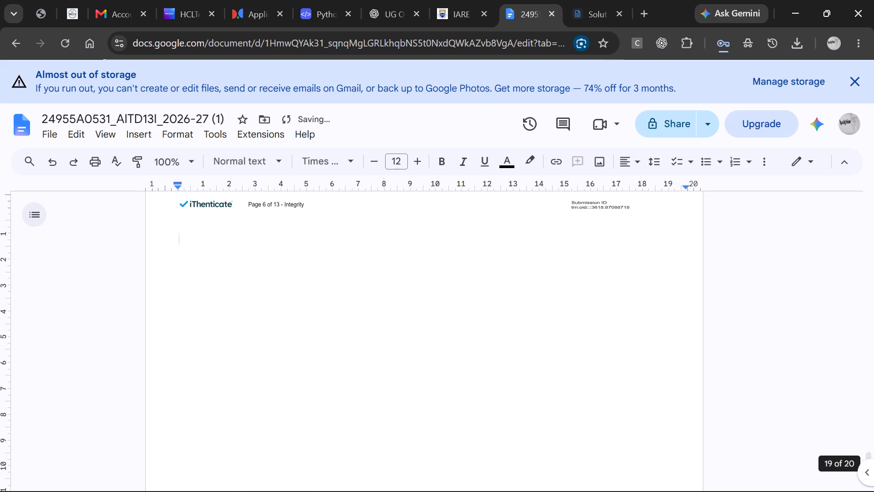
{"action": "key", "text": "BackSpace"}
{"action": "key", "text": "BackSpace"}
{"action": "key", "text": "BackSpace"}
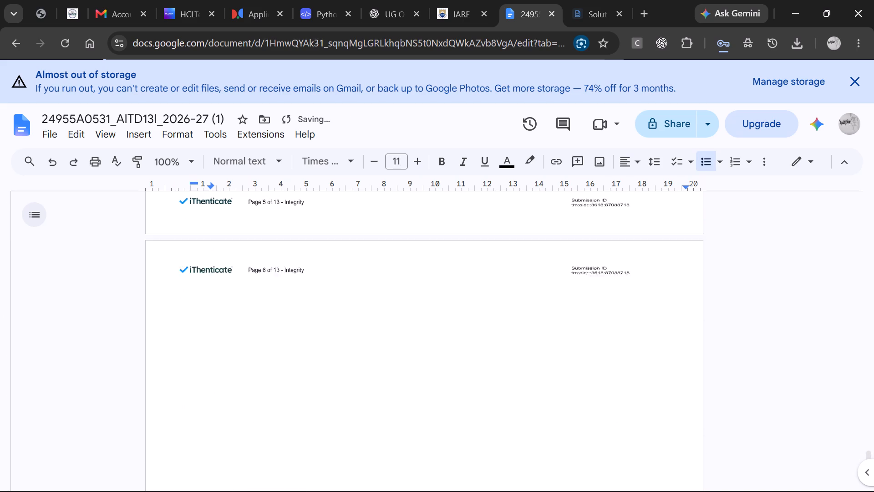
Try to remove the remaining blank last page by deleting the empty paragraph at its top.
{"action": "scroll", "coordinate": [274, 376], "scroll_direction": "down", "scroll_amount": 8}
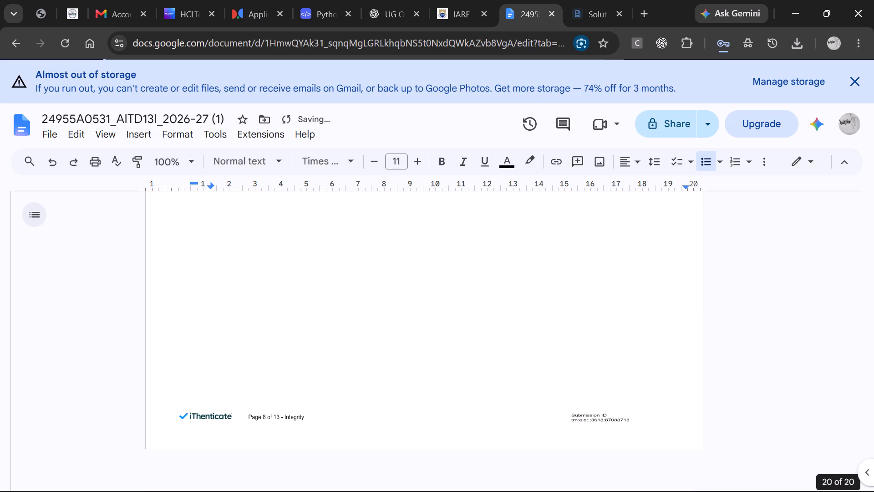
{"action": "scroll", "coordinate": [274, 376], "scroll_direction": "up", "scroll_amount": 2}
{"action": "left_click", "coordinate": [213, 480]}
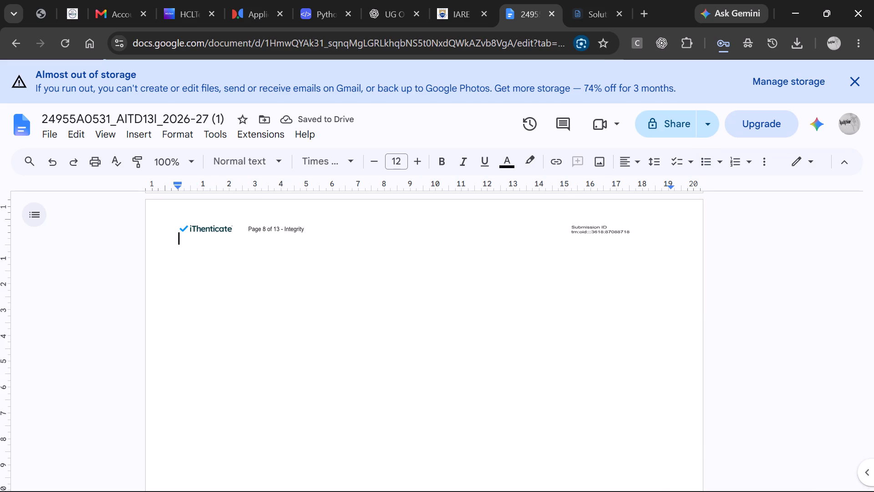
{"action": "key", "text": "BackSpace"}
{"action": "key", "text": "BackSpace"}
{"action": "key", "text": "BackSpace"}
{"action": "scroll", "coordinate": [213, 480], "scroll_direction": "down", "scroll_amount": 6}
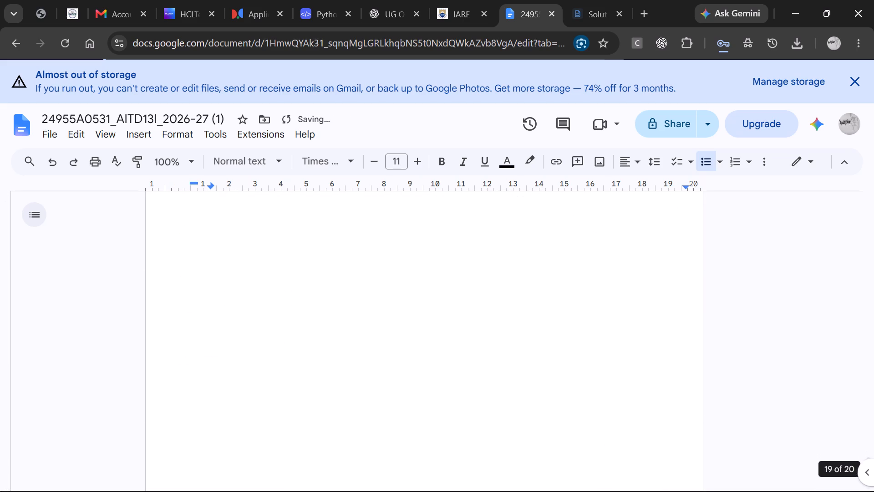
{"action": "scroll", "coordinate": [213, 480], "scroll_direction": "down", "scroll_amount": 6}
Check the report's opening pages: the document details with the page and word count box, the similarity summary and the top sources.
{"action": "scroll", "coordinate": [213, 480], "scroll_direction": "up", "scroll_amount": 20}
{"action": "scroll", "coordinate": [213, 480], "scroll_direction": "up", "scroll_amount": 8}
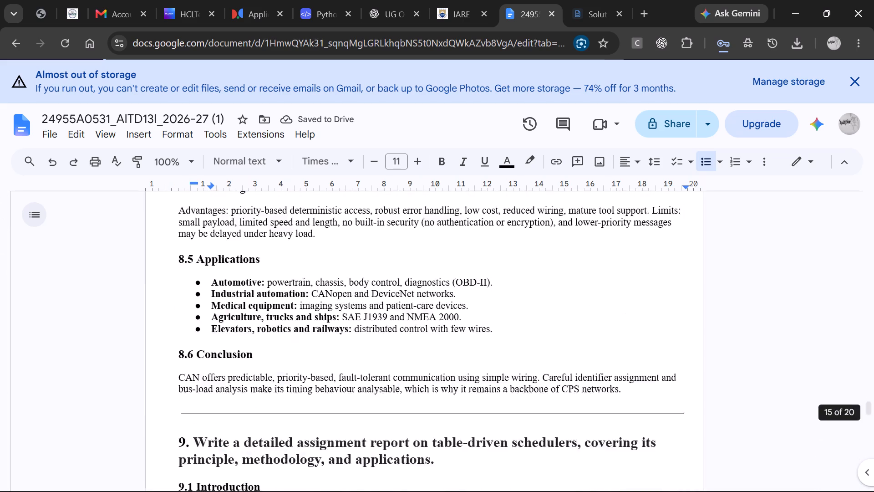
{"action": "scroll", "coordinate": [213, 480], "scroll_direction": "up", "scroll_amount": 17}
{"action": "scroll", "coordinate": [213, 480], "scroll_direction": "up", "scroll_amount": 6}
{"action": "scroll", "coordinate": [385, 468], "scroll_direction": "down", "scroll_amount": 1}
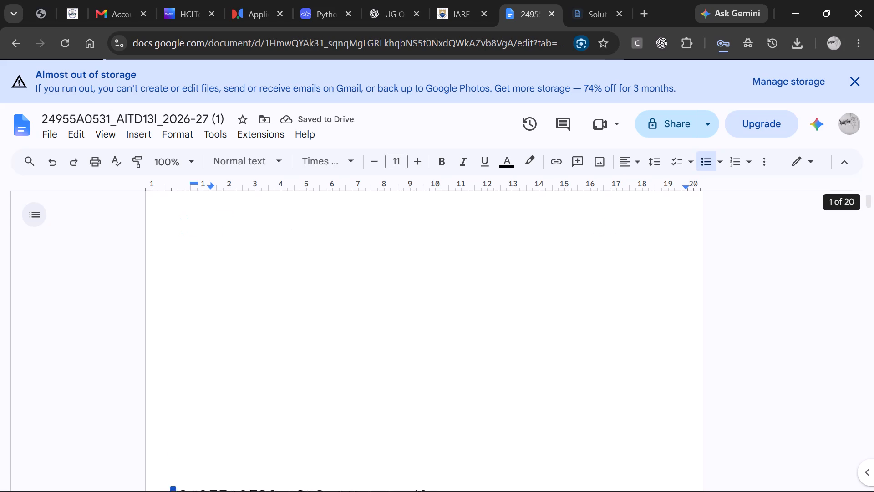
{"action": "scroll", "coordinate": [385, 468], "scroll_direction": "down", "scroll_amount": 4}
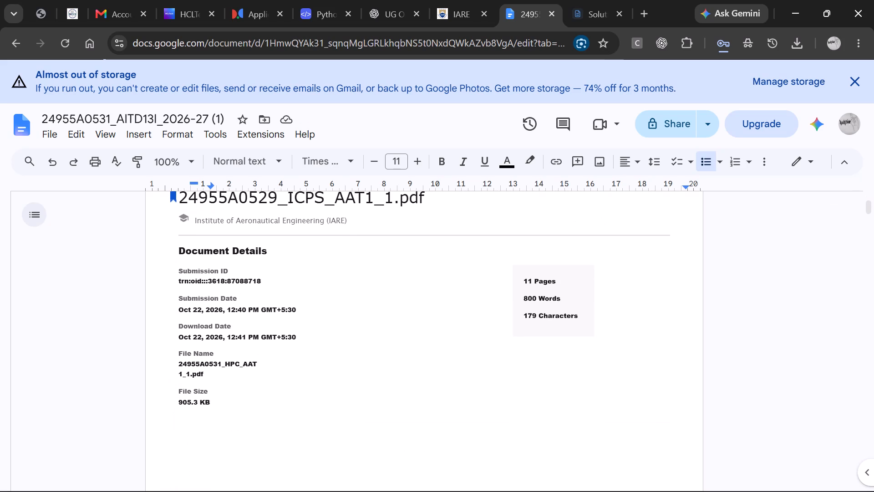
{"action": "left_click", "coordinate": [526, 297]}
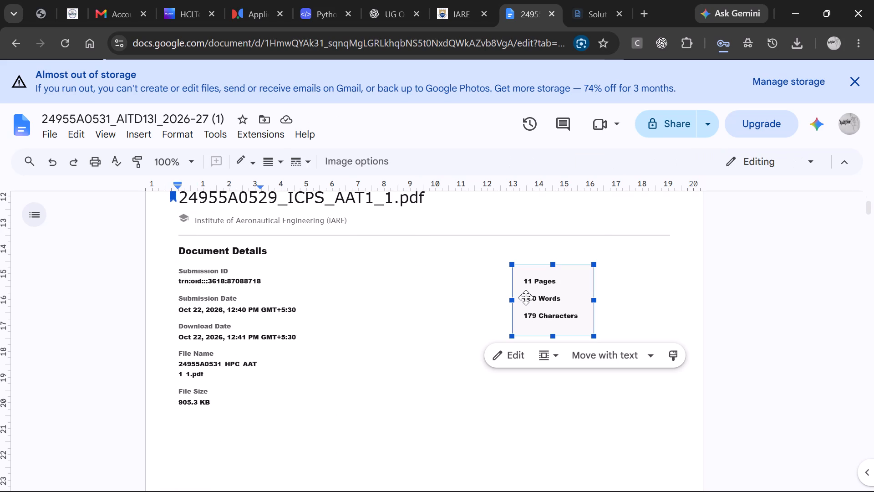
{"action": "left_click", "coordinate": [415, 324]}
{"action": "scroll", "coordinate": [264, 329], "scroll_direction": "down", "scroll_amount": 1}
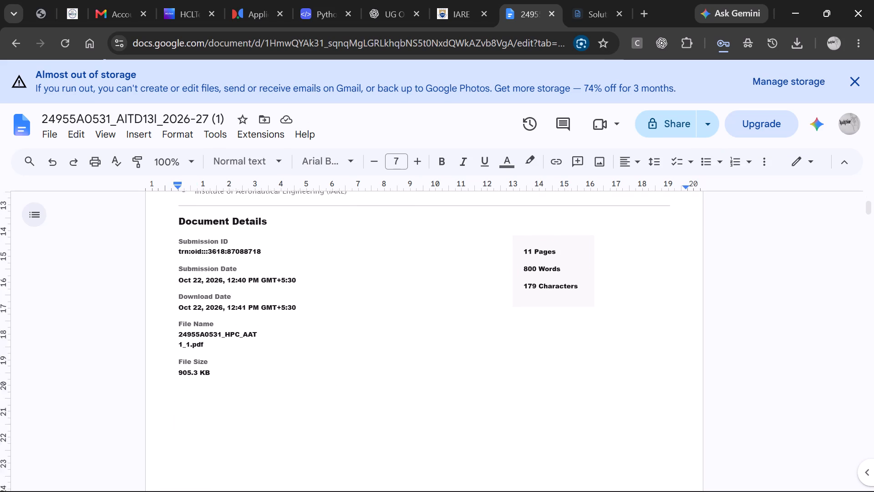
{"action": "scroll", "coordinate": [264, 329], "scroll_direction": "down", "scroll_amount": 2}
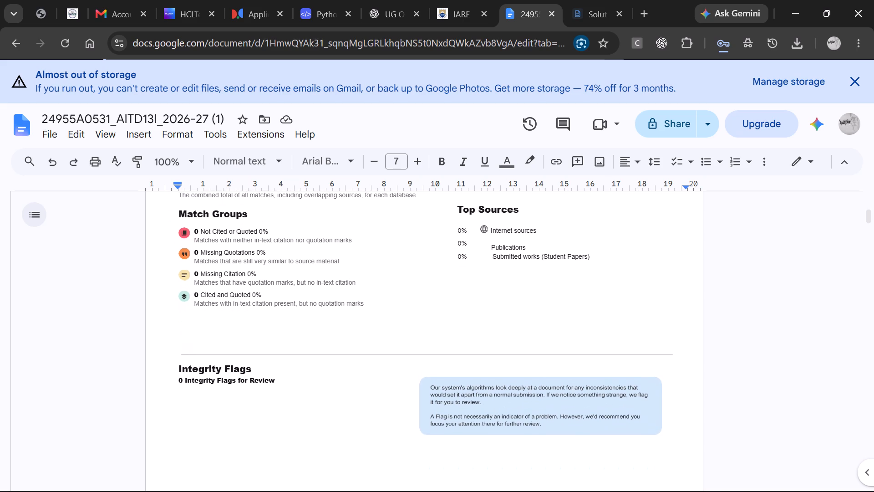
{"action": "scroll", "coordinate": [264, 329], "scroll_direction": "down", "scroll_amount": 3}
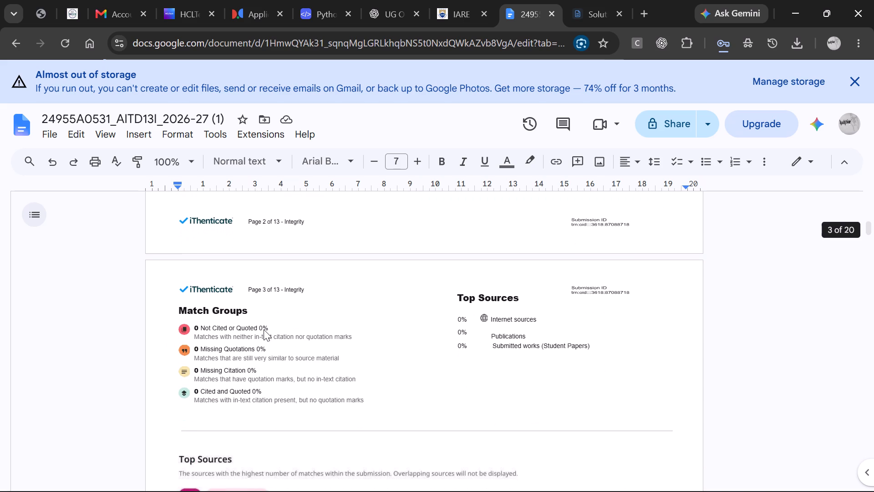
{"action": "scroll", "coordinate": [264, 329], "scroll_direction": "down", "scroll_amount": 1}
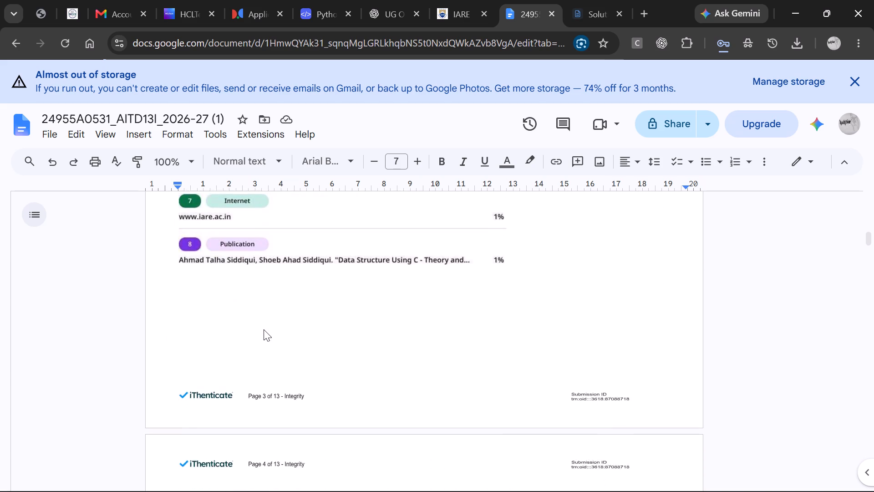
{"action": "scroll", "coordinate": [264, 329], "scroll_direction": "down", "scroll_amount": 2}
{"action": "scroll", "coordinate": [264, 329], "scroll_direction": "up", "scroll_amount": 2}
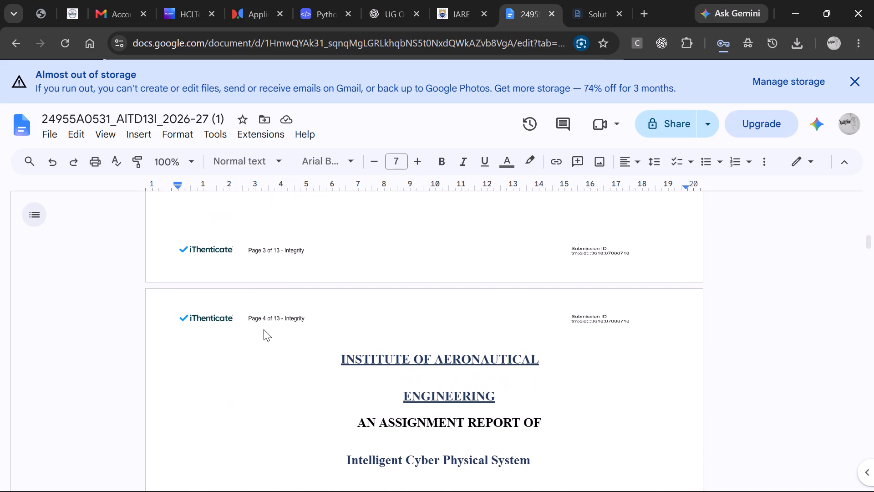
{"action": "scroll", "coordinate": [264, 329], "scroll_direction": "up", "scroll_amount": 1}
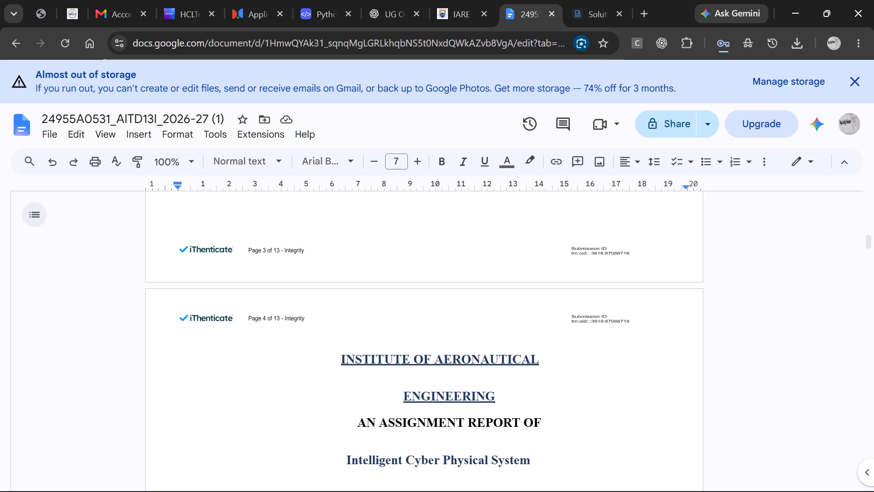
Open the cover page's header at its page label, check the section headers on the opening pages, and leave header editing.
{"action": "left_click", "coordinate": [279, 317]}
{"action": "triple_click", "coordinate": [279, 317]}
{"action": "scroll", "coordinate": [279, 317], "scroll_direction": "down", "scroll_amount": 2}
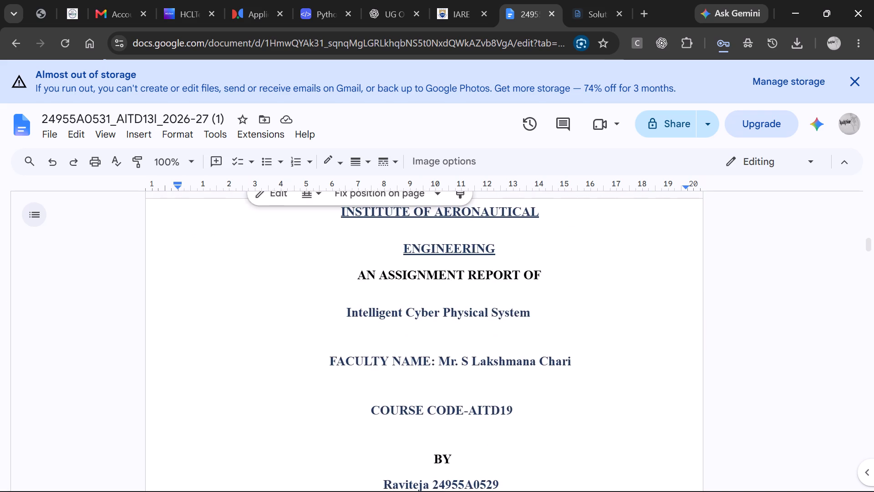
{"action": "scroll", "coordinate": [286, 370], "scroll_direction": "up", "scroll_amount": 2}
{"action": "scroll", "coordinate": [286, 370], "scroll_direction": "down", "scroll_amount": 13}
{"action": "scroll", "coordinate": [286, 370], "scroll_direction": "up", "scroll_amount": 5}
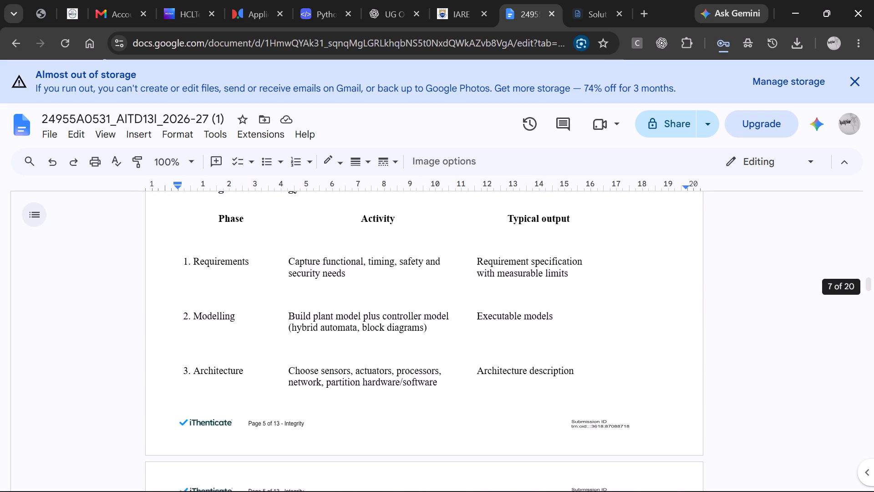
{"action": "scroll", "coordinate": [286, 370], "scroll_direction": "up", "scroll_amount": 19}
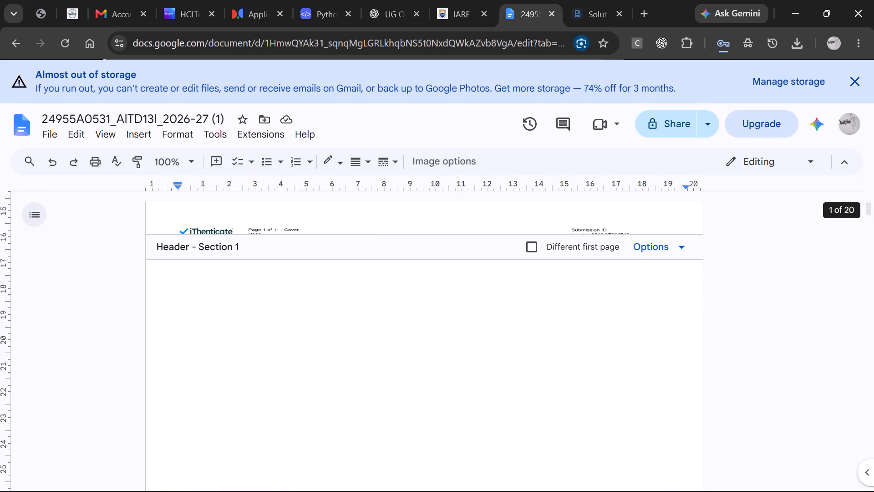
{"action": "scroll", "coordinate": [308, 235], "scroll_direction": "down", "scroll_amount": 3}
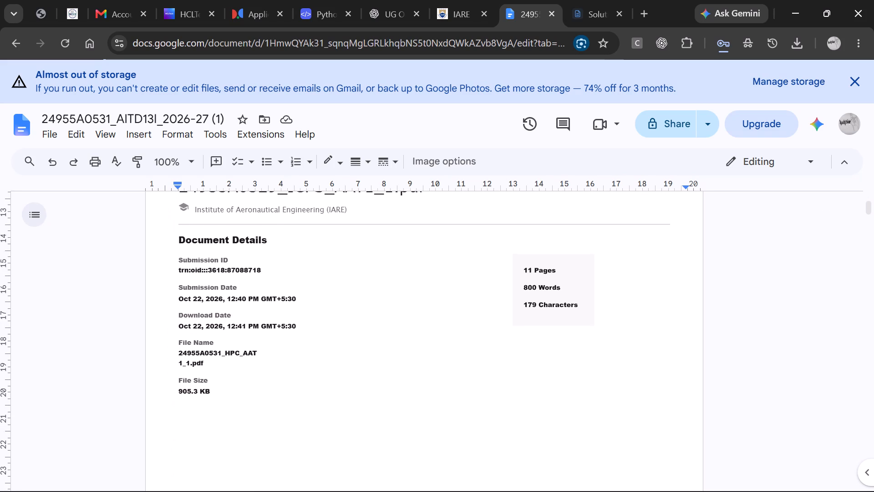
{"action": "scroll", "coordinate": [308, 235], "scroll_direction": "down", "scroll_amount": 4}
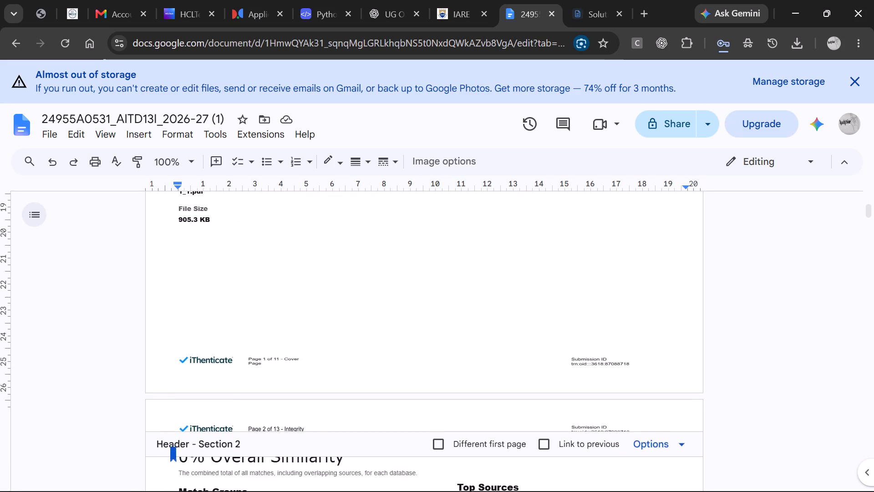
{"action": "scroll", "coordinate": [308, 235], "scroll_direction": "down", "scroll_amount": 4}
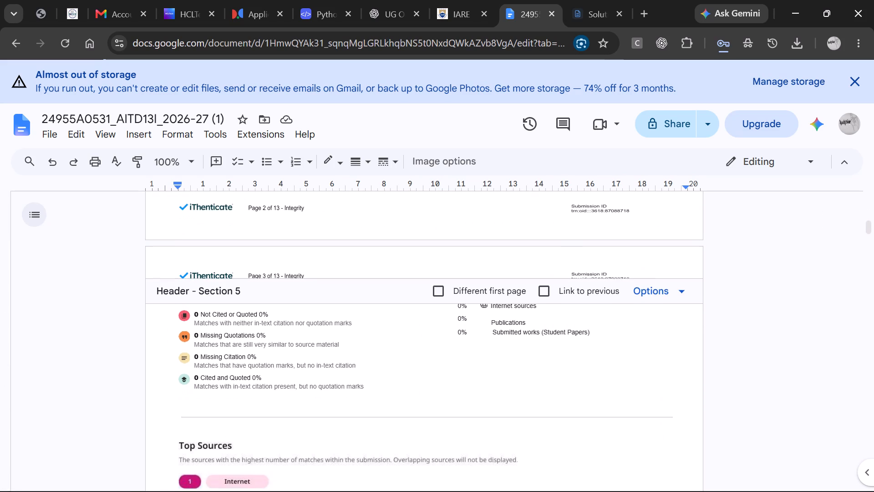
{"action": "left_click", "coordinate": [71, 334]}
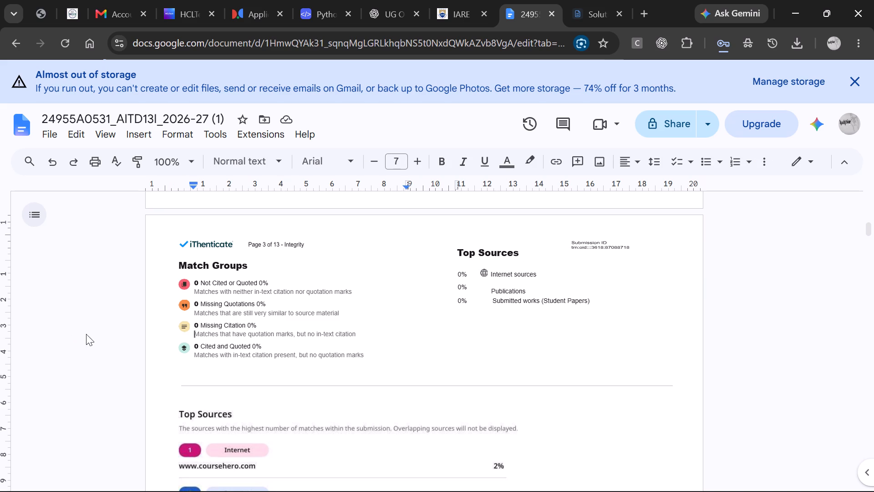
Check the assignment cover page's subject, faculty name, course code, student details and institute information.
{"action": "scroll", "coordinate": [244, 341], "scroll_direction": "down", "scroll_amount": 5}
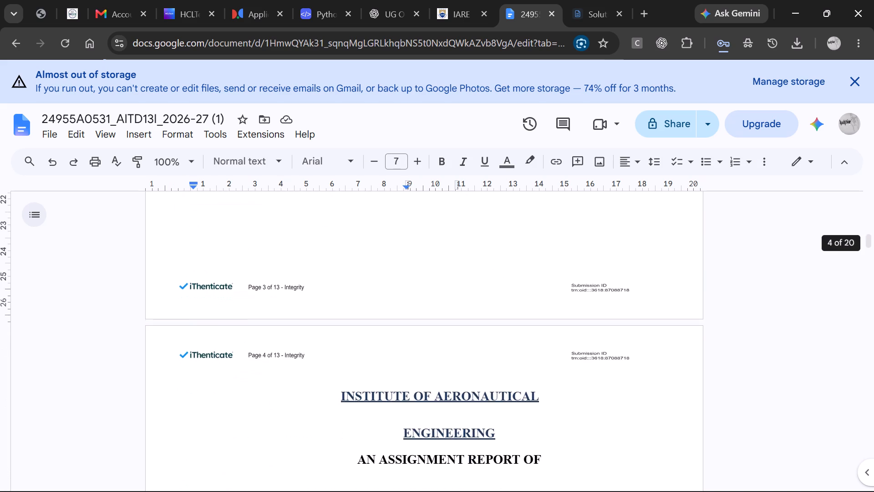
{"action": "scroll", "coordinate": [244, 341], "scroll_direction": "down", "scroll_amount": 3}
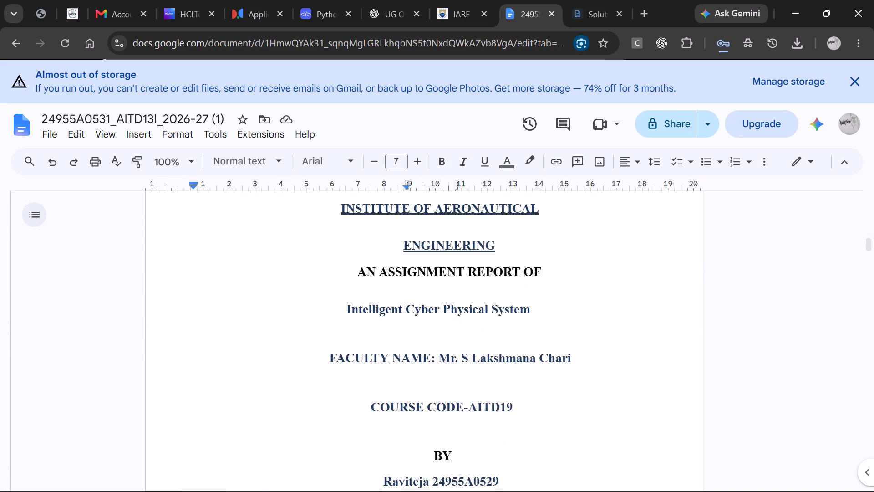
{"action": "scroll", "coordinate": [244, 341], "scroll_direction": "down", "scroll_amount": 3}
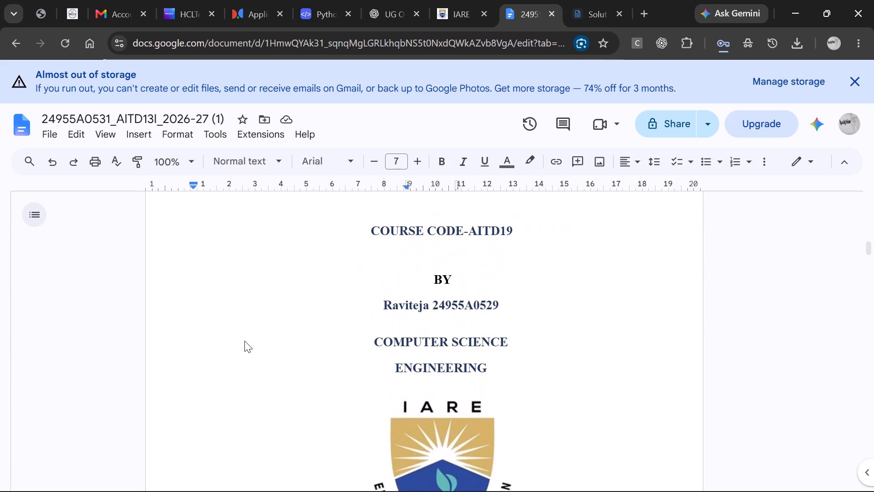
{"action": "scroll", "coordinate": [244, 341], "scroll_direction": "up", "scroll_amount": 2}
{"action": "scroll", "coordinate": [244, 341], "scroll_direction": "down", "scroll_amount": 4}
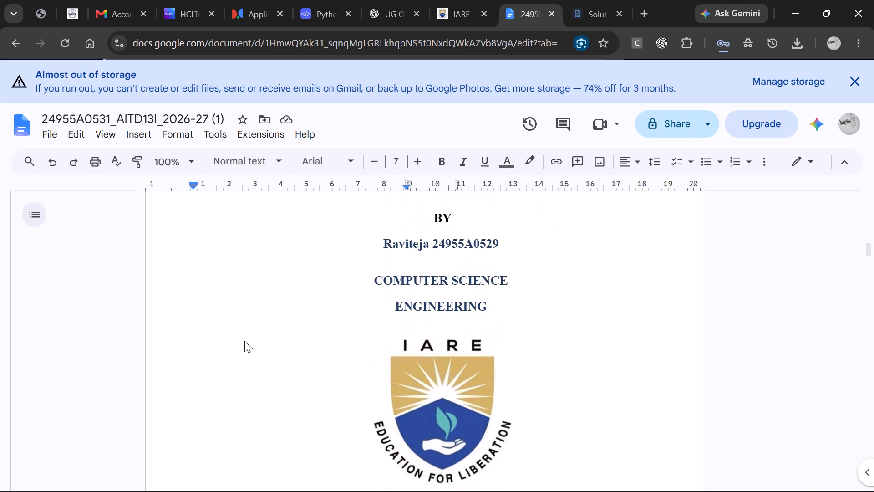
{"action": "scroll", "coordinate": [244, 341], "scroll_direction": "down", "scroll_amount": 2}
{"action": "scroll", "coordinate": [244, 341], "scroll_direction": "up", "scroll_amount": 1}
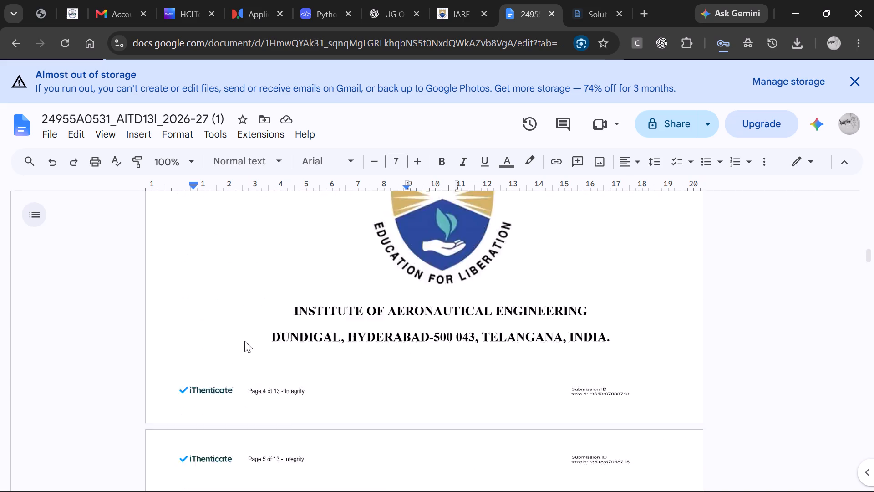
{"action": "scroll", "coordinate": [244, 341], "scroll_direction": "up", "scroll_amount": 1}
Correct the document name so its roll number matches the cover page and its course code reads AITD19.
{"action": "left_click", "coordinate": [60, 139]}
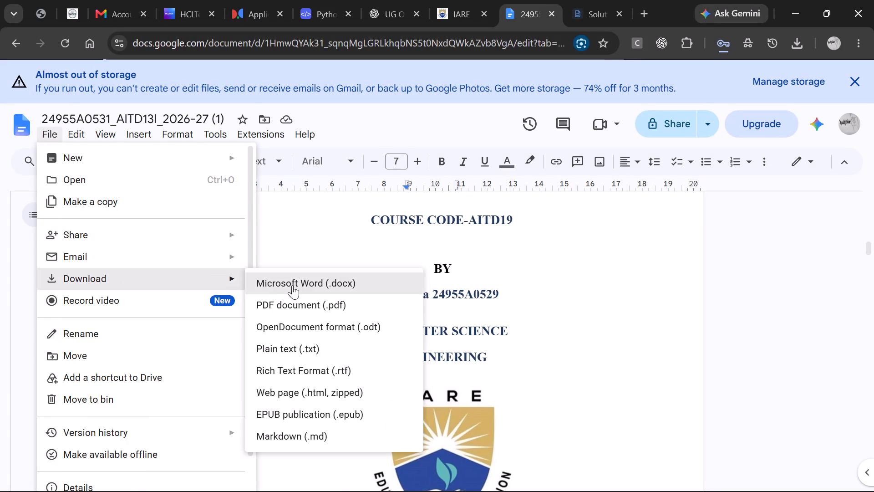
{"action": "left_click", "coordinate": [112, 119]}
{"action": "key", "text": "BackSpace"}
{"action": "key", "text": "BackSpace"}
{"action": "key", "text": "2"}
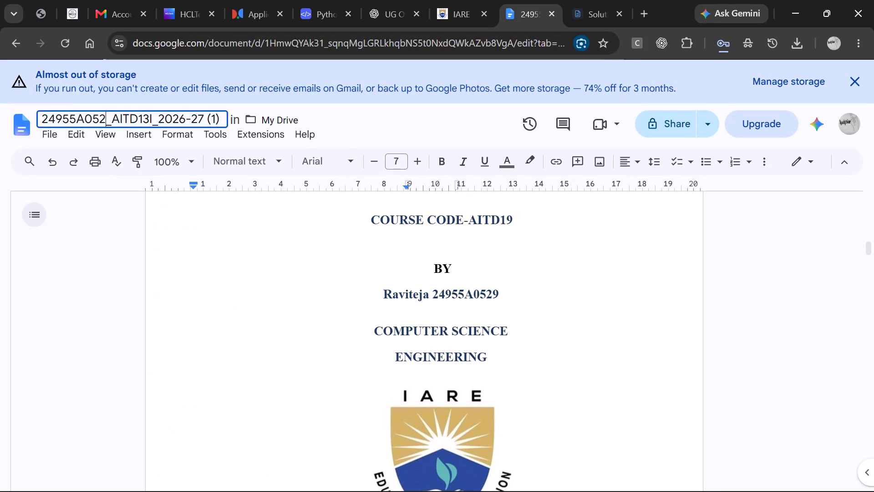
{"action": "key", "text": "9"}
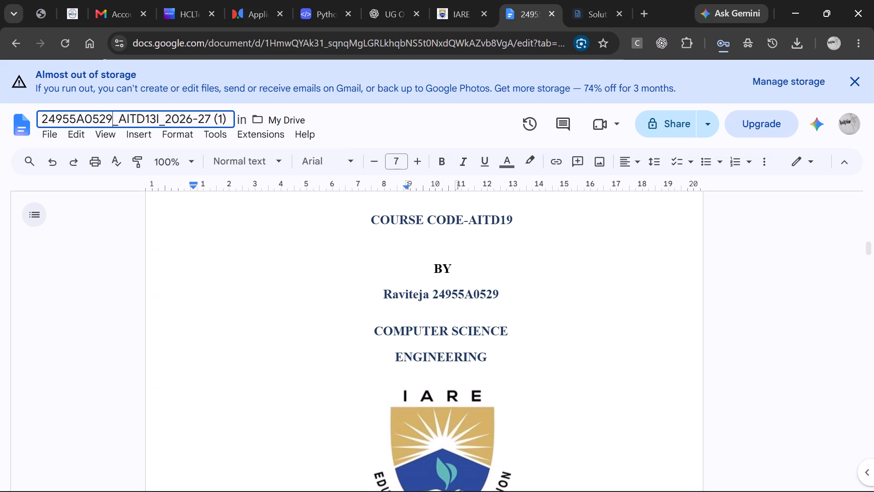
{"action": "left_click", "coordinate": [158, 118]}
{"action": "key", "text": "BackSpace"}
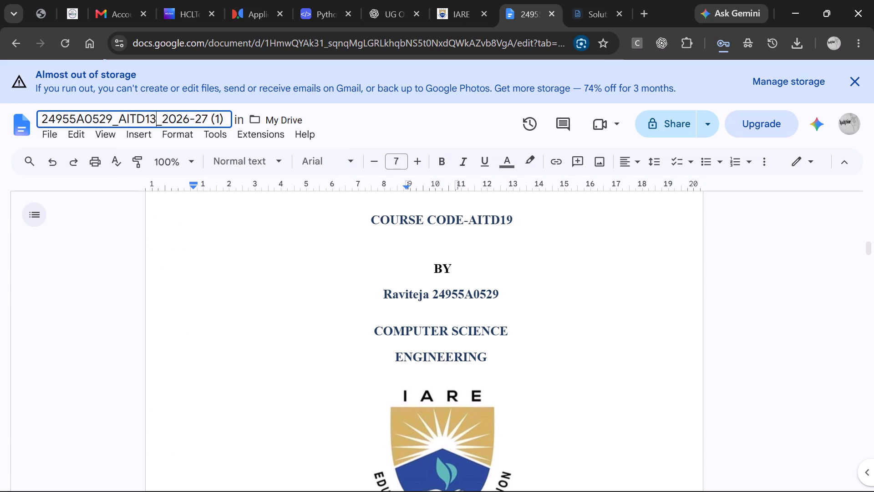
{"action": "key", "text": "BackSpace"}
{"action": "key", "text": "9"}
Download the renamed report as a PDF.
{"action": "left_click", "coordinate": [44, 141]}
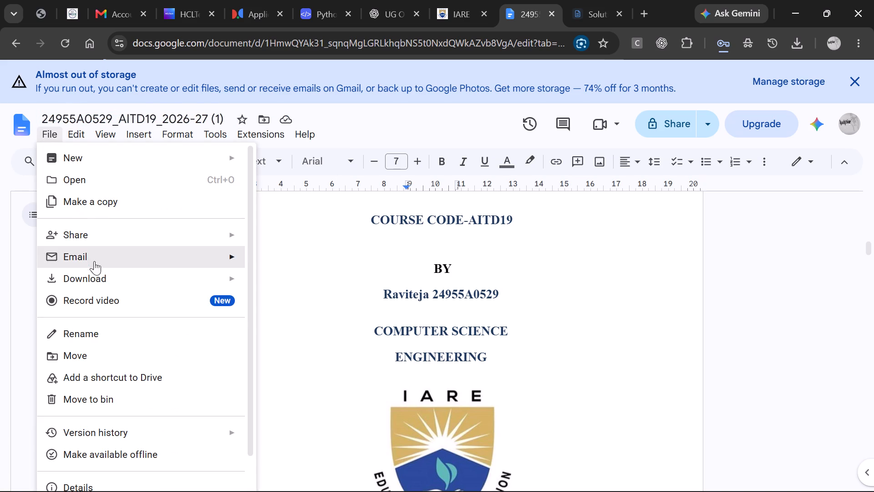
{"action": "left_click", "coordinate": [285, 302]}
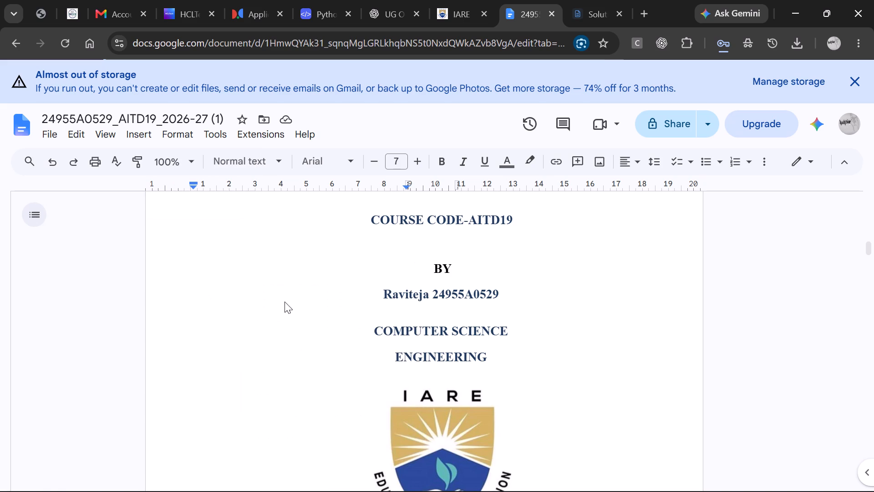
Upload the downloaded AITD19 PDF as the Intelligent Cyber Physical Systems answer on the IARE AAT-I page.
{"action": "left_click", "coordinate": [462, 0]}
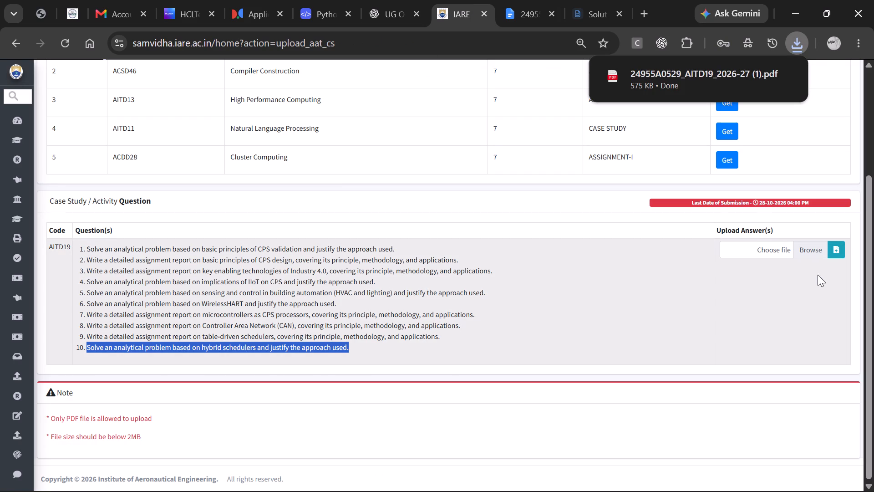
{"action": "left_click", "coordinate": [817, 259]}
{"action": "left_click", "coordinate": [817, 254]}
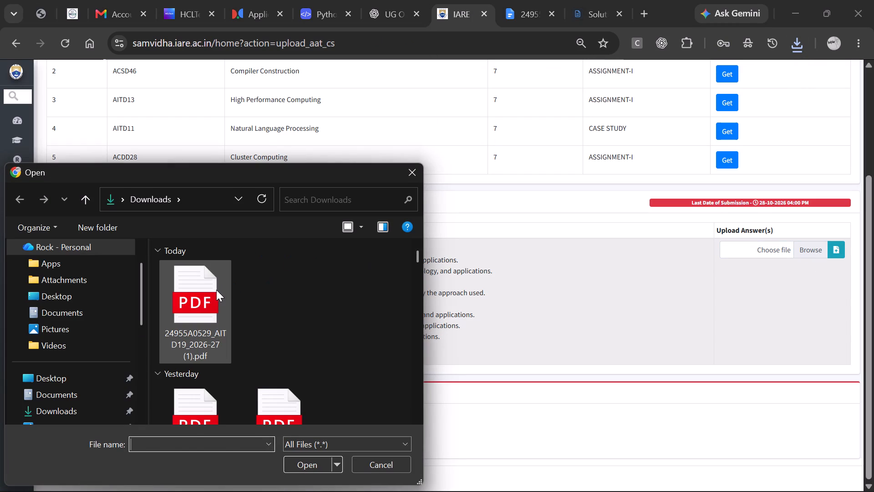
{"action": "left_click", "coordinate": [216, 290]}
{"action": "double_click", "coordinate": [304, 468]}
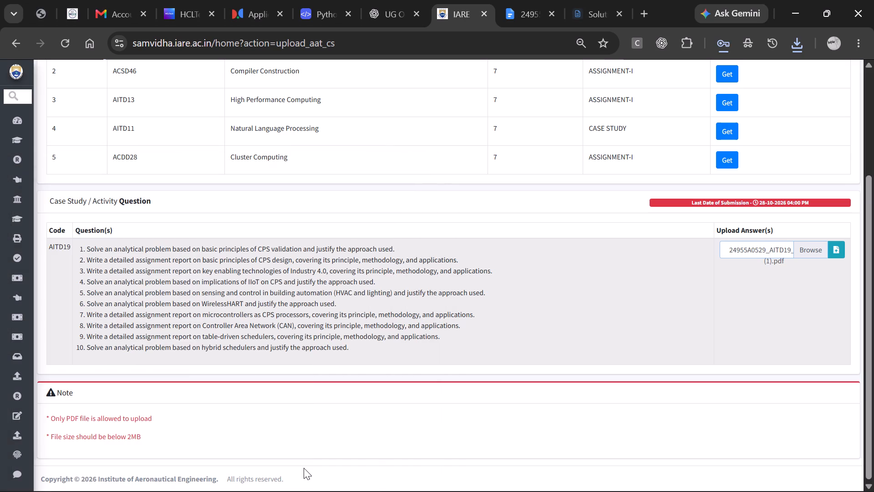
{"action": "left_click", "coordinate": [838, 245]}
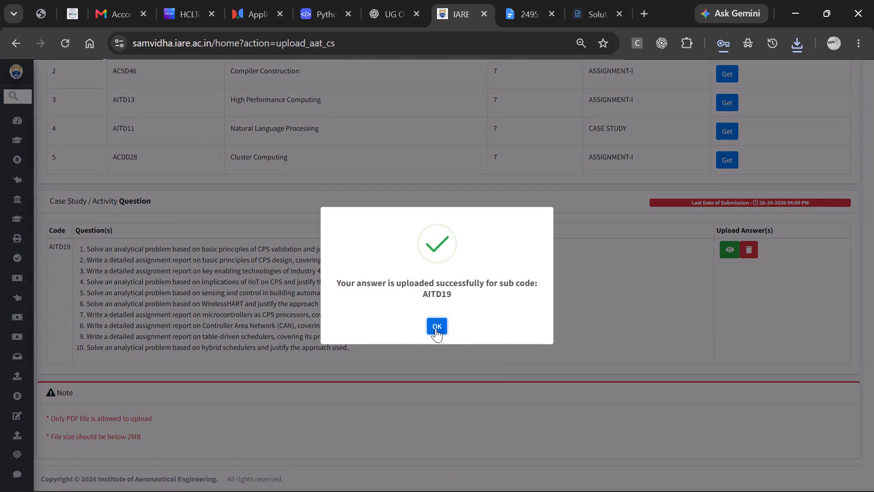
{"action": "left_click", "coordinate": [436, 328]}
Check the questions and upload status for Compiler Construction, High Performance Computing, Natural Language Processing and Cluster Computing.
{"action": "scroll", "coordinate": [436, 328], "scroll_direction": "up", "scroll_amount": 3}
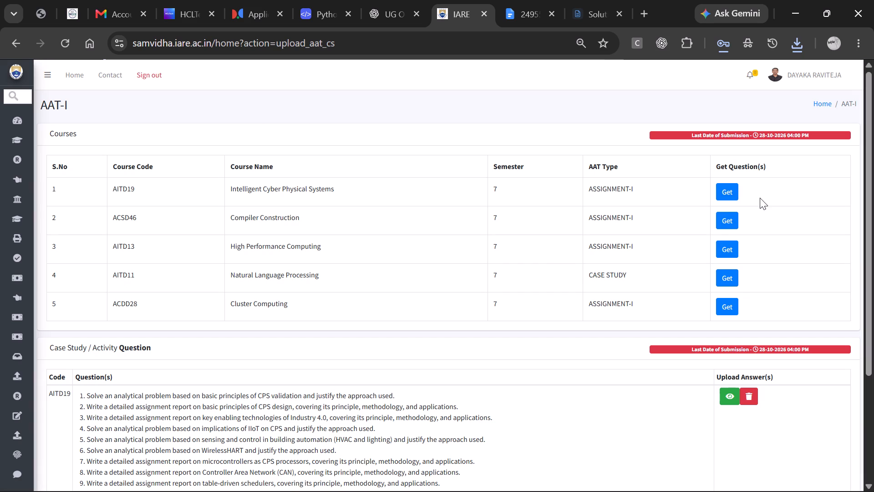
{"action": "left_click", "coordinate": [716, 225]}
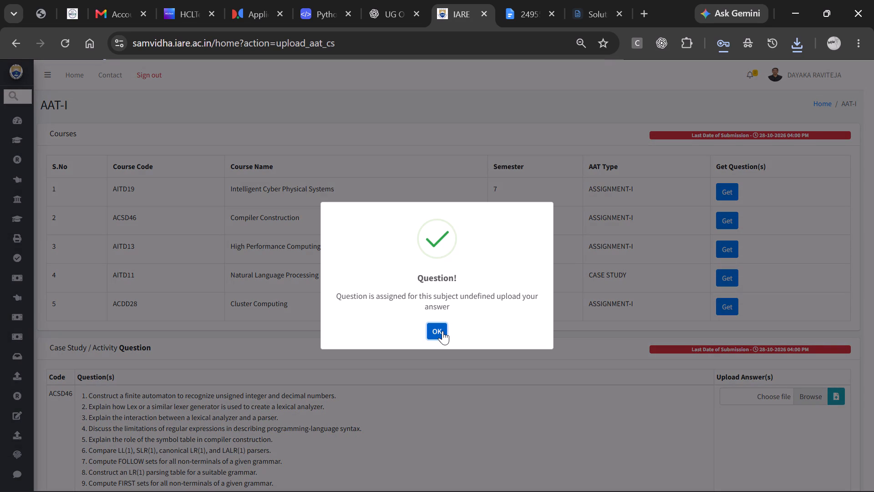
{"action": "left_click", "coordinate": [727, 255]}
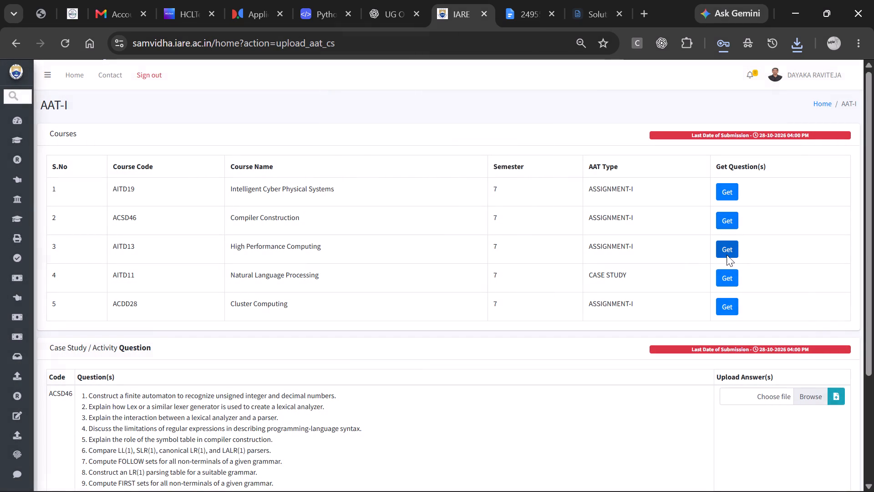
{"action": "left_click", "coordinate": [436, 334]}
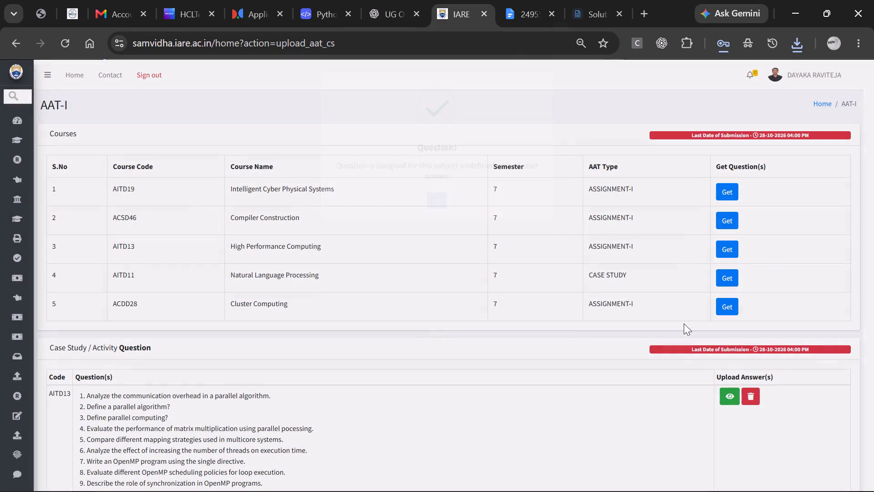
{"action": "left_click", "coordinate": [724, 280]}
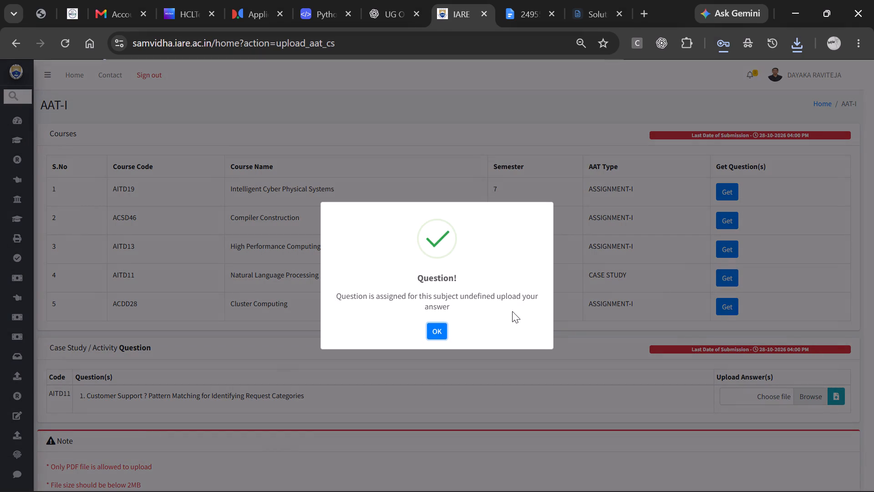
{"action": "left_click", "coordinate": [443, 331]}
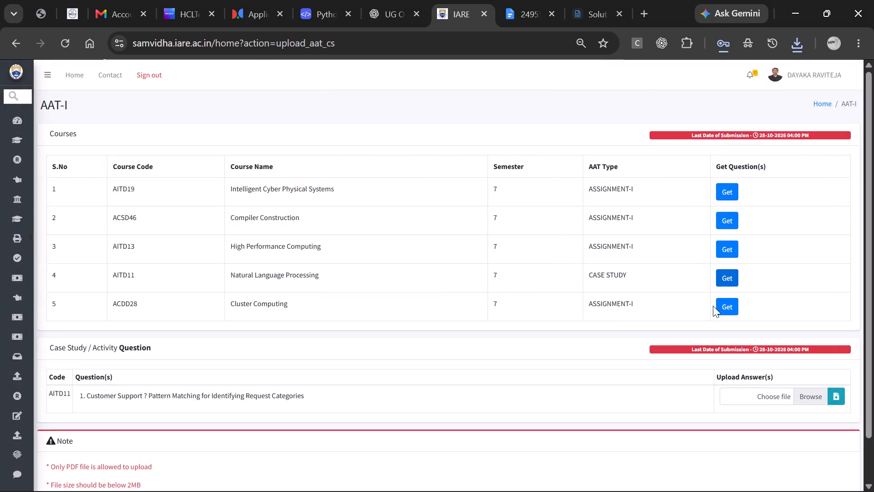
{"action": "left_click", "coordinate": [719, 306]}
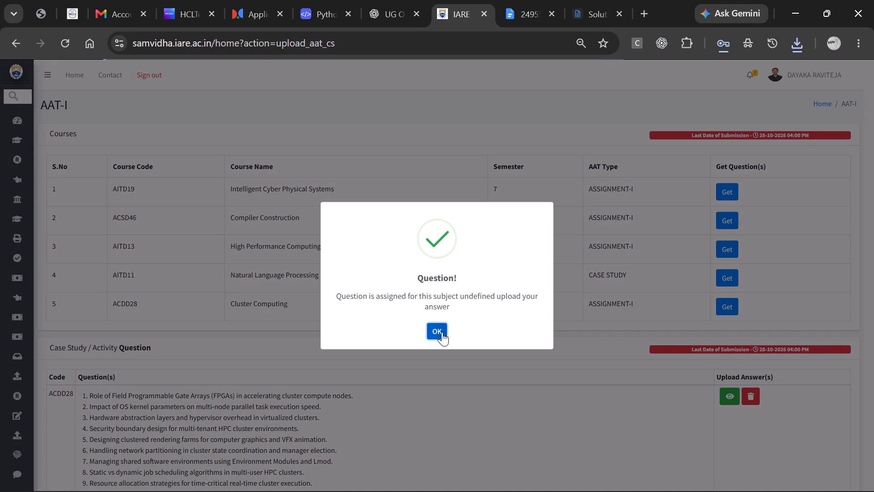
{"action": "left_click", "coordinate": [442, 332]}
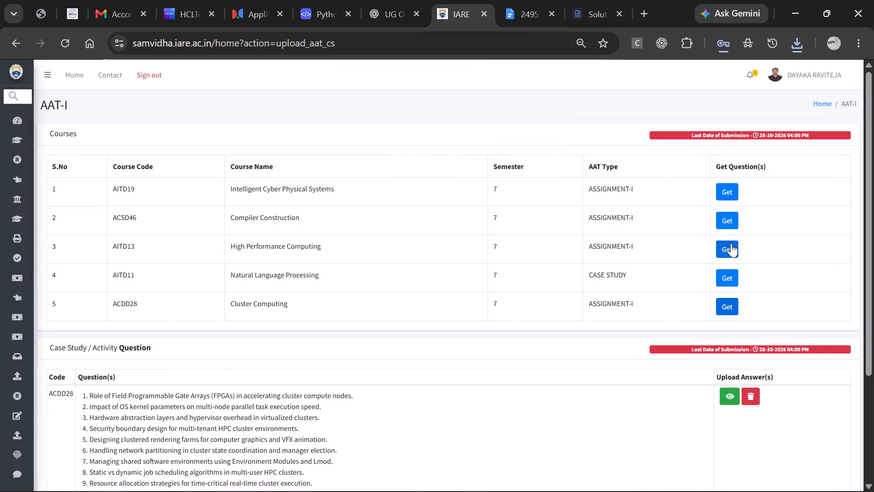
{"action": "left_click", "coordinate": [731, 243]}
{"action": "left_click", "coordinate": [441, 327]}
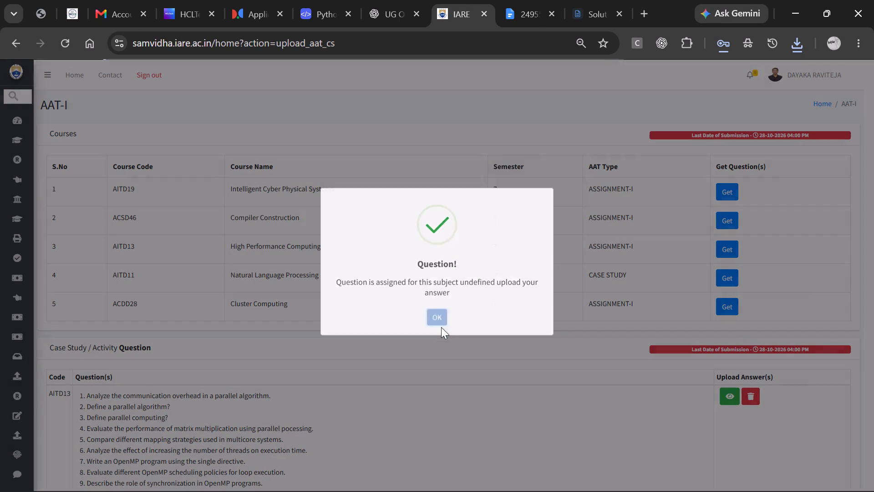
Get the Compiler Construction (ACSD46) questions and copy all ten of them.
{"action": "left_click", "coordinate": [724, 220]}
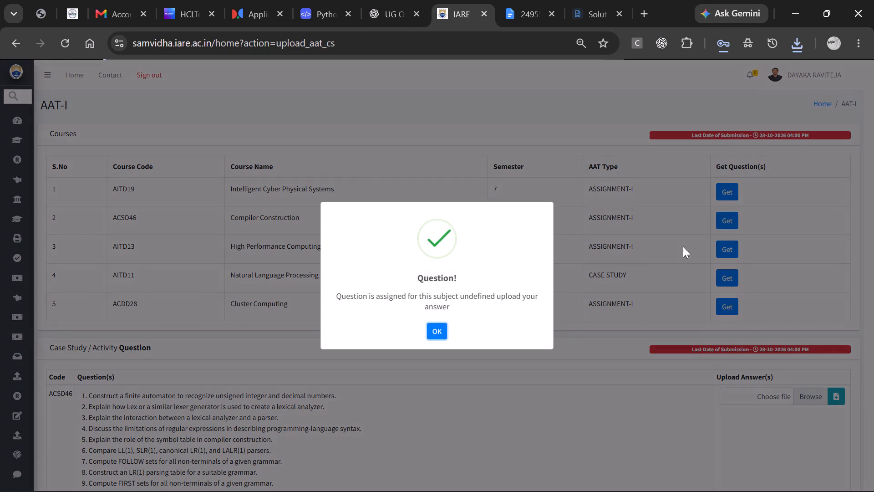
{"action": "left_click", "coordinate": [433, 332]}
{"action": "scroll", "coordinate": [433, 332], "scroll_direction": "down", "scroll_amount": 2}
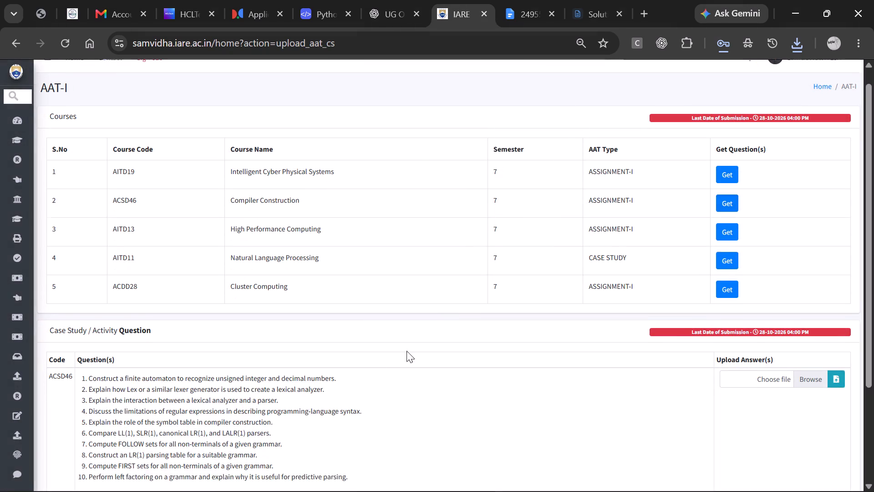
{"action": "scroll", "coordinate": [287, 409], "scroll_direction": "down", "scroll_amount": 1}
{"action": "left_click_drag", "start_coordinate": [346, 374], "coordinate": [259, 365]}
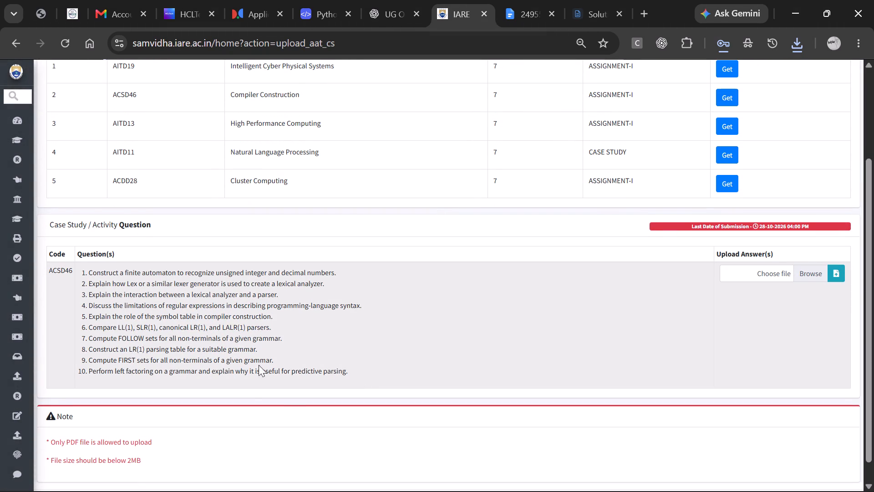
{"action": "left_click_drag", "start_coordinate": [259, 365], "coordinate": [84, 278]}
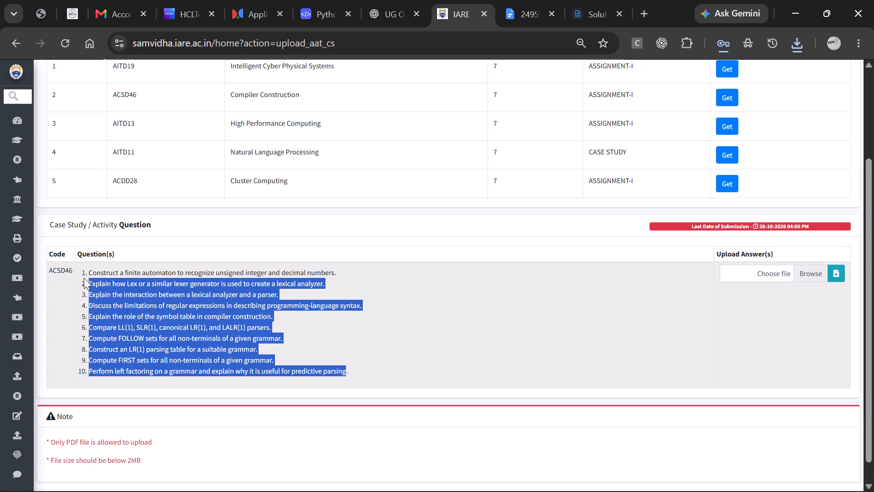
{"action": "left_click_drag", "start_coordinate": [84, 278], "coordinate": [86, 275]}
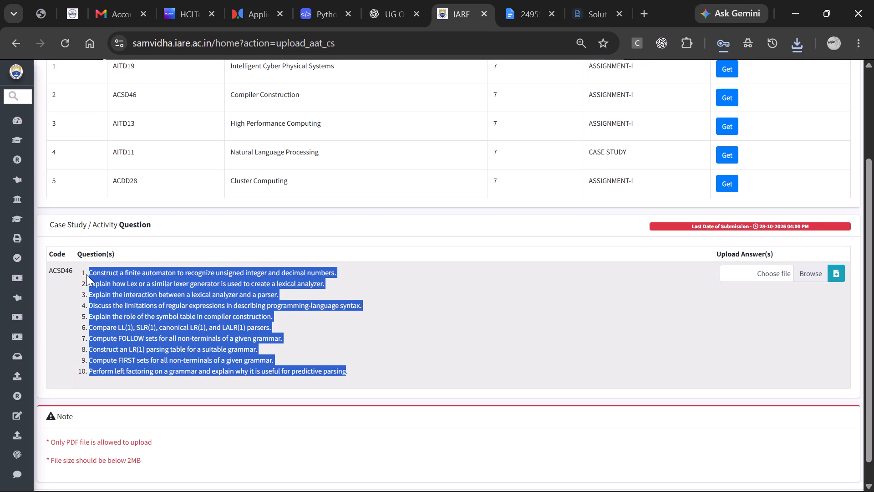
{"action": "key", "text": "ctrl+c"}
{"action": "left_click", "coordinate": [544, 0]}
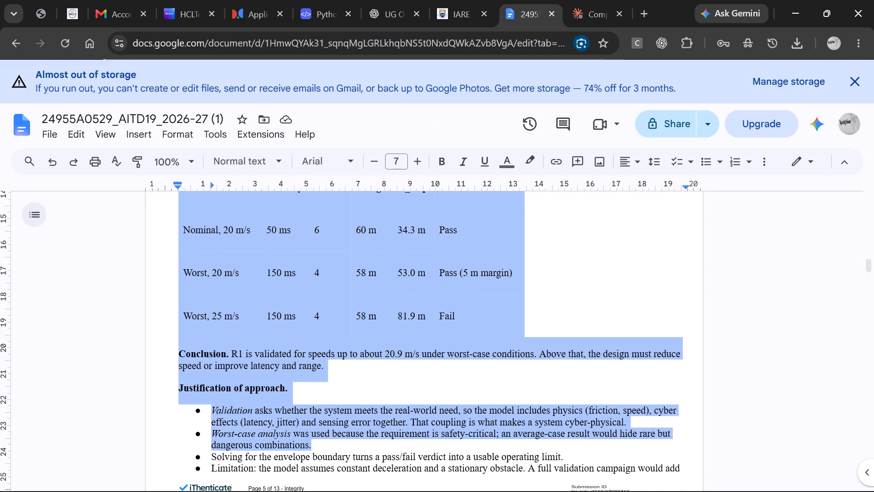
{"action": "left_click_drag", "start_coordinate": [390, 491], "coordinate": [679, 467]}
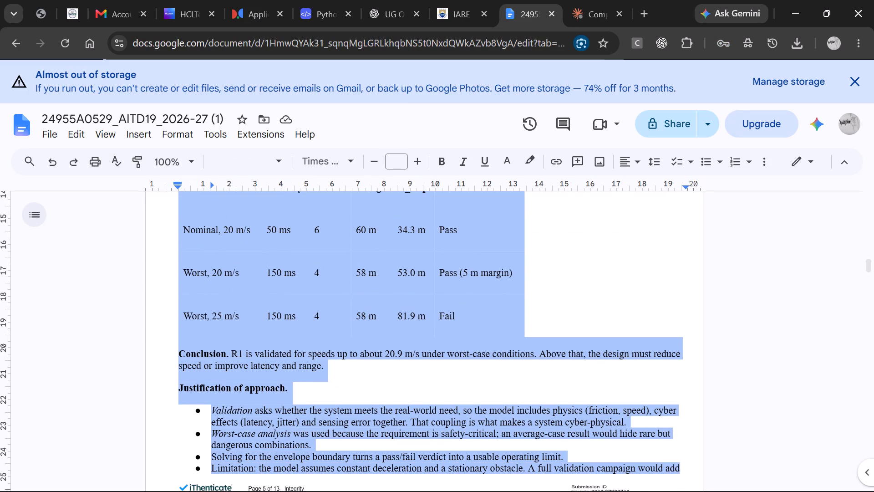
{"action": "key", "text": "BackSpace"}
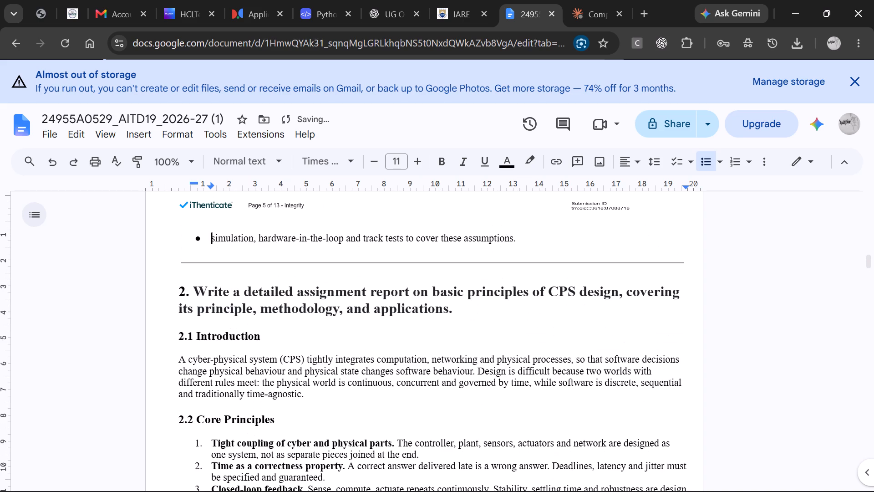
Delete the remainder of question 1 and question 2 from its heading through the design methodology table.
{"action": "left_click_drag", "start_coordinate": [184, 225], "coordinate": [365, 490]}
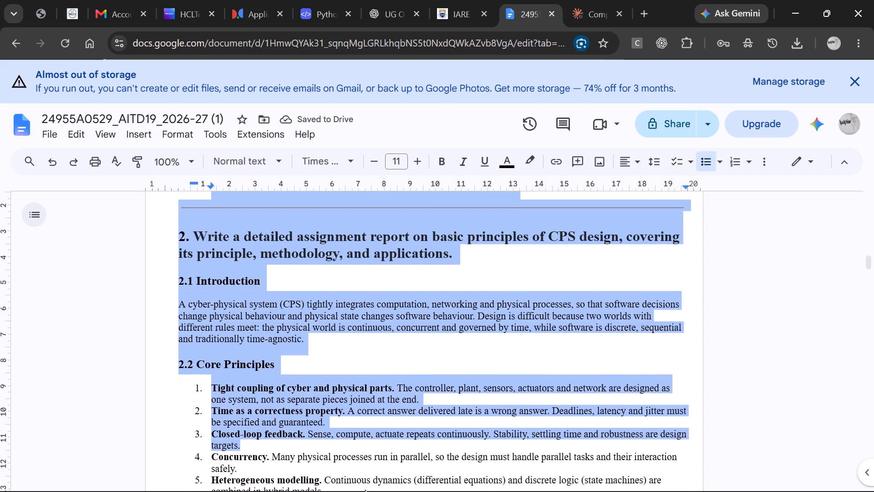
{"action": "left_click_drag", "start_coordinate": [365, 490], "coordinate": [537, 491]}
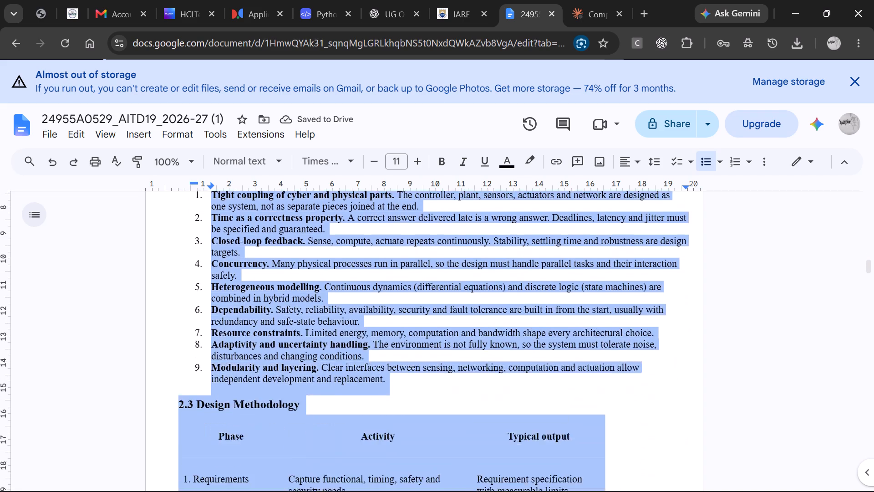
{"action": "left_click_drag", "start_coordinate": [537, 491], "coordinate": [873, 491]}
{"action": "scroll", "coordinate": [849, 491], "scroll_direction": "up", "scroll_amount": 1}
{"action": "key", "text": "BackSpace"}
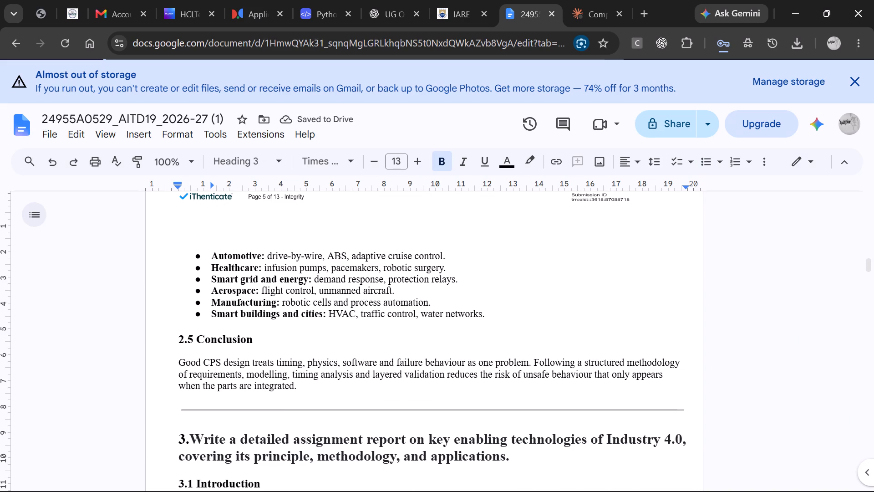
Zoom the document out to 50% and delete the rest of question 2 and the Industry 4.0 answer in question 3.
{"action": "key", "text": "ctrl+minus"}
{"action": "key", "text": "ctrl+minus"}
{"action": "key", "text": "ctrl+minus"}
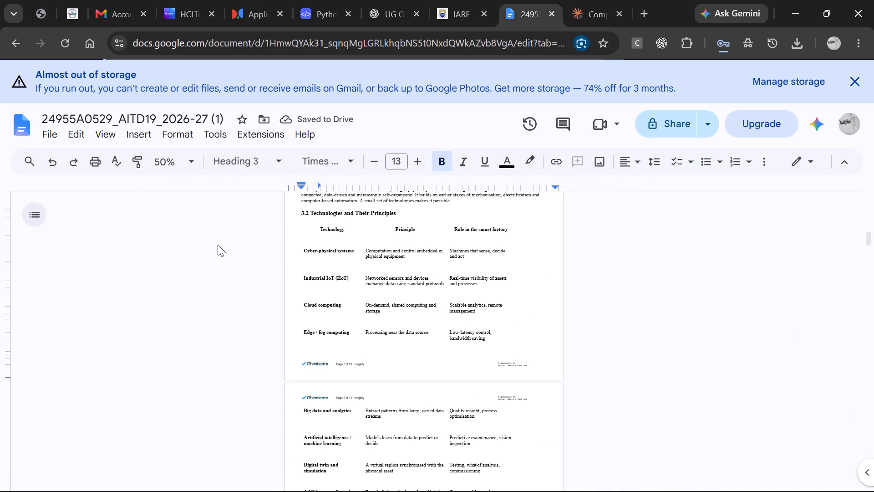
{"action": "key", "text": "ctrl+minus"}
{"action": "scroll", "coordinate": [285, 257], "scroll_direction": "up", "scroll_amount": 2}
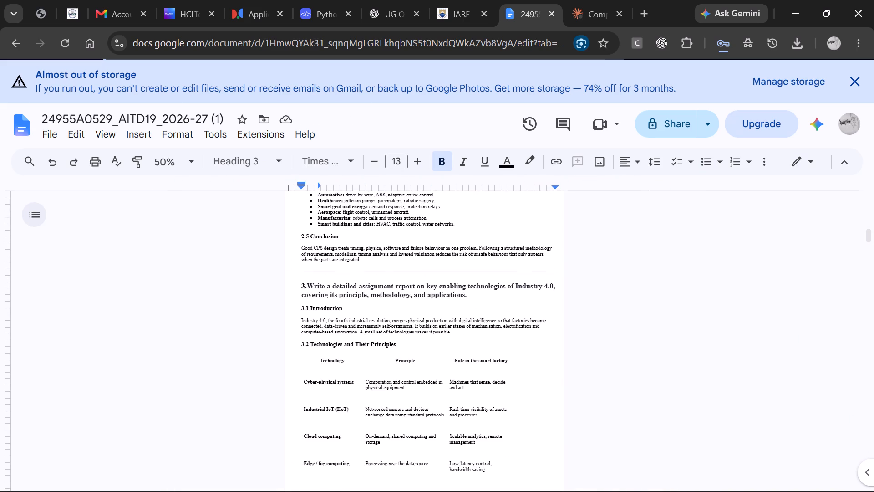
{"action": "scroll", "coordinate": [307, 320], "scroll_direction": "up", "scroll_amount": 2}
{"action": "left_click_drag", "start_coordinate": [299, 378], "coordinate": [337, 491]}
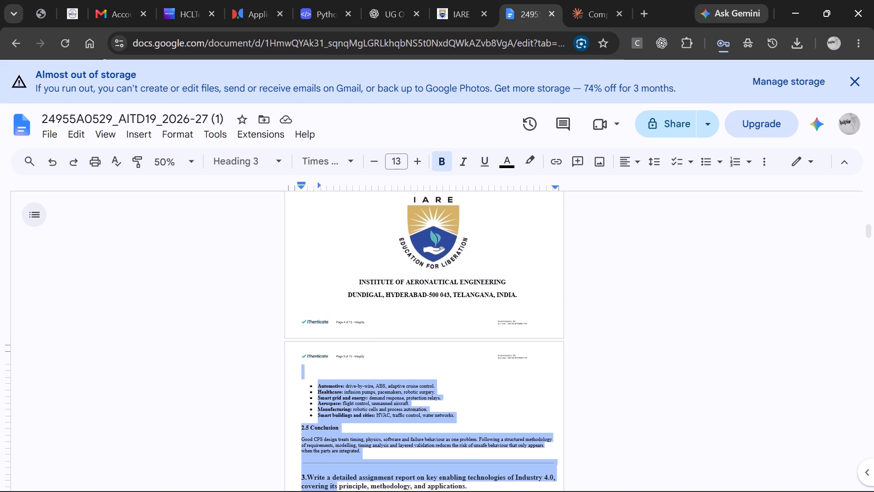
{"action": "left_click_drag", "start_coordinate": [337, 491], "coordinate": [343, 489]}
{"action": "key", "text": "BackSpace"}
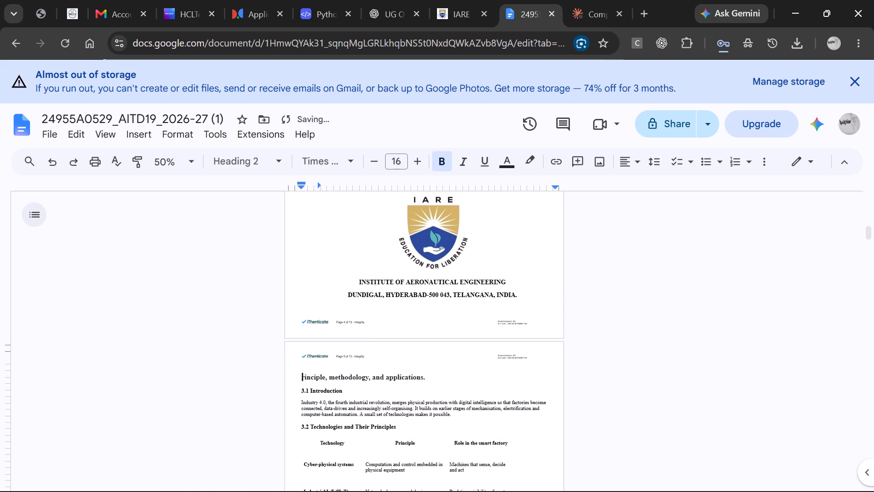
{"action": "left_click_drag", "start_coordinate": [299, 380], "coordinate": [426, 491]}
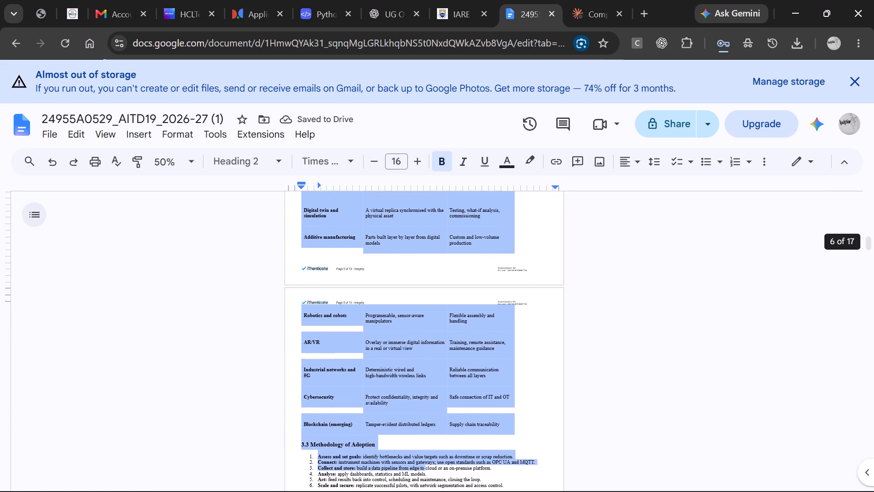
{"action": "left_click_drag", "start_coordinate": [426, 491], "coordinate": [630, 491]}
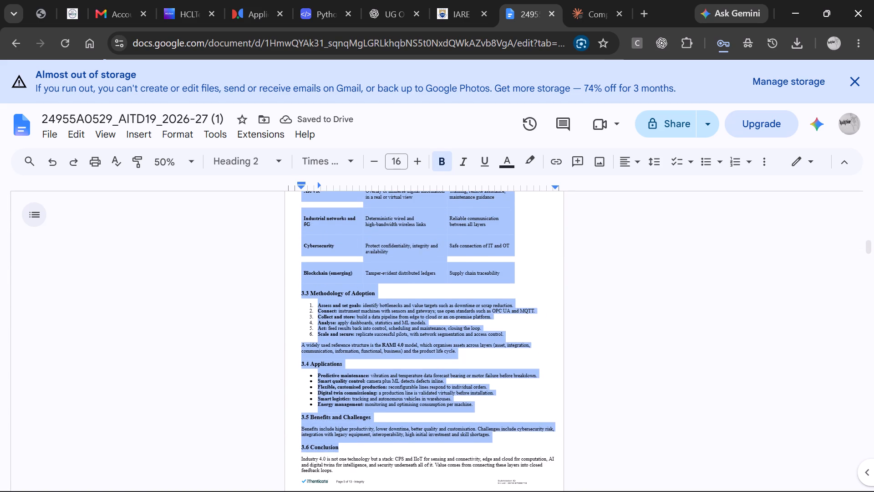
{"action": "left_click_drag", "start_coordinate": [630, 491], "coordinate": [619, 466]}
{"action": "key", "text": "BackSpace"}
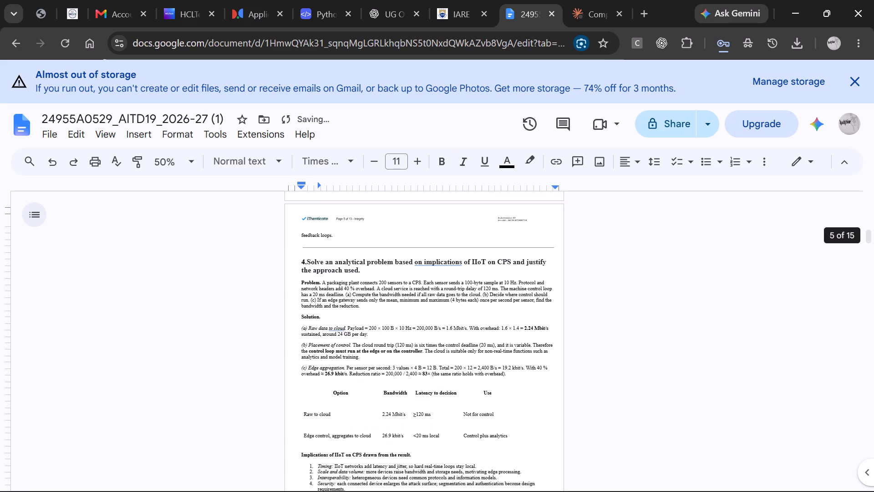
Delete question 4 on IIoT, question 5, and the WirelessHART answer in question 6 through its results table.
{"action": "left_click_drag", "start_coordinate": [299, 234], "coordinate": [376, 491]}
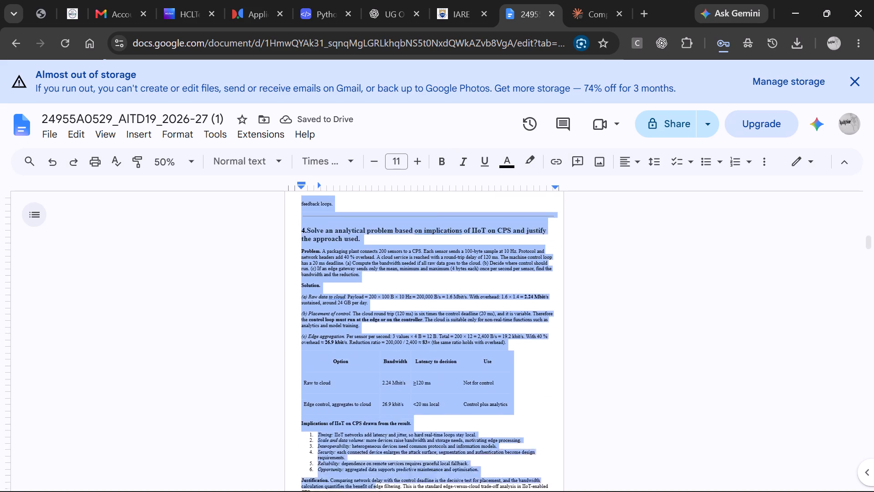
{"action": "left_click_drag", "start_coordinate": [376, 491], "coordinate": [539, 481]}
{"action": "key", "text": "BackSpace"}
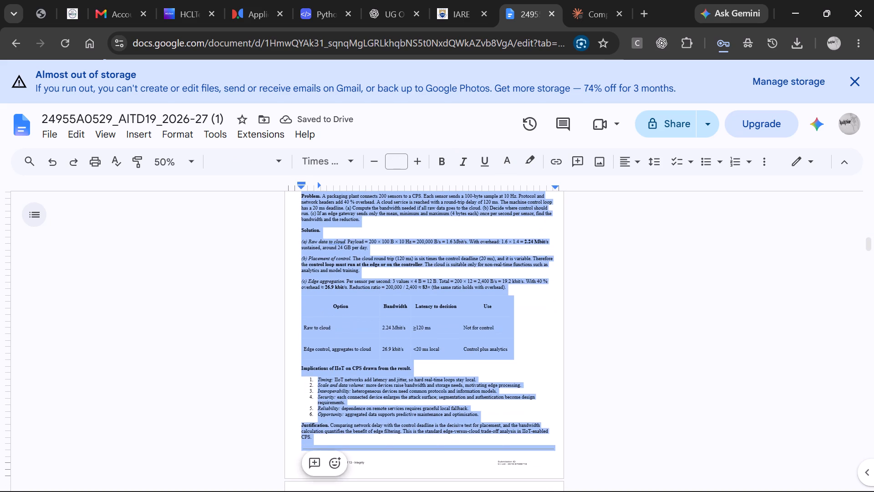
{"action": "left_click_drag", "start_coordinate": [301, 242], "coordinate": [407, 491]}
{"action": "key", "text": "BackSpace"}
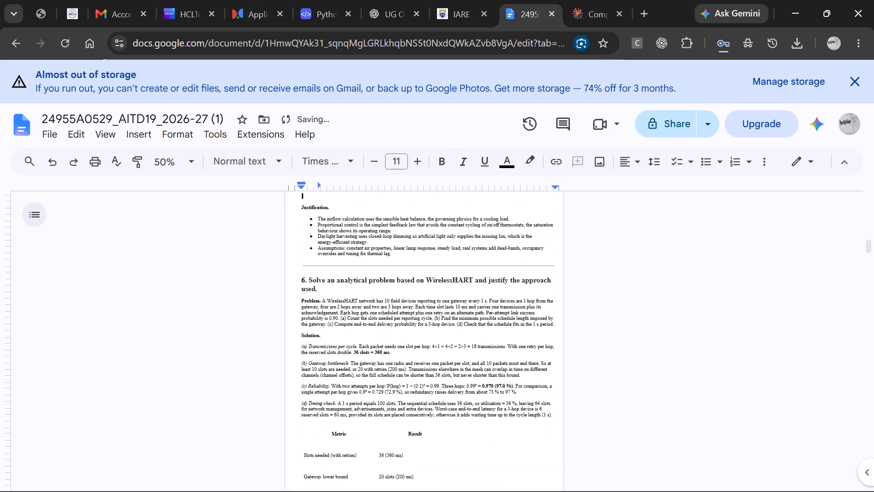
{"action": "left_click_drag", "start_coordinate": [299, 205], "coordinate": [423, 491]}
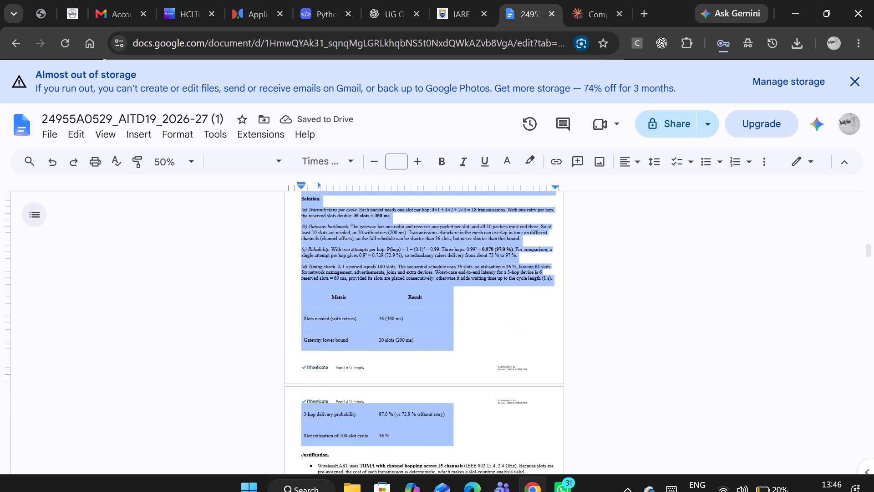
{"action": "key", "text": "BackSpace"}
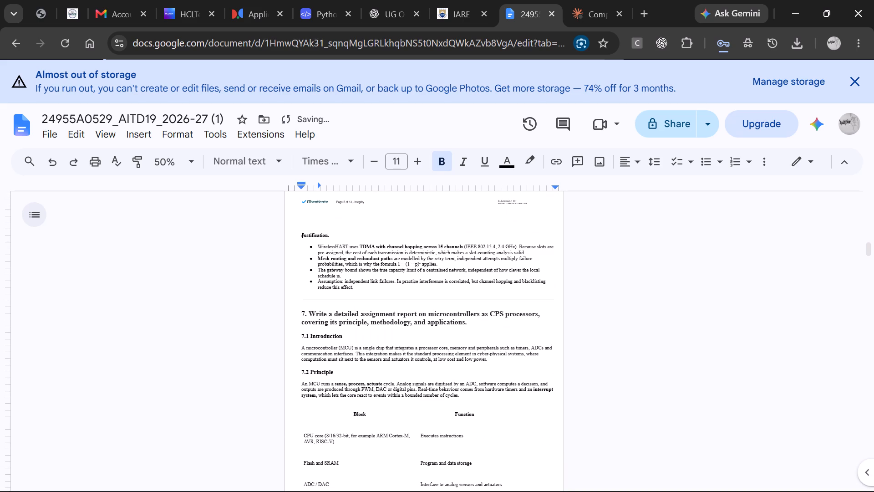
Delete question 6's justification, all of question 7 on microcontrollers, and the heading and opening of question 8.
{"action": "left_click_drag", "start_coordinate": [305, 225], "coordinate": [390, 491]}
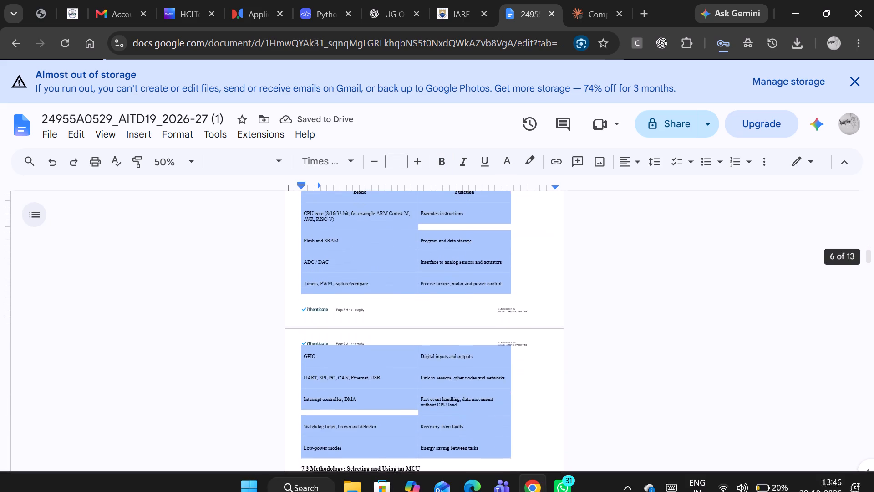
{"action": "key", "text": "BackSpace"}
{"action": "left_click_drag", "start_coordinate": [295, 233], "coordinate": [326, 382]}
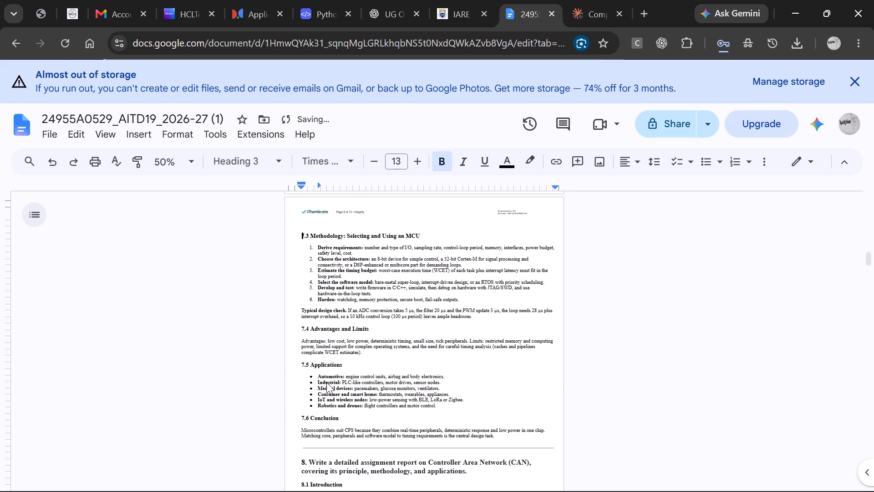
{"action": "left_click_drag", "start_coordinate": [326, 382], "coordinate": [360, 491]}
{"action": "key", "text": "BackSpace"}
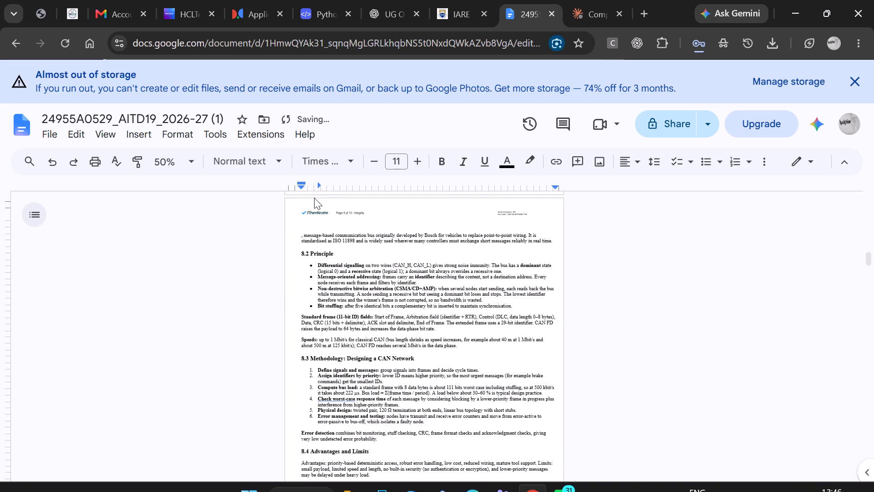
Delete the rest of question 8 on CAN, all of question 9, and the opening of question 10's problem.
{"action": "left_click_drag", "start_coordinate": [298, 233], "coordinate": [376, 491]}
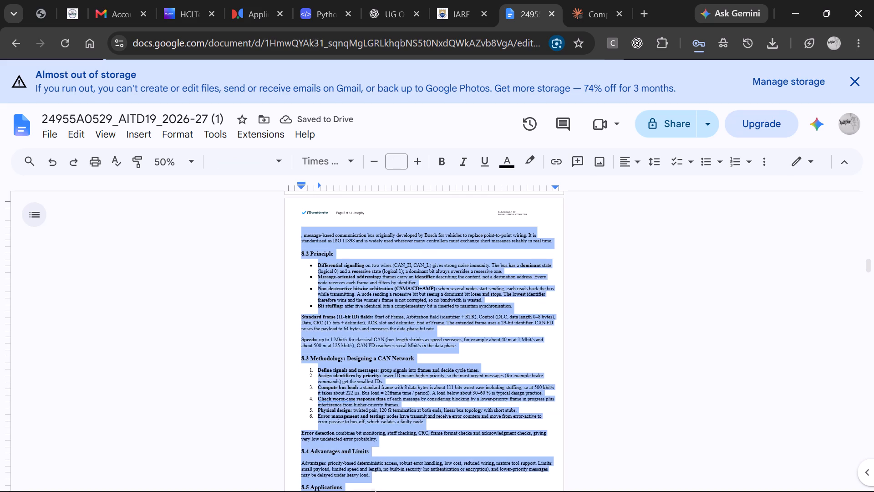
{"action": "key", "text": "BackSpace"}
{"action": "left_click_drag", "start_coordinate": [306, 234], "coordinate": [378, 491]}
{"action": "key", "text": "BackSpace"}
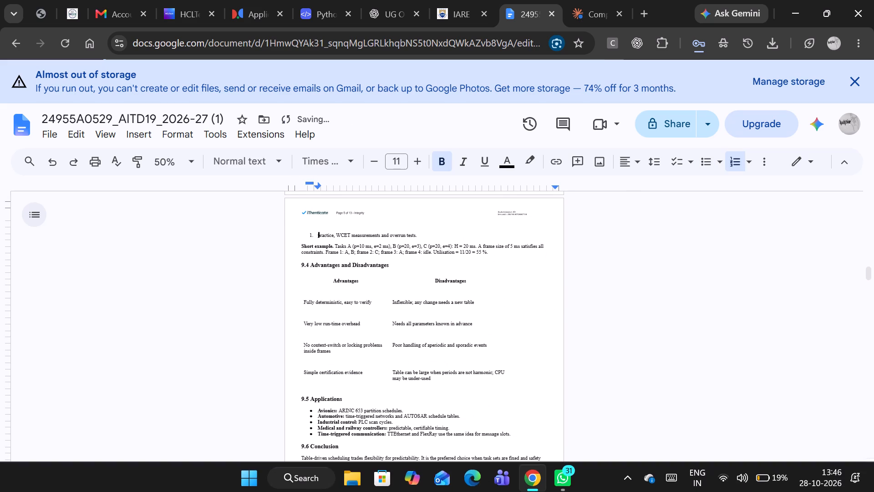
{"action": "left_click", "coordinate": [314, 239]}
{"action": "left_click_drag", "start_coordinate": [314, 239], "coordinate": [372, 490]}
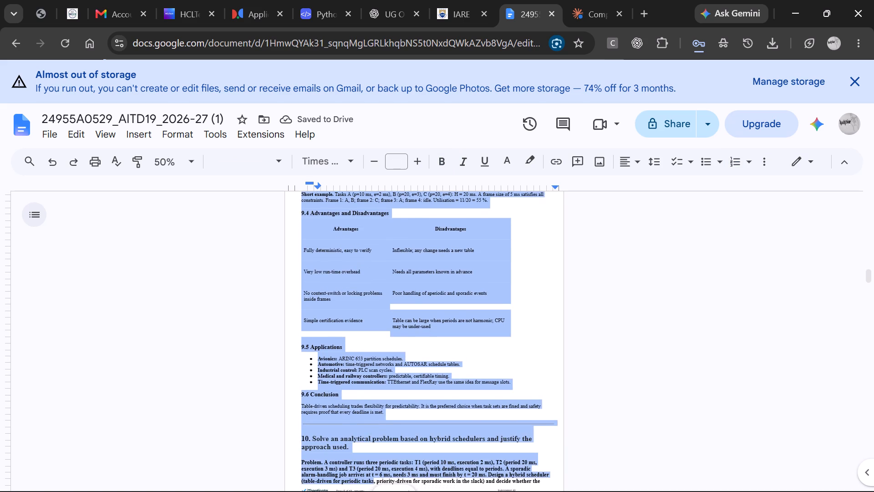
{"action": "key", "text": "BackSpace"}
Delete the rest of question 10, including the hybrid scheduler solution, tables and justification.
{"action": "left_click_drag", "start_coordinate": [292, 233], "coordinate": [382, 429]}
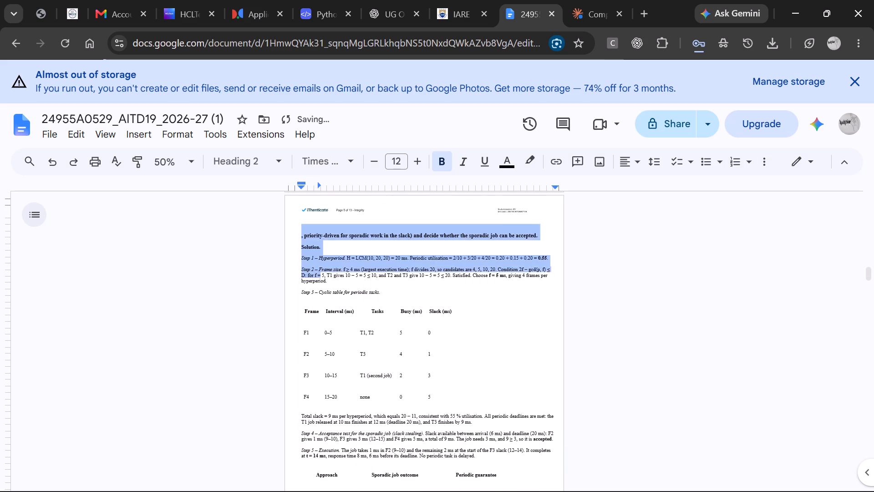
{"action": "left_click_drag", "start_coordinate": [382, 429], "coordinate": [391, 491]}
{"action": "key", "text": "BackSpace"}
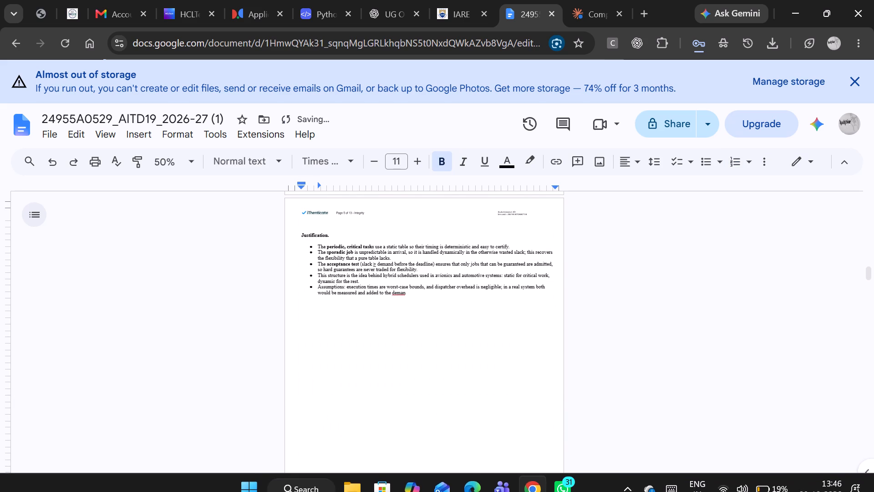
{"action": "left_click_drag", "start_coordinate": [422, 301], "coordinate": [302, 241]}
{"action": "key", "text": "BackSpace"}
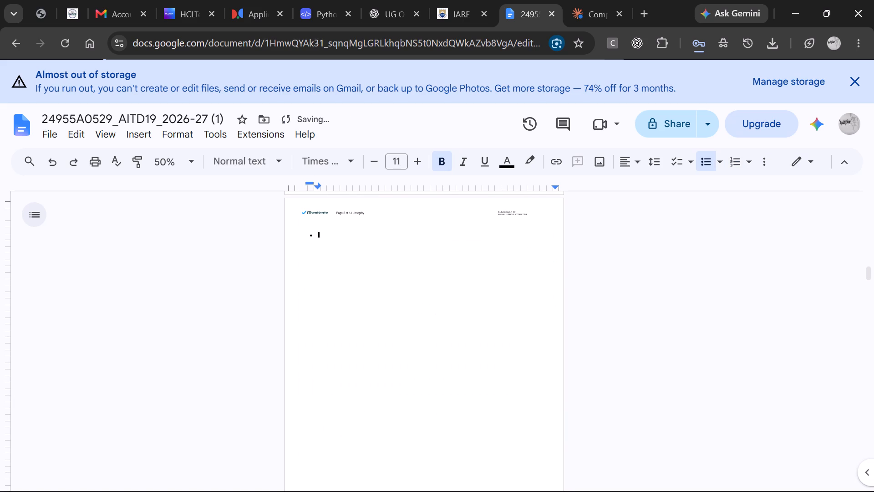
Remove the leftover empty bullet from the page after the institute cover page.
{"action": "scroll", "coordinate": [302, 241], "scroll_direction": "down", "scroll_amount": 3}
{"action": "scroll", "coordinate": [302, 241], "scroll_direction": "up", "scroll_amount": 6}
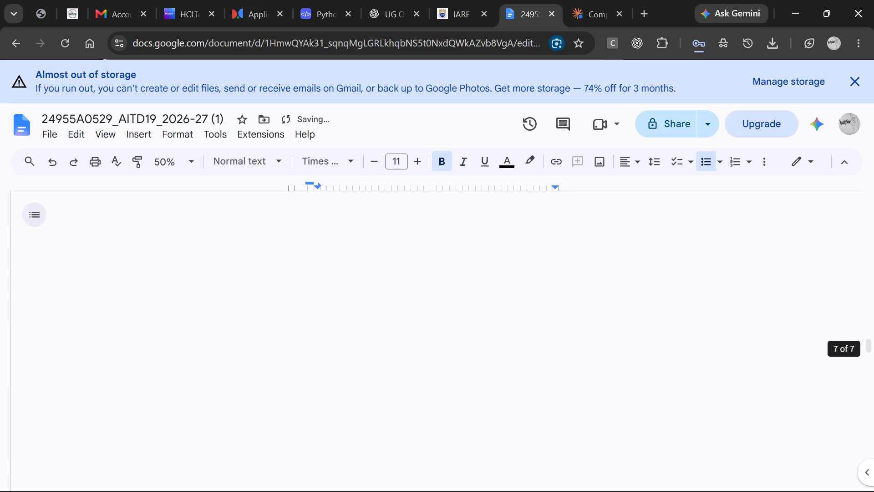
{"action": "scroll", "coordinate": [302, 241], "scroll_direction": "up", "scroll_amount": 4}
{"action": "scroll", "coordinate": [302, 241], "scroll_direction": "down", "scroll_amount": 3}
{"action": "scroll", "coordinate": [302, 241], "scroll_direction": "up", "scroll_amount": 3}
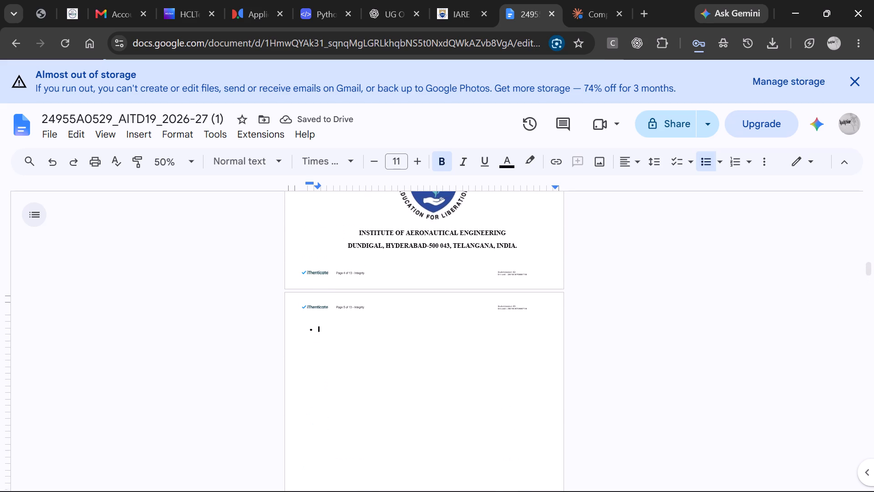
{"action": "key", "text": "BackSpace"}
{"action": "key", "text": "BackSpace"}
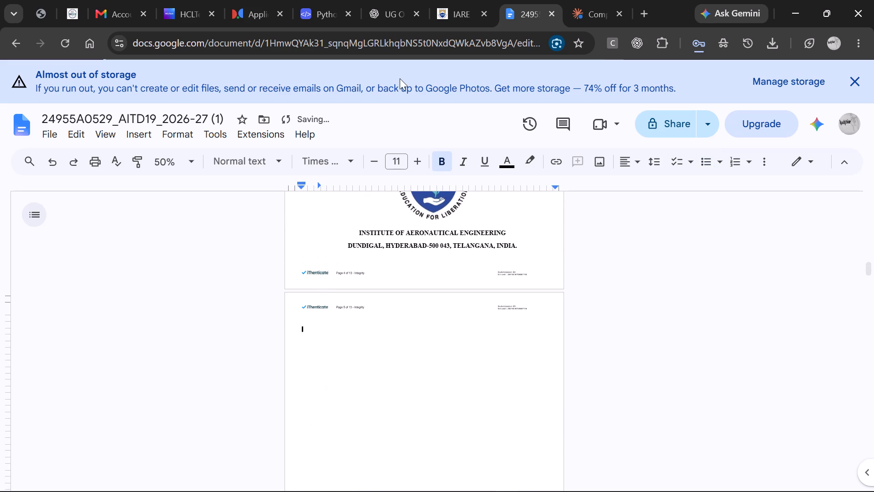
Switch to the college portal's AAT-I page and retrieve the Compiler Construction (ACSD46) assignment entry to check the course details.
{"action": "scroll", "coordinate": [462, 303], "scroll_direction": "up", "scroll_amount": 5}
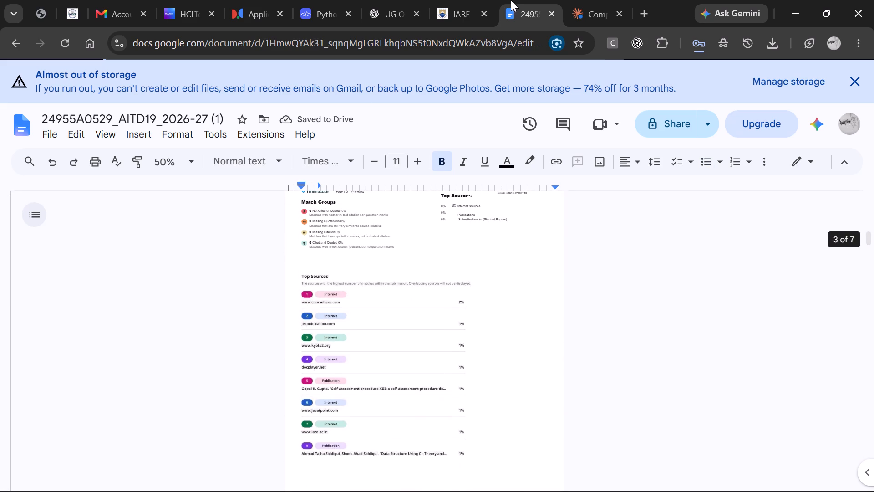
{"action": "left_click", "coordinate": [464, 14]}
{"action": "left_click", "coordinate": [487, 237]}
{"action": "scroll", "coordinate": [487, 237], "scroll_direction": "up", "scroll_amount": 1}
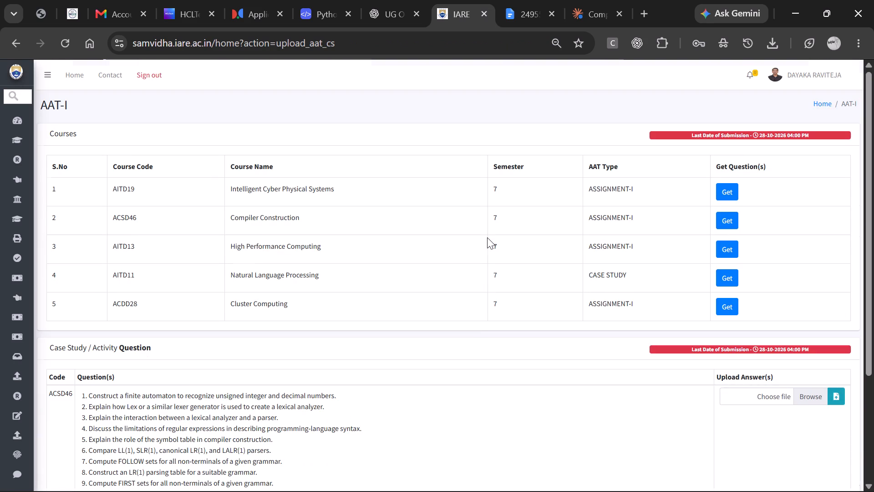
{"action": "scroll", "coordinate": [487, 237], "scroll_direction": "up", "scroll_amount": 1}
{"action": "left_click", "coordinate": [725, 210]}
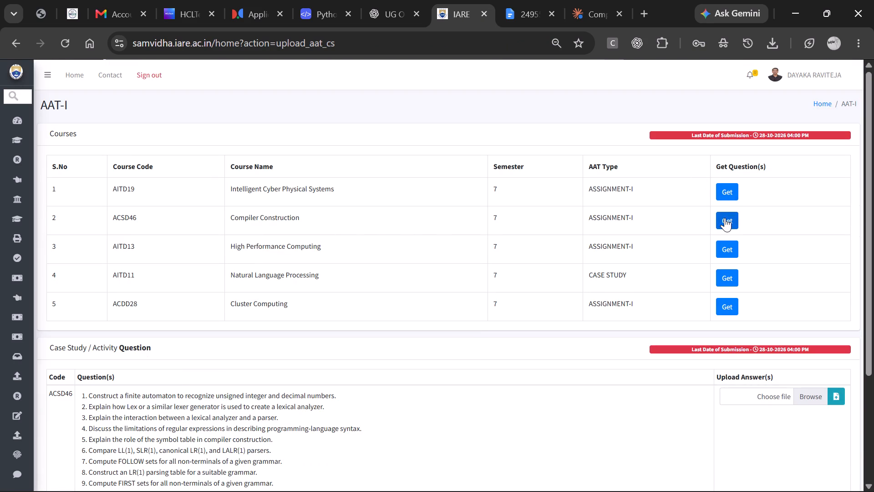
{"action": "left_click", "coordinate": [725, 218]}
{"action": "left_click", "coordinate": [444, 333]}
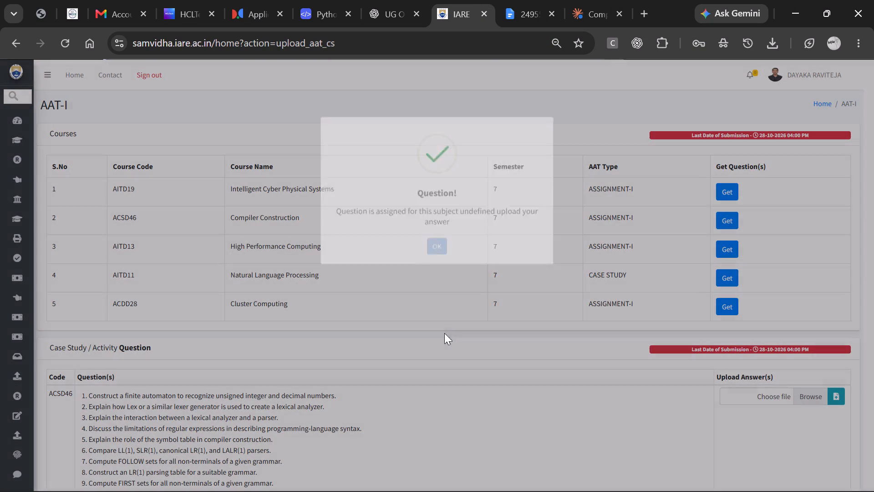
{"action": "left_click", "coordinate": [461, 0]}
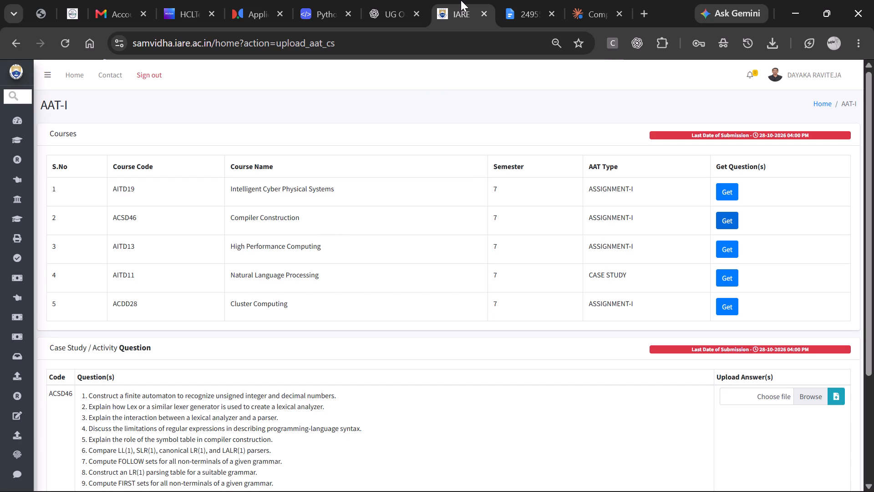
Back in the report document, replace the course title on the institute cover page with COMPILER CONSTRUCTION.
{"action": "left_click", "coordinate": [509, 0]}
{"action": "scroll", "coordinate": [401, 236], "scroll_direction": "down", "scroll_amount": 4}
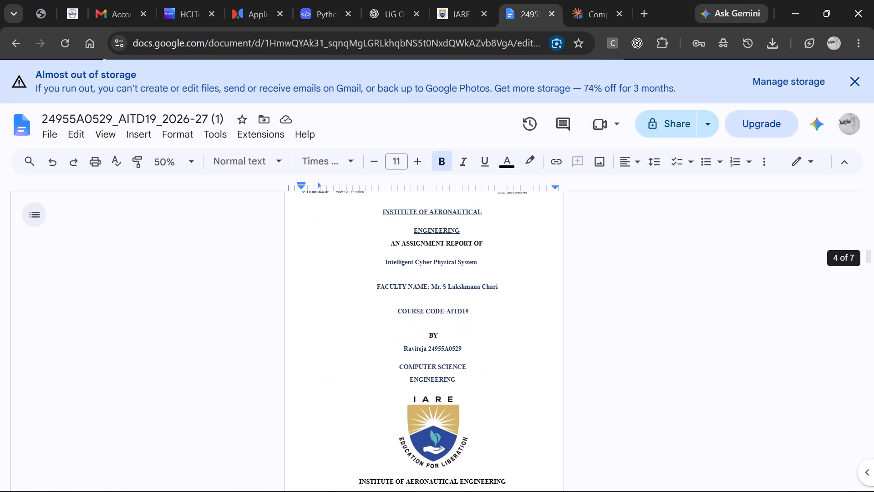
{"action": "left_click", "coordinate": [481, 269]}
{"action": "key", "text": "BackSpace"}
{"action": "key", "text": "BackSpace"}
{"action": "key", "text": "BackSpace"}
{"action": "key", "text": "BackSpace"}
{"action": "key", "text": "BackSpace"}
{"action": "key", "text": "BackSpace"}
{"action": "key", "text": "BackSpace"}
{"action": "key", "text": "BackSpace"}
{"action": "key", "text": "BackSpace"}
{"action": "key", "text": "BackSpace"}
{"action": "key", "text": "BackSpace"}
{"action": "key", "text": "BackSpace"}
{"action": "key", "text": "BackSpace"}
{"action": "key", "text": "BackSpace"}
{"action": "key", "text": "BackSpace"}
{"action": "key", "text": "BackSpace"}
{"action": "key", "text": "BackSpace"}
{"action": "key", "text": "BackSpace"}
{"action": "key", "text": "BackSpace"}
{"action": "key", "text": "BackSpace"}
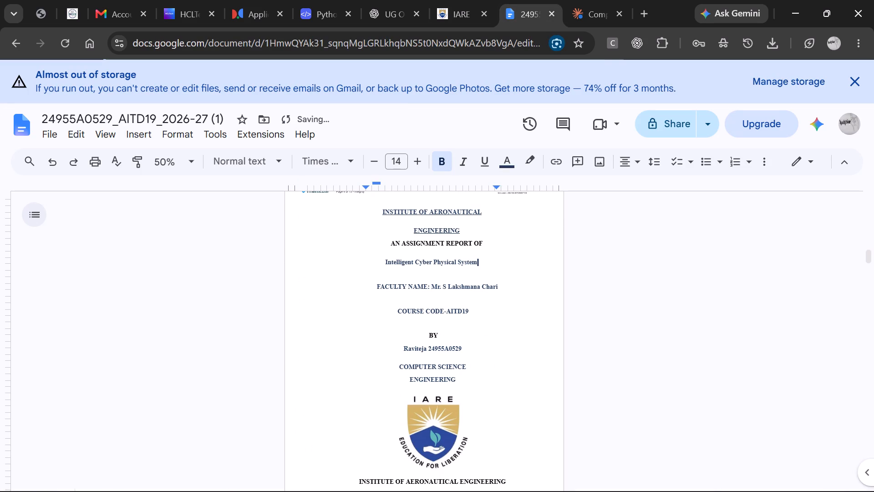
{"action": "key", "text": "BackSpace"}
{"action": "key", "text": "BackSpace"}
{"action": "key", "text": "BackSpace"}
{"action": "key", "text": "BackSpace"}
{"action": "key", "text": "BackSpace"}
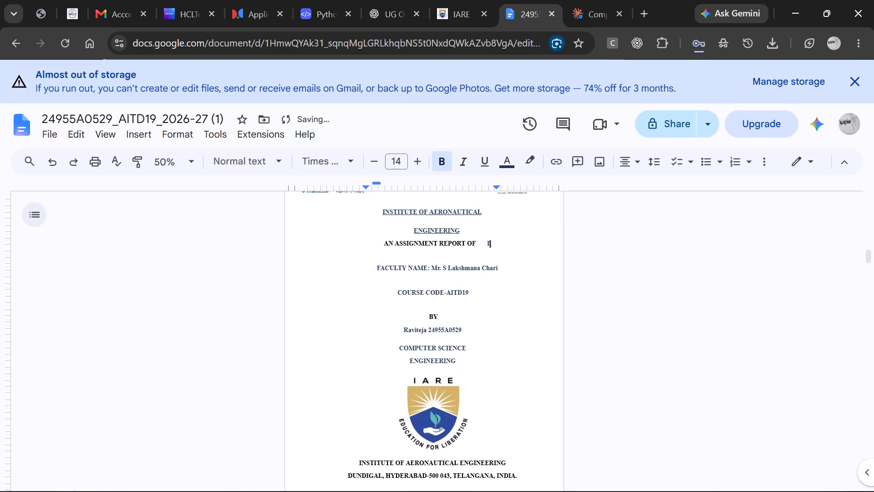
{"action": "key", "text": "BackSpace"}
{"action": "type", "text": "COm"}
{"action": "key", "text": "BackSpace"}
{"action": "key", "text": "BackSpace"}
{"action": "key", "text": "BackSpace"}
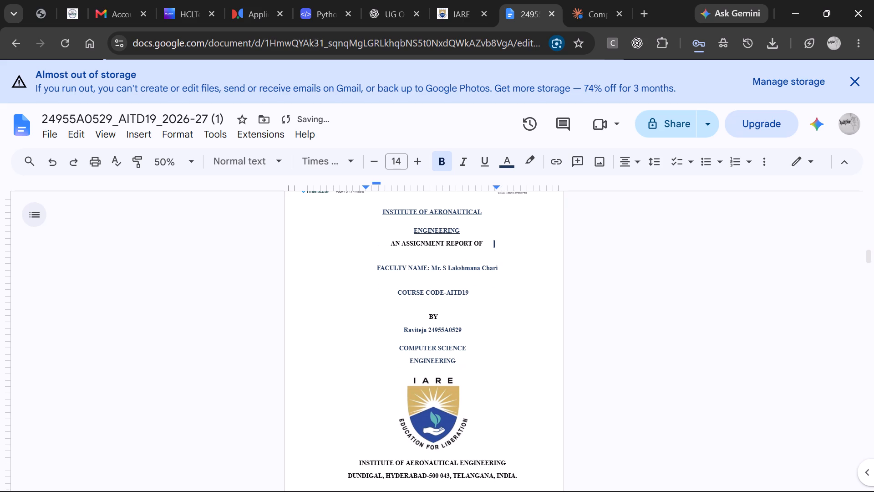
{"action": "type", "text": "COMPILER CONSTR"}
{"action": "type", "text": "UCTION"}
On the college portal, show the 2026-27 timetable for Computer Science and Engineering VII Semester (Section - C) and find the Compiler Construction faculty.
{"action": "left_click", "coordinate": [476, 0]}
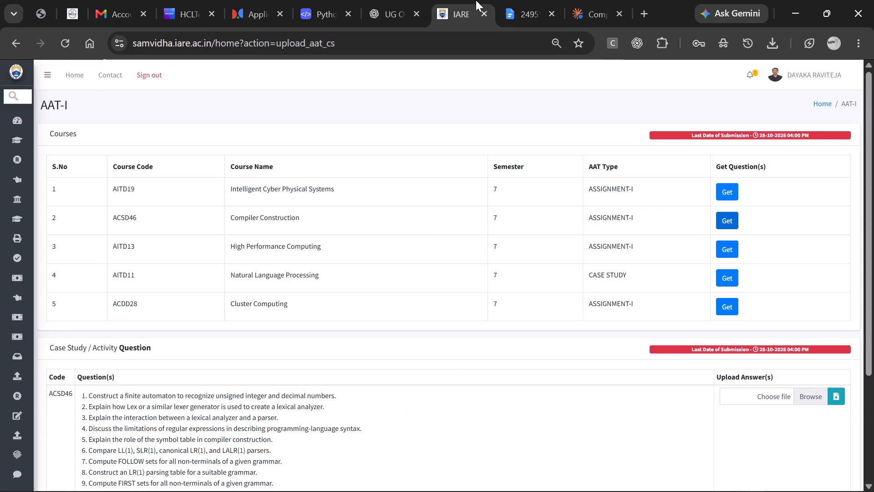
{"action": "left_click", "coordinate": [46, 293]}
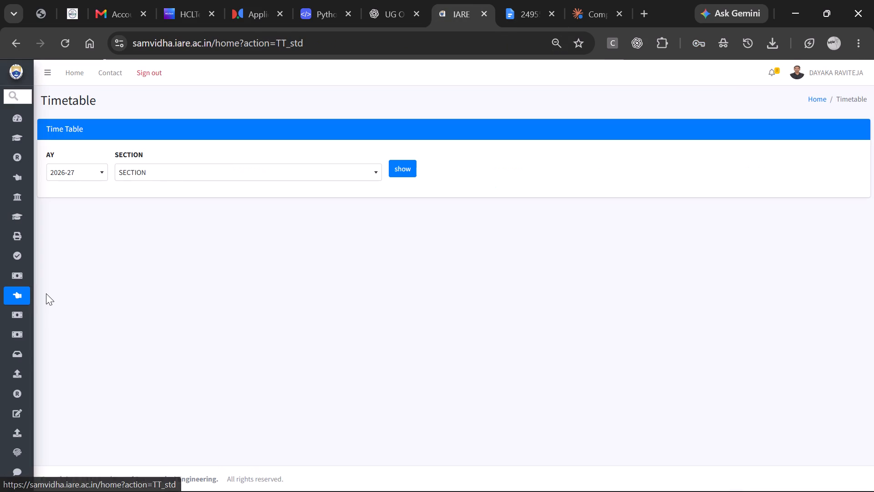
{"action": "left_click", "coordinate": [299, 177]}
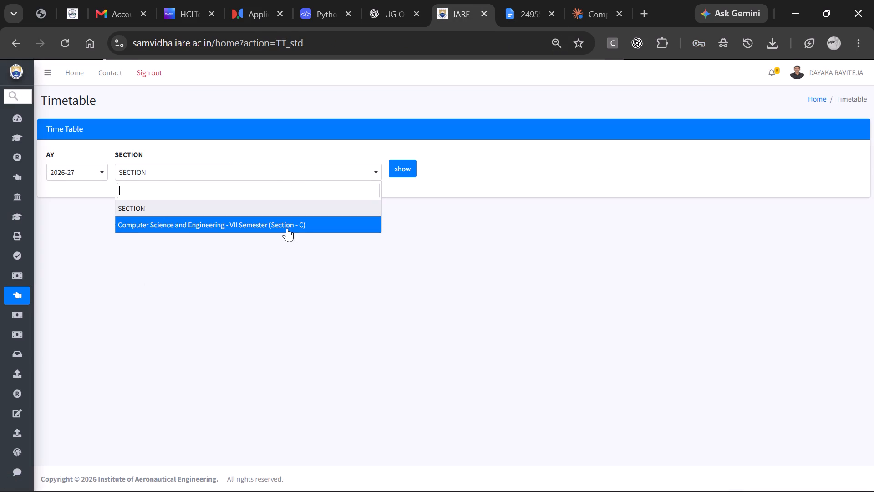
{"action": "left_click", "coordinate": [287, 230]}
{"action": "left_click", "coordinate": [408, 166]}
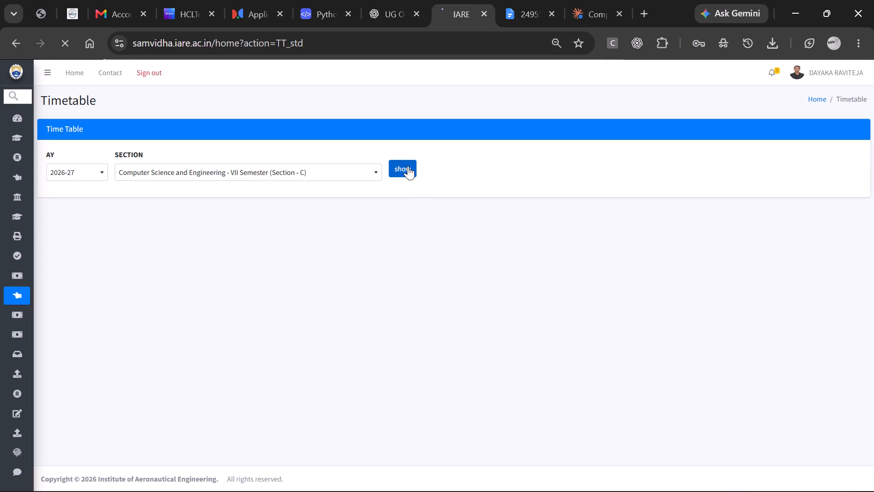
{"action": "scroll", "coordinate": [408, 166], "scroll_direction": "down", "scroll_amount": 5}
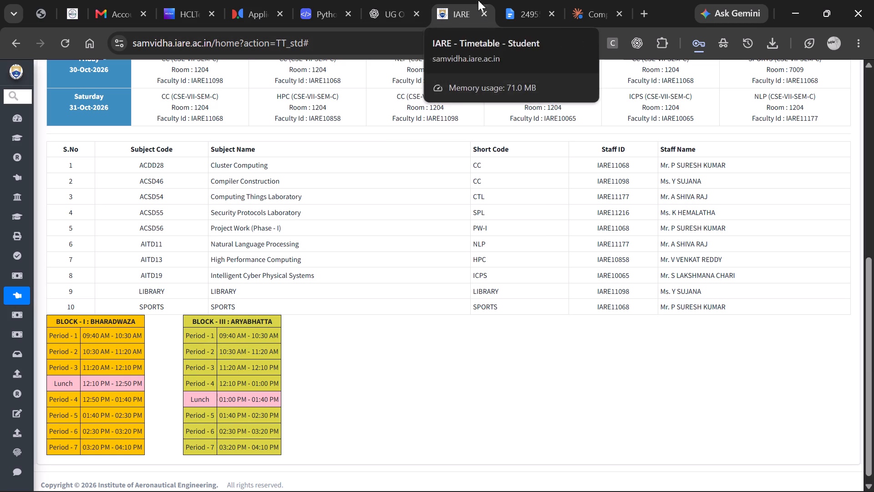
Replace the faculty name on the report's cover page with the Compiler Construction teacher's name from the timetable, including the title MS.
{"action": "left_click", "coordinate": [513, 0]}
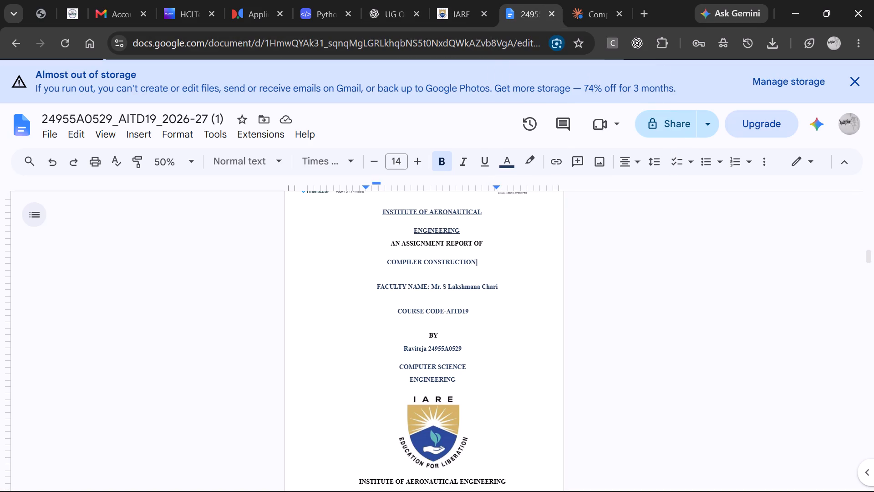
{"action": "left_click", "coordinate": [501, 281]}
{"action": "key", "text": "BackSpace"}
{"action": "key", "text": "BackSpace"}
{"action": "key", "text": "BackSpace"}
{"action": "key", "text": "BackSpace"}
{"action": "key", "text": "BackSpace"}
{"action": "key", "text": "BackSpace"}
{"action": "key", "text": "BackSpace"}
{"action": "key", "text": "BackSpace"}
{"action": "key", "text": "BackSpace"}
{"action": "key", "text": "BackSpace"}
{"action": "key", "text": "BackSpace"}
{"action": "key", "text": "BackSpace"}
{"action": "key", "text": "BackSpace"}
{"action": "key", "text": "BackSpace"}
{"action": "key", "text": "BackSpace"}
{"action": "key", "text": "BackSpace"}
{"action": "key", "text": "BackSpace"}
{"action": "key", "text": "BackSpace"}
{"action": "key", "text": "BackSpace"}
{"action": "key", "text": "BackSpace"}
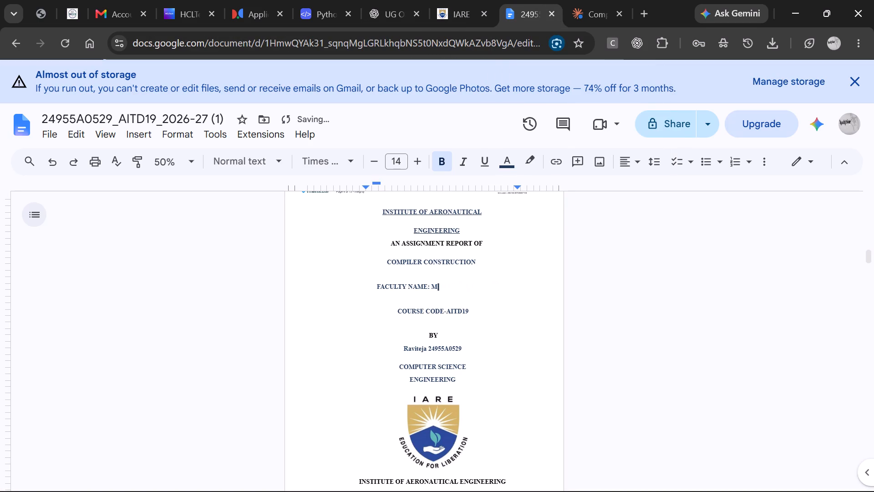
{"action": "key", "text": "BackSpace"}
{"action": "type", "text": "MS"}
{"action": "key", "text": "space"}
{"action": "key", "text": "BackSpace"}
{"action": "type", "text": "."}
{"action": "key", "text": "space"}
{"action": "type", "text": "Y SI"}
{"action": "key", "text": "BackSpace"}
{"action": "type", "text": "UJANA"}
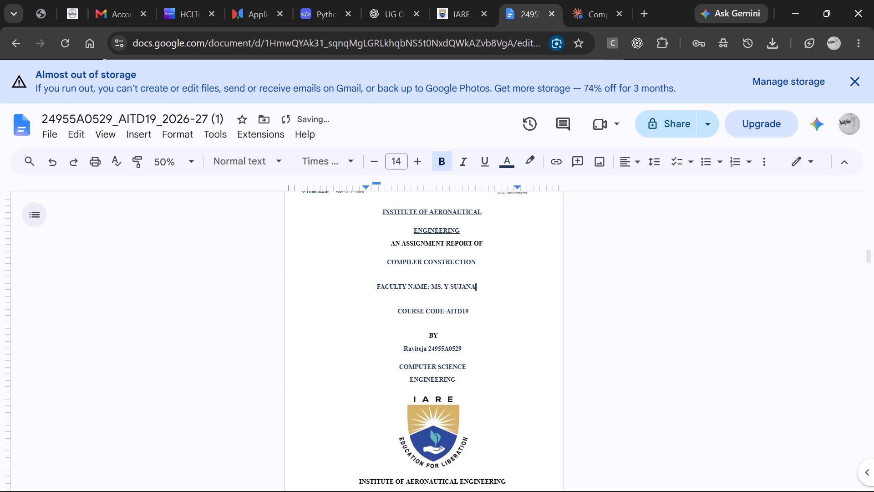
Change the course code on the cover page to ACSD46, checking it against the portal's subject list.
{"action": "left_click", "coordinate": [446, 0]}
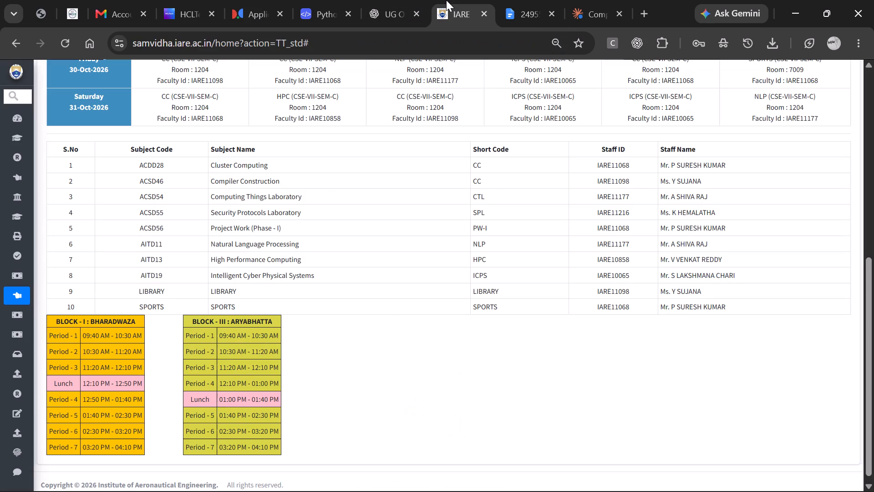
{"action": "left_click", "coordinate": [547, 0]}
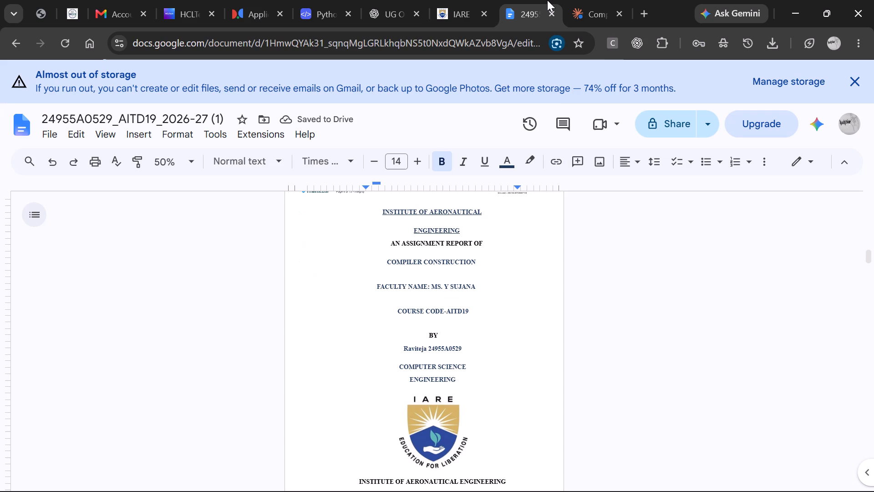
{"action": "left_click", "coordinate": [449, 0]}
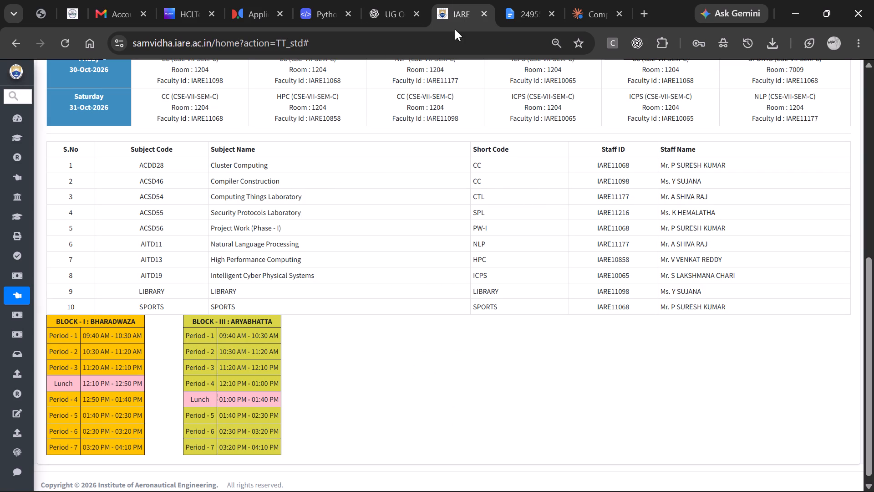
{"action": "left_click", "coordinate": [534, 0]}
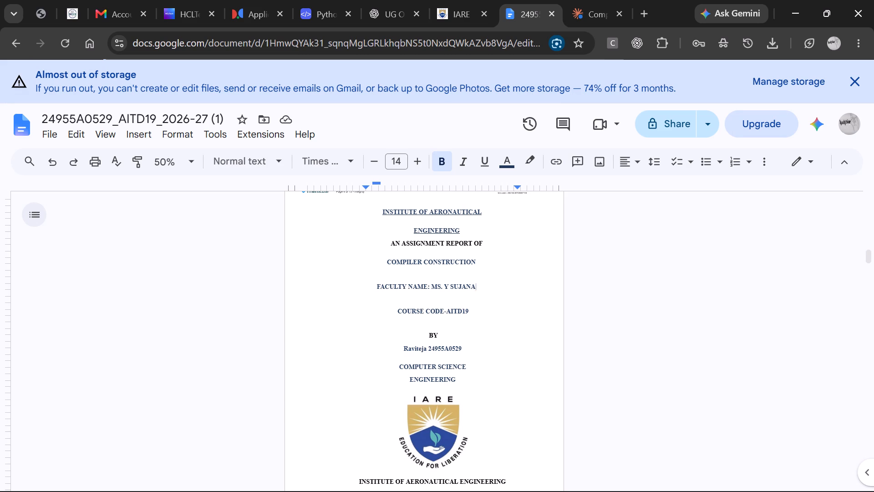
{"action": "left_click", "coordinate": [470, 314]}
{"action": "key", "text": "BackSpace"}
{"action": "key", "text": "BackSpace"}
{"action": "key", "text": "BackSpace"}
{"action": "key", "text": "BackSpace"}
{"action": "key", "text": "BackSpace"}
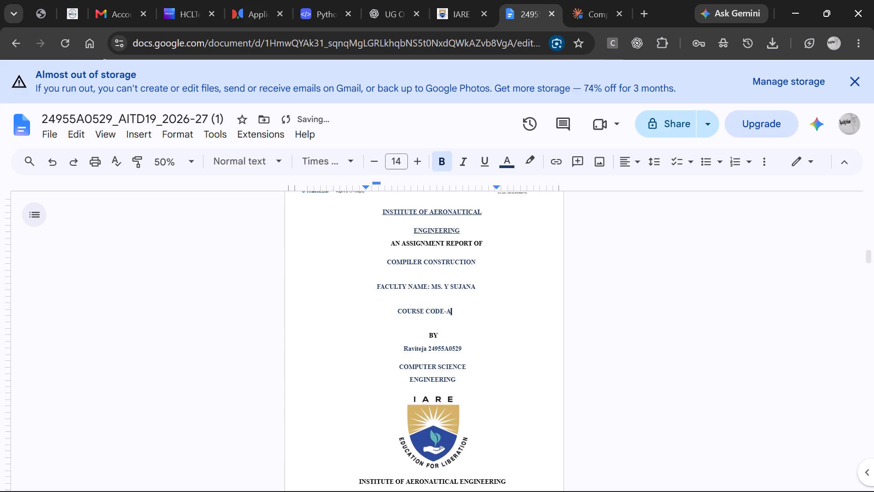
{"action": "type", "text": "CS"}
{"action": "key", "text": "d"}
{"action": "left_click", "coordinate": [475, 0]}
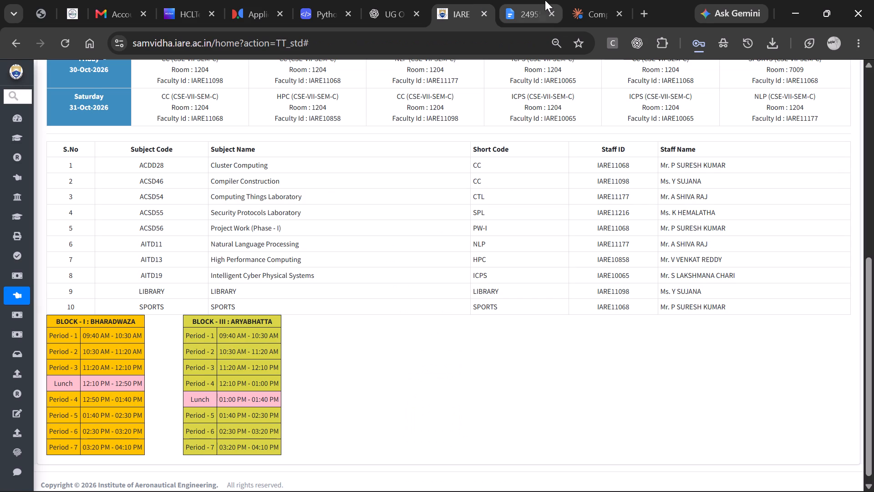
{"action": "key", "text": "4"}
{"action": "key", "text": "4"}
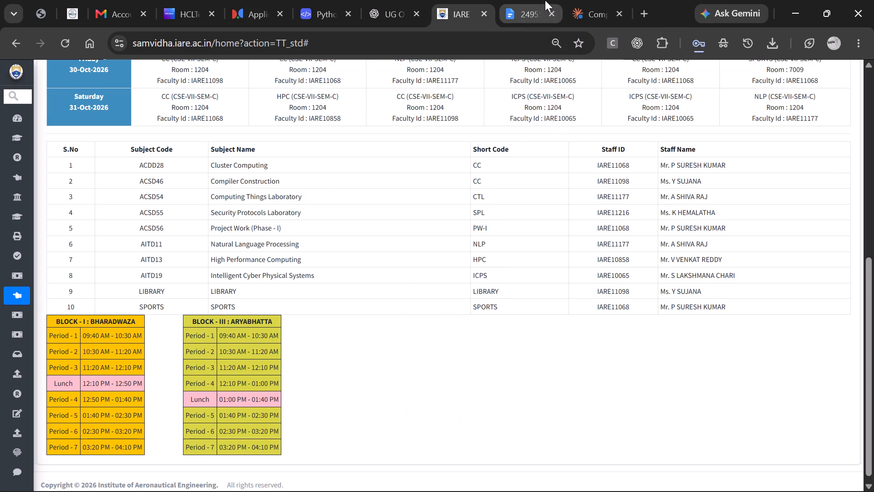
{"action": "left_click", "coordinate": [545, 0]}
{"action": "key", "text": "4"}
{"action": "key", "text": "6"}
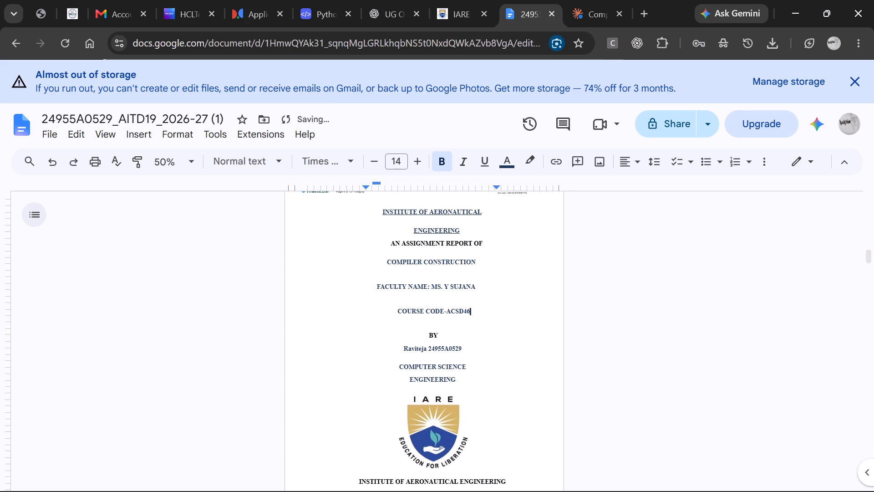
Replace the course abbreviation ICPS with CC in the PDF file name heading on the document's first page.
{"action": "scroll", "coordinate": [523, 251], "scroll_direction": "down", "scroll_amount": 2}
{"action": "scroll", "coordinate": [523, 251], "scroll_direction": "up", "scroll_amount": 1}
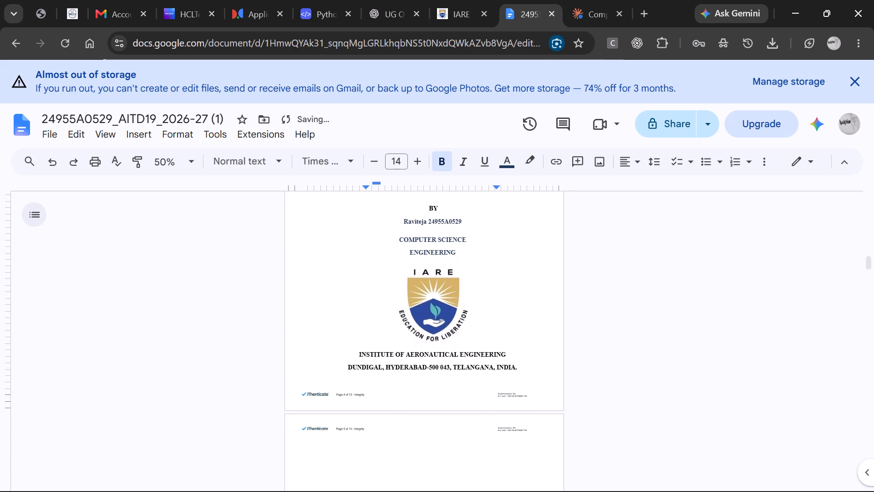
{"action": "scroll", "coordinate": [523, 251], "scroll_direction": "up", "scroll_amount": 5}
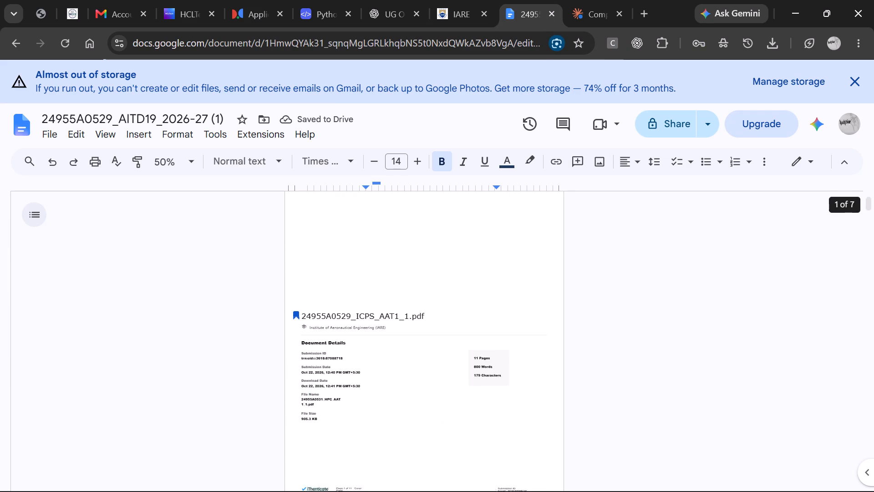
{"action": "left_click", "coordinate": [376, 323]}
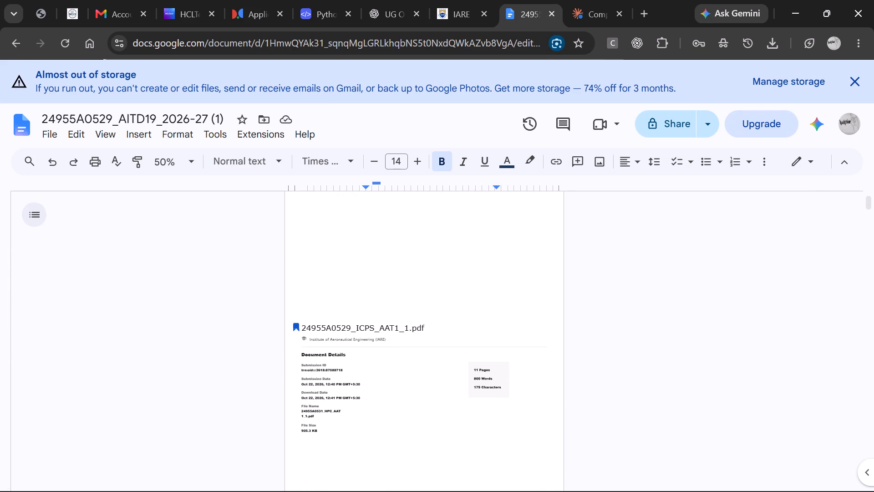
{"action": "key", "text": "BackSpace"}
{"action": "key", "text": "BackSpace"}
{"action": "key", "text": "BackSpace"}
{"action": "key", "text": "BackSpace"}
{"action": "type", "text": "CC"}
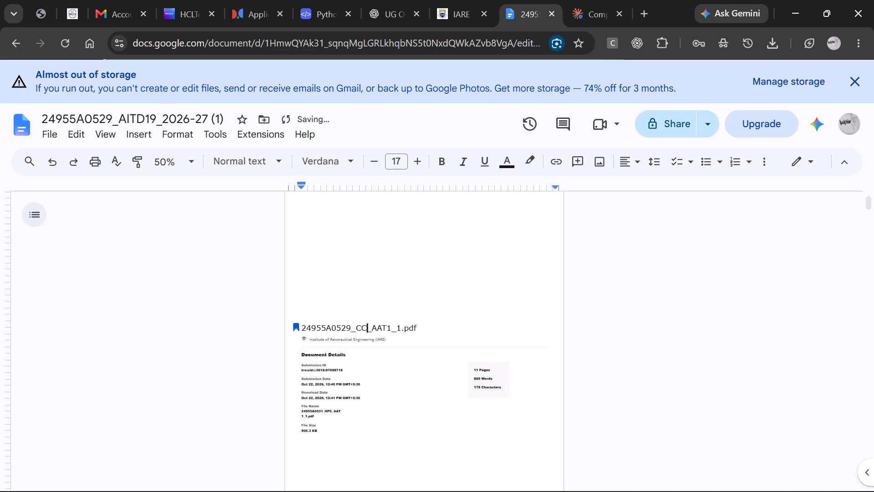
{"action": "scroll", "coordinate": [376, 323], "scroll_direction": "down", "scroll_amount": 3}
{"action": "scroll", "coordinate": [376, 323], "scroll_direction": "up", "scroll_amount": 1}
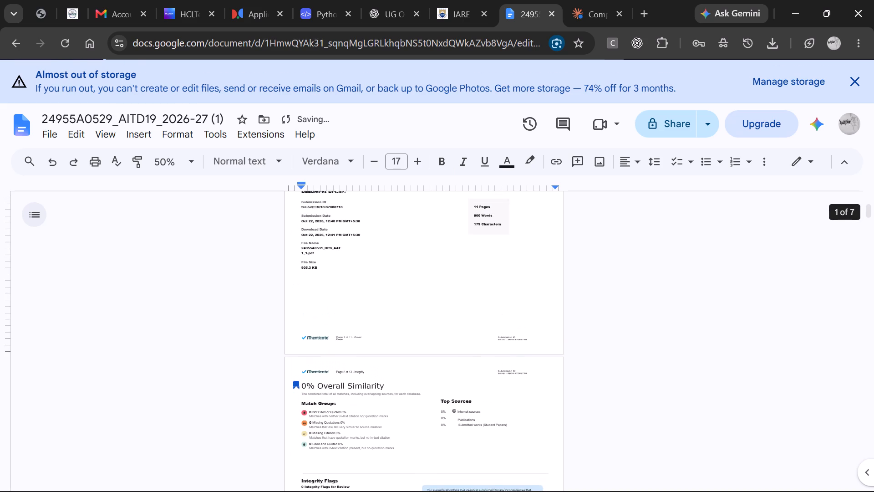
{"action": "scroll", "coordinate": [376, 323], "scroll_direction": "down", "scroll_amount": 4}
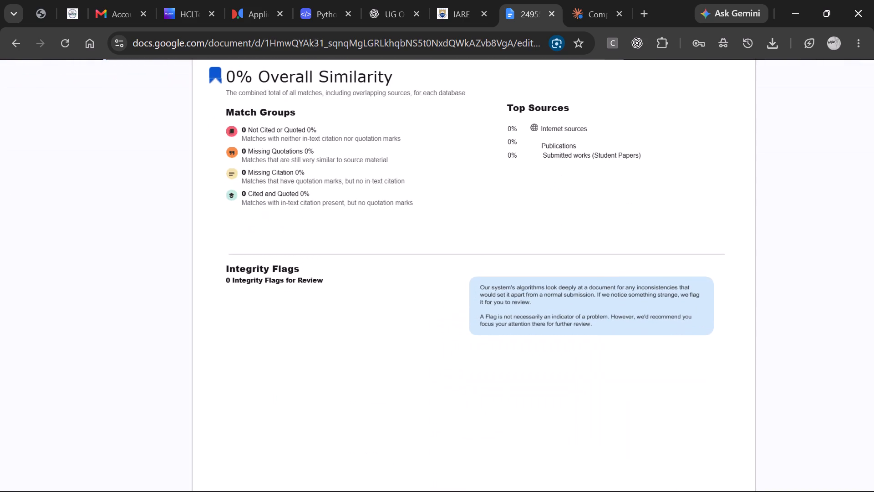
{"action": "scroll", "coordinate": [376, 323], "scroll_direction": "down", "scroll_amount": 5}
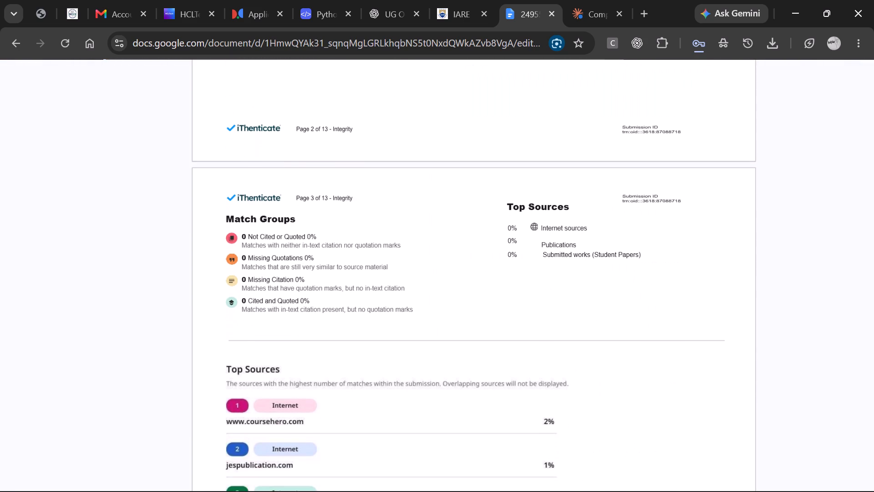
{"action": "scroll", "coordinate": [376, 323], "scroll_direction": "down", "scroll_amount": 2}
{"action": "scroll", "coordinate": [376, 323], "scroll_direction": "up", "scroll_amount": 1}
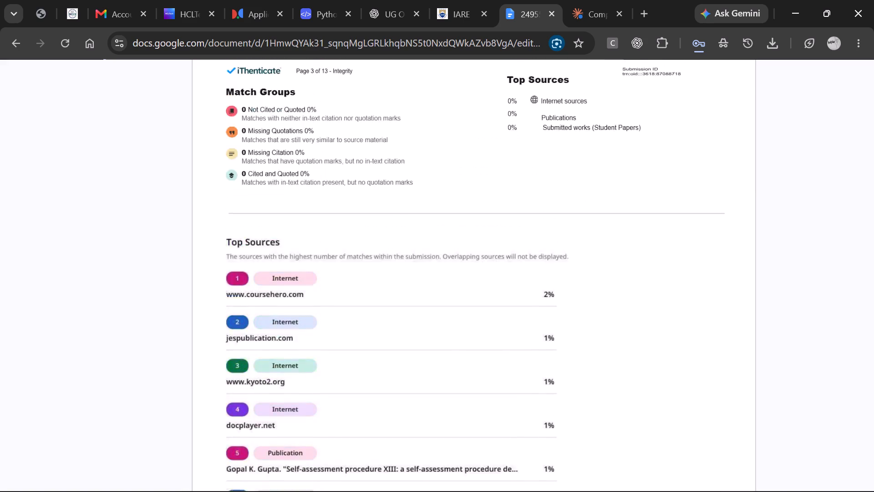
{"action": "scroll", "coordinate": [376, 323], "scroll_direction": "up", "scroll_amount": 1}
{"action": "scroll", "coordinate": [376, 323], "scroll_direction": "down", "scroll_amount": 3}
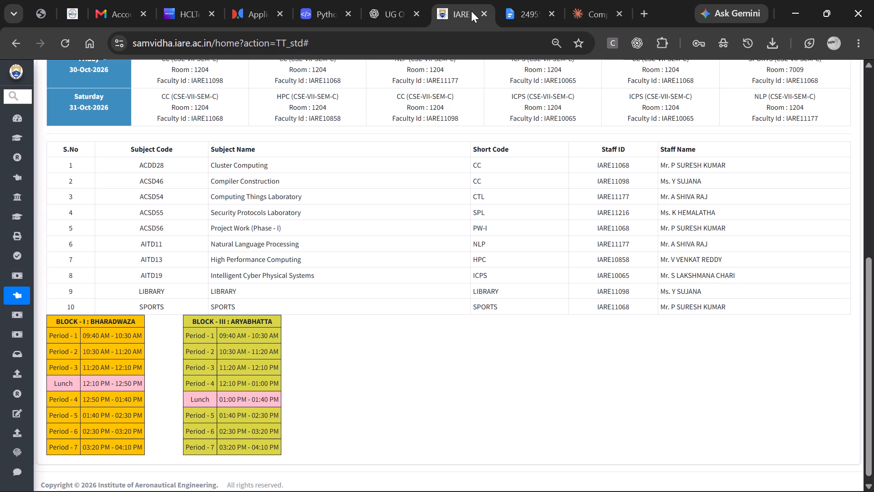
{"action": "left_click", "coordinate": [517, 10]}
{"action": "key", "text": "ctrl+v"}
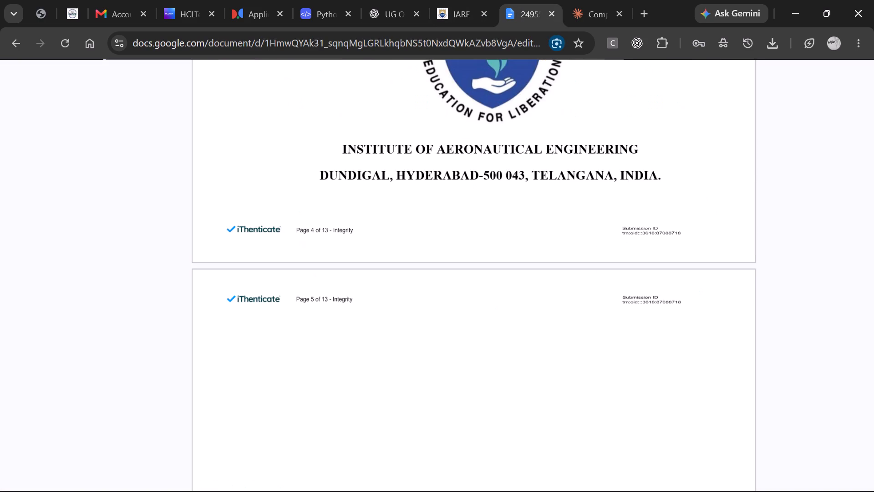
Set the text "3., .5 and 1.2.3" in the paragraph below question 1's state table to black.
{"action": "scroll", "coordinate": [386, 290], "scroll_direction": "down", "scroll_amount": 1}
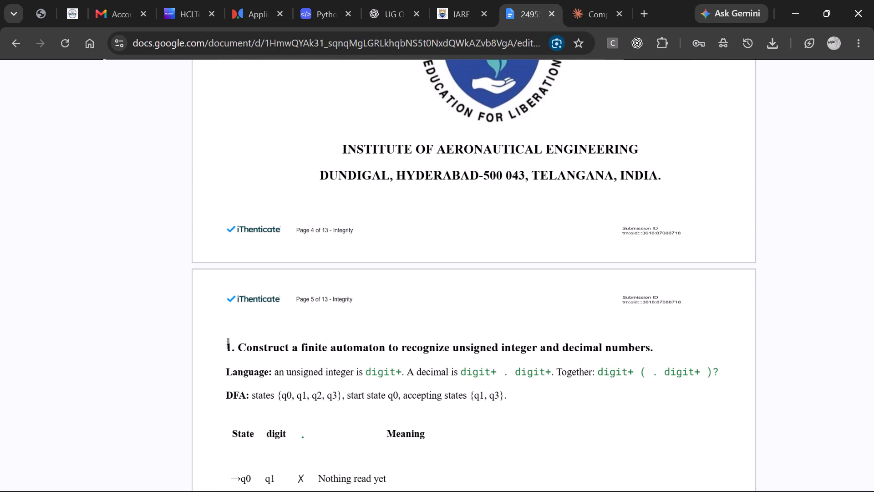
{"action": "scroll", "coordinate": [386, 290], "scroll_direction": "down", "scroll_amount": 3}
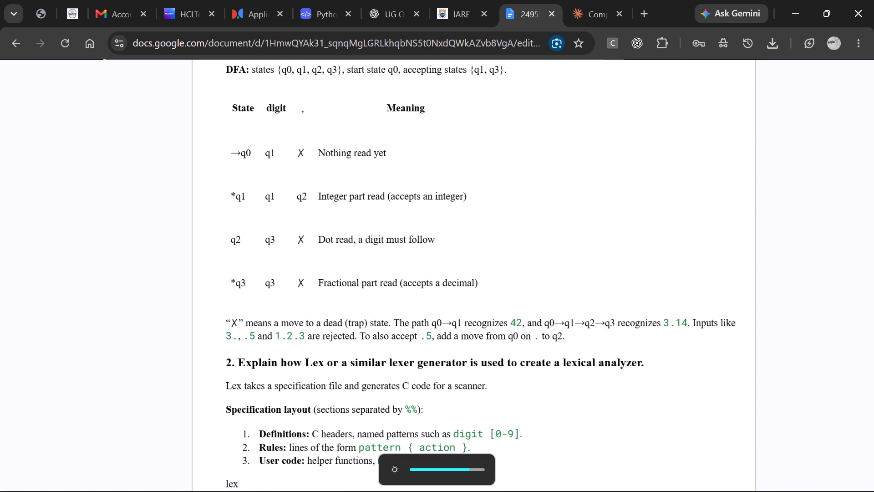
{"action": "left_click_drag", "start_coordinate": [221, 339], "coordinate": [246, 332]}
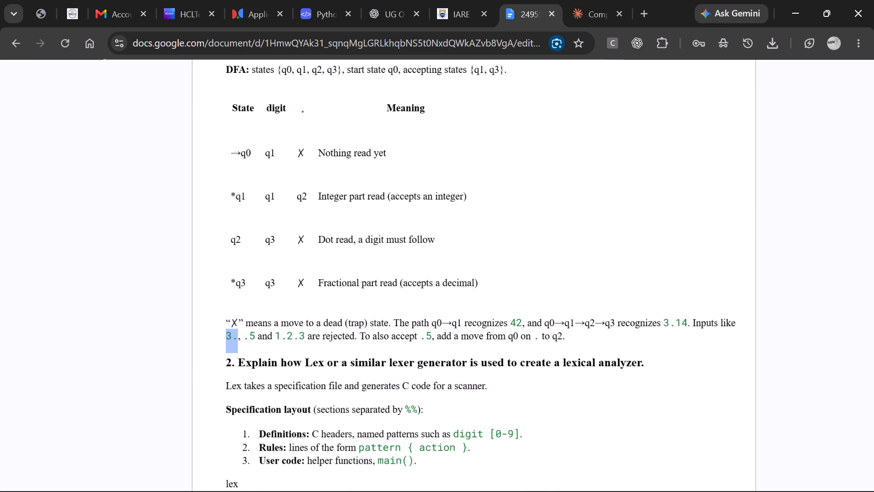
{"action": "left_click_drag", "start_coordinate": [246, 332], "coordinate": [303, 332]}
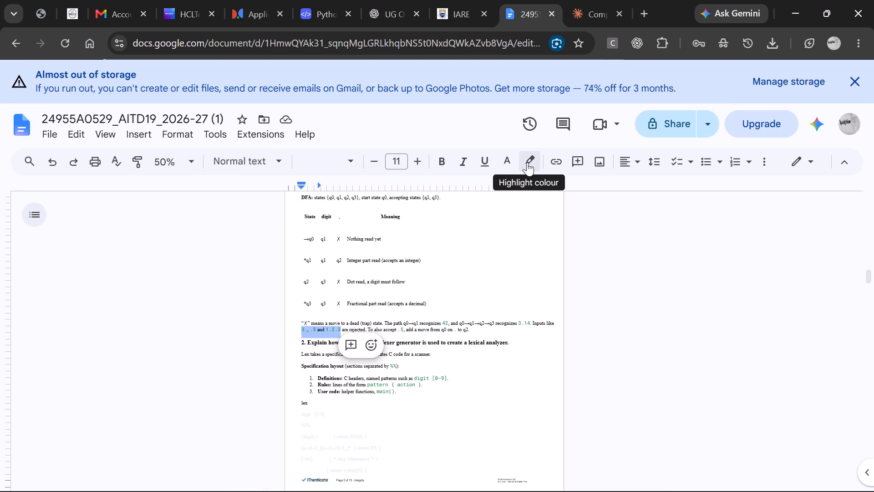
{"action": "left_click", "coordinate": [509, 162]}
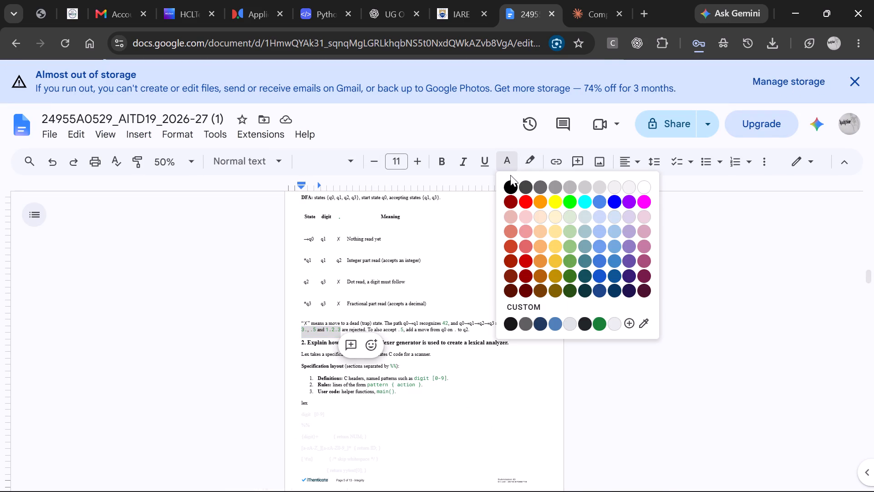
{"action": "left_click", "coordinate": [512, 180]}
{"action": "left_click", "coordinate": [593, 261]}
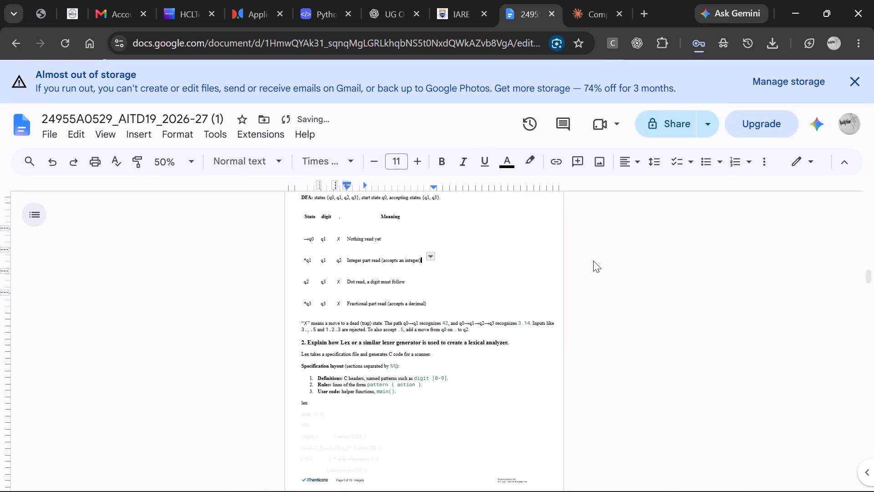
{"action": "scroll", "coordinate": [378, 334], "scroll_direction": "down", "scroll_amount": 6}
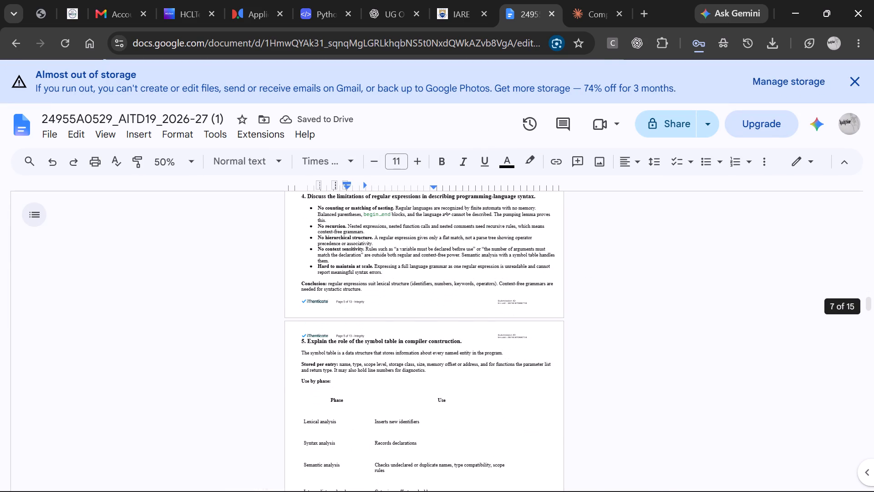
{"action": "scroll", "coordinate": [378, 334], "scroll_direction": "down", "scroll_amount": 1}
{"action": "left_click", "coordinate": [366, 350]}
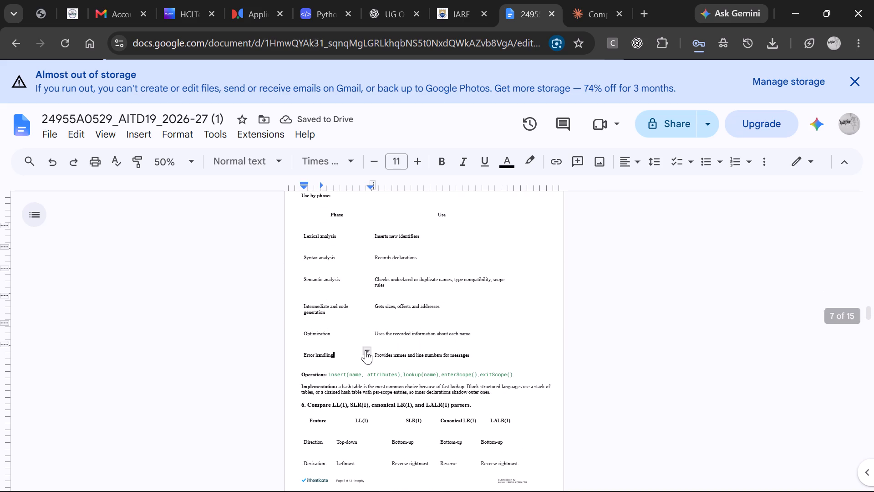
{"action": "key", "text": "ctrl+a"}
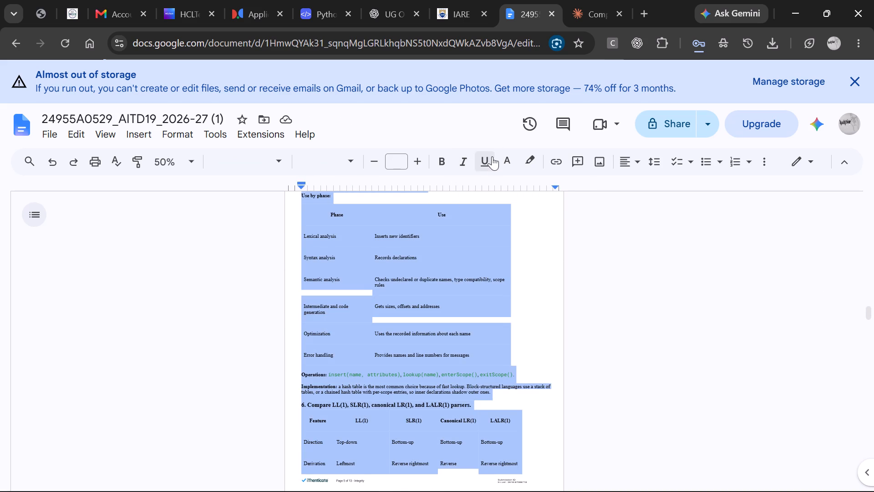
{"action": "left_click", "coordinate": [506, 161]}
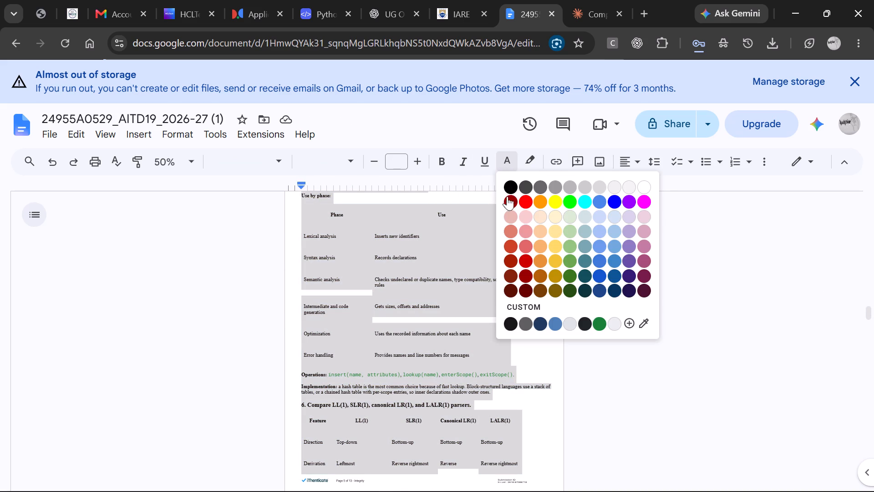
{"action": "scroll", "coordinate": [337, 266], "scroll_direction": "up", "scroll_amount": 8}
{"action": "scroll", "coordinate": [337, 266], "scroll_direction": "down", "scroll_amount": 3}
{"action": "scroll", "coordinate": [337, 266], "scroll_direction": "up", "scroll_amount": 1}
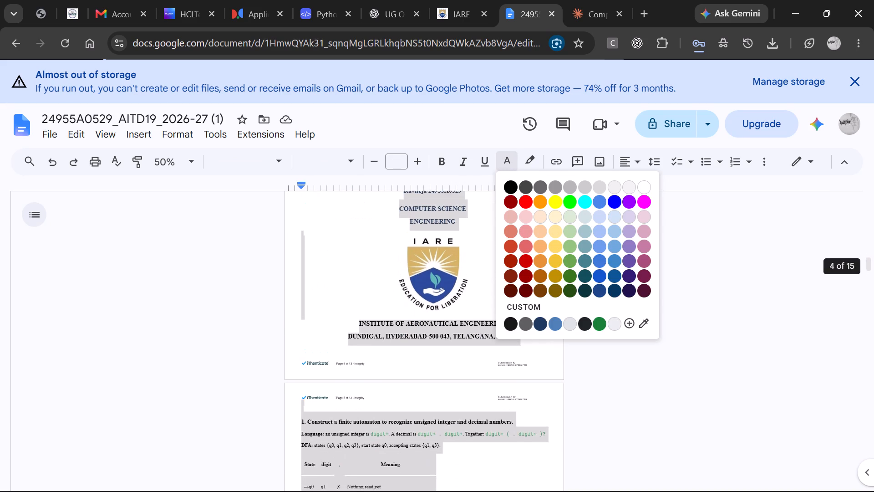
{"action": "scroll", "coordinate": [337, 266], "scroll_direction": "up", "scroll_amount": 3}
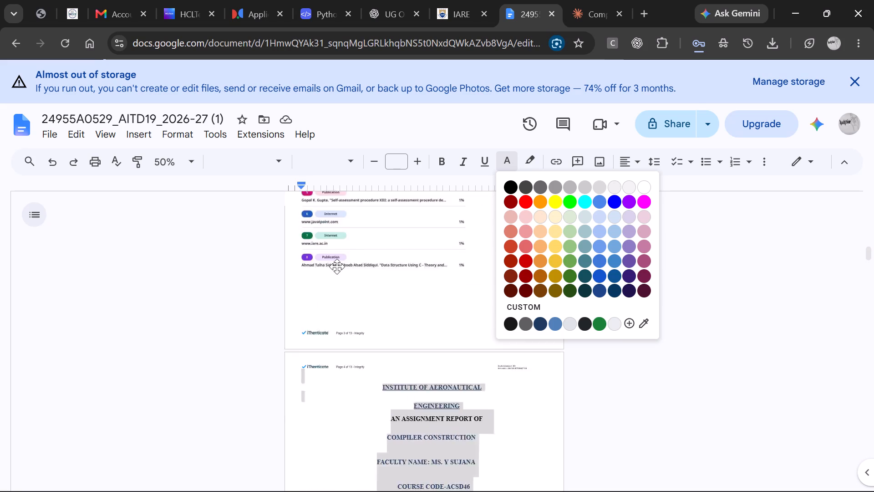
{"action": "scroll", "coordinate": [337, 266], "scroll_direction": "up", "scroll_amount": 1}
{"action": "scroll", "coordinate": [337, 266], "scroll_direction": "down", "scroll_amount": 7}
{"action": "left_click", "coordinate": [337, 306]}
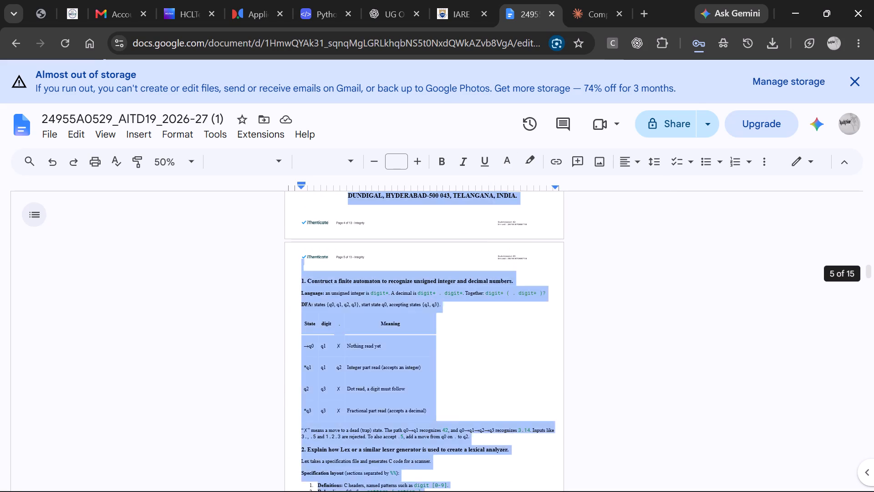
Set all answer text on page 5 to black, from the question 1 heading through the Lex code sample.
{"action": "left_click_drag", "start_coordinate": [297, 275], "coordinate": [362, 491]}
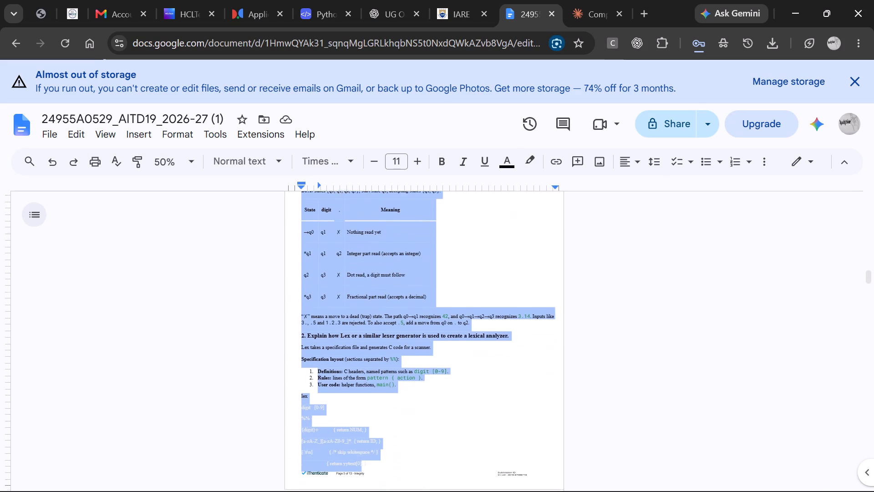
{"action": "left_click_drag", "start_coordinate": [362, 491], "coordinate": [408, 491]}
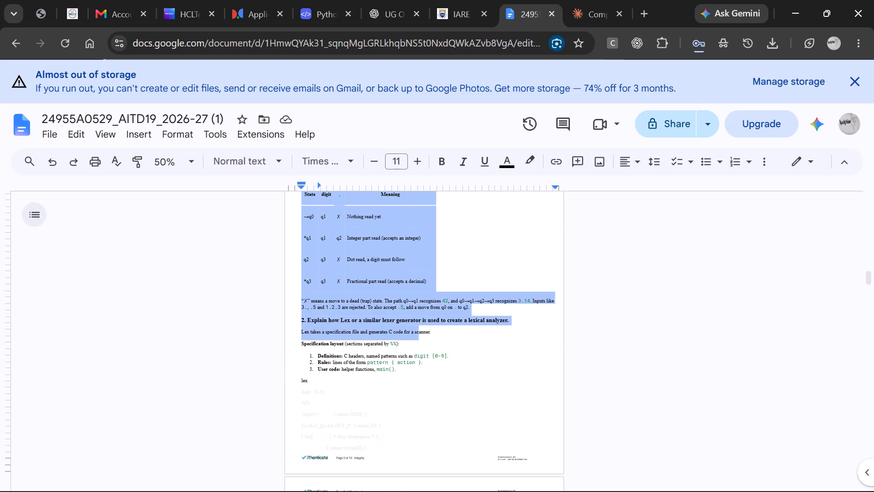
{"action": "left_click_drag", "start_coordinate": [408, 491], "coordinate": [376, 447]}
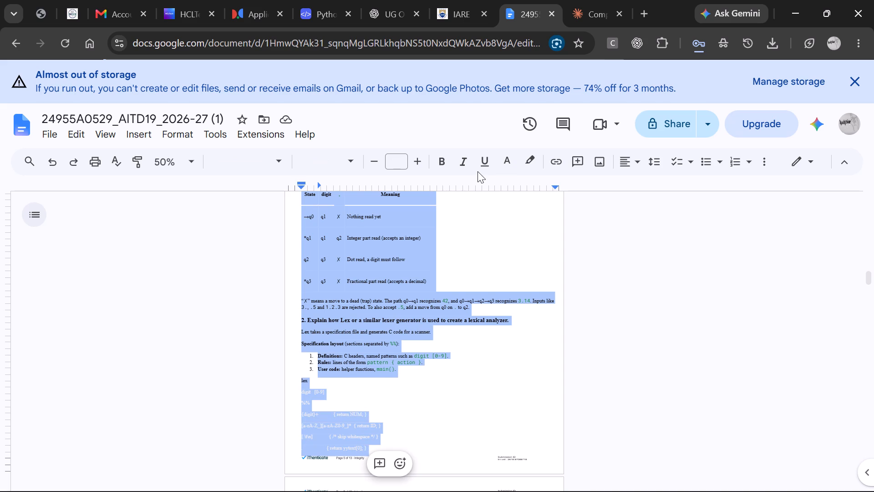
{"action": "left_click", "coordinate": [508, 155]}
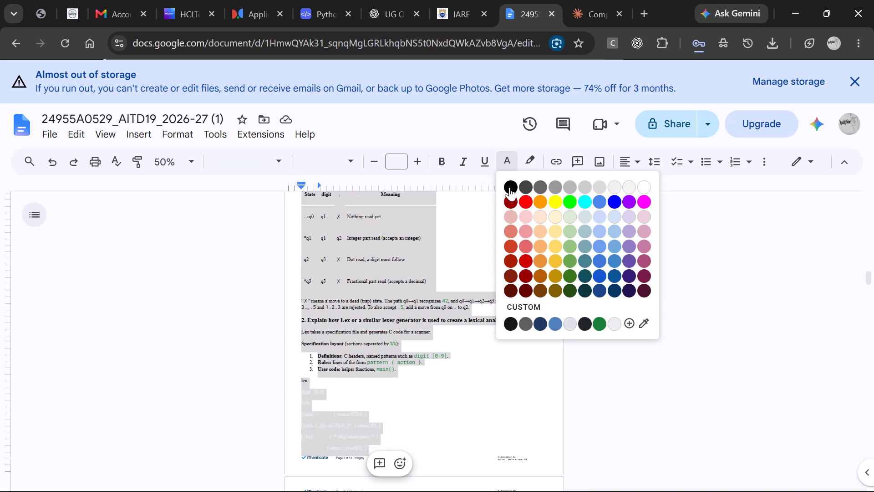
{"action": "left_click", "coordinate": [509, 187]}
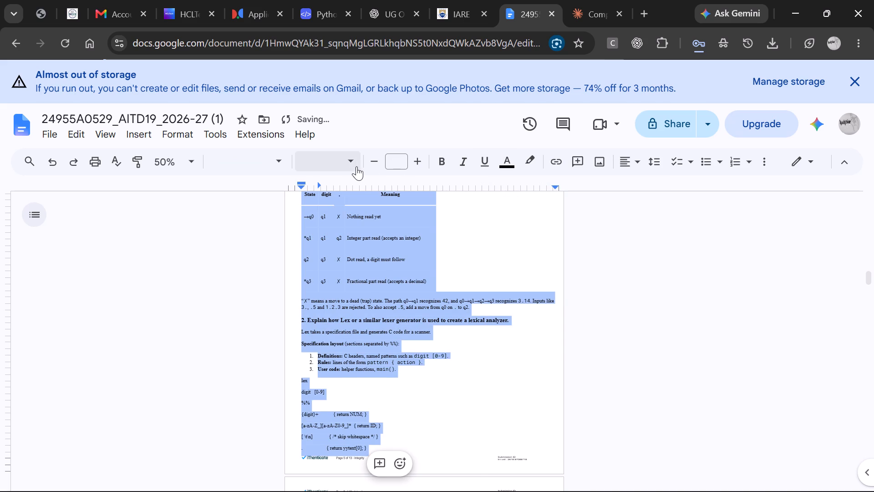
Set the selected answer text on page 5, through the Lex code sample, to Times New Roman.
{"action": "left_click", "coordinate": [353, 166]}
{"action": "left_click", "coordinate": [360, 240]}
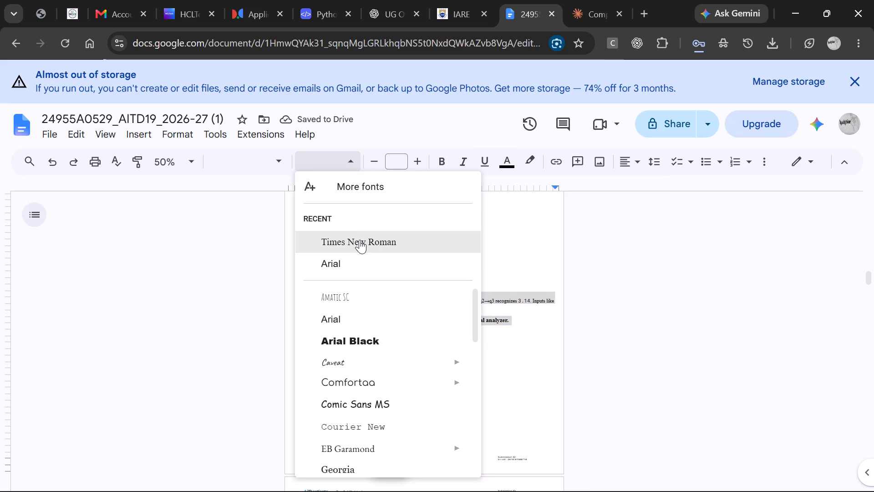
Set the text from the "Workflow:" heading through the end of question 3's answer to Times New Roman and black.
{"action": "scroll", "coordinate": [360, 240], "scroll_direction": "up", "scroll_amount": 2}
{"action": "scroll", "coordinate": [360, 240], "scroll_direction": "down", "scroll_amount": 2}
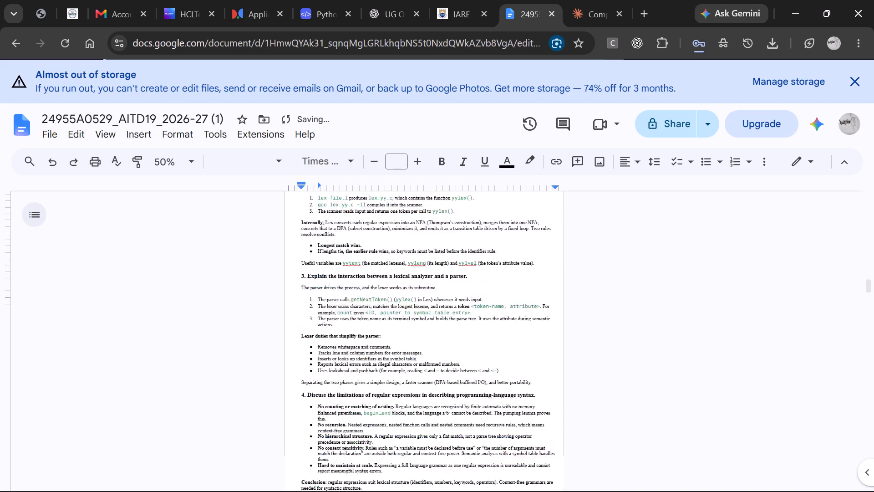
{"action": "scroll", "coordinate": [360, 240], "scroll_direction": "down", "scroll_amount": 1}
{"action": "scroll", "coordinate": [360, 240], "scroll_direction": "up", "scroll_amount": 3}
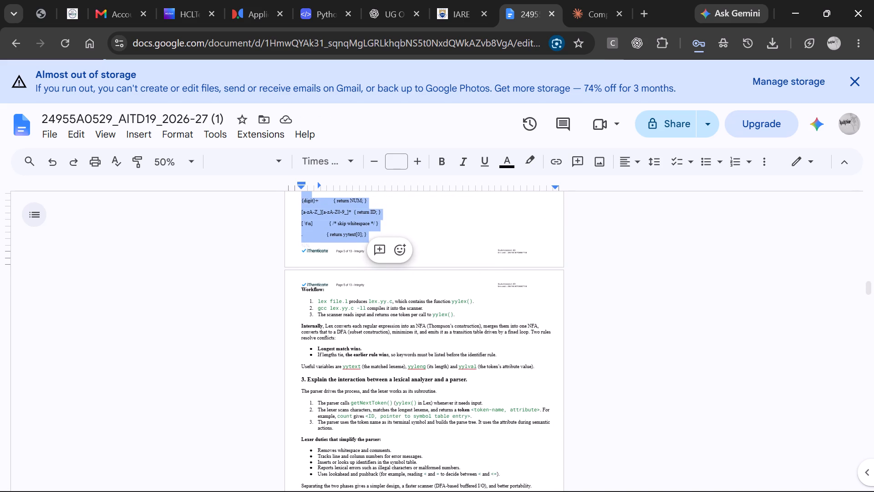
{"action": "left_click_drag", "start_coordinate": [300, 290], "coordinate": [453, 491]}
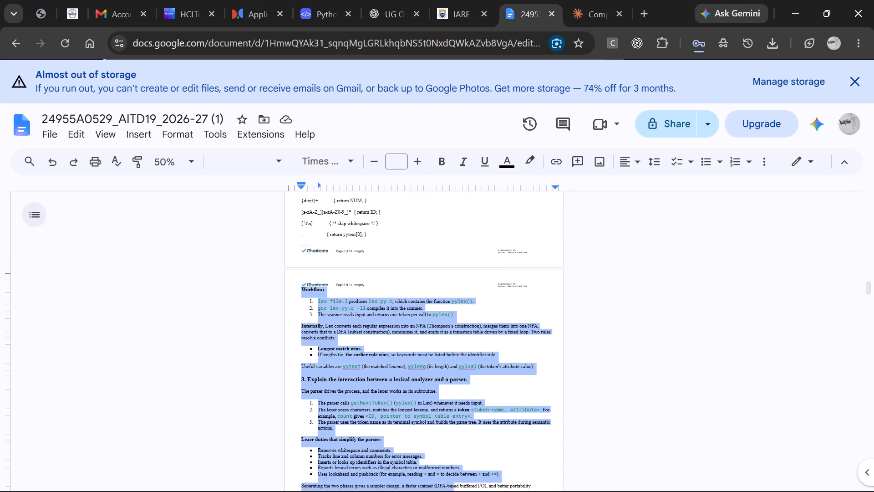
{"action": "left_click_drag", "start_coordinate": [453, 491], "coordinate": [544, 491]}
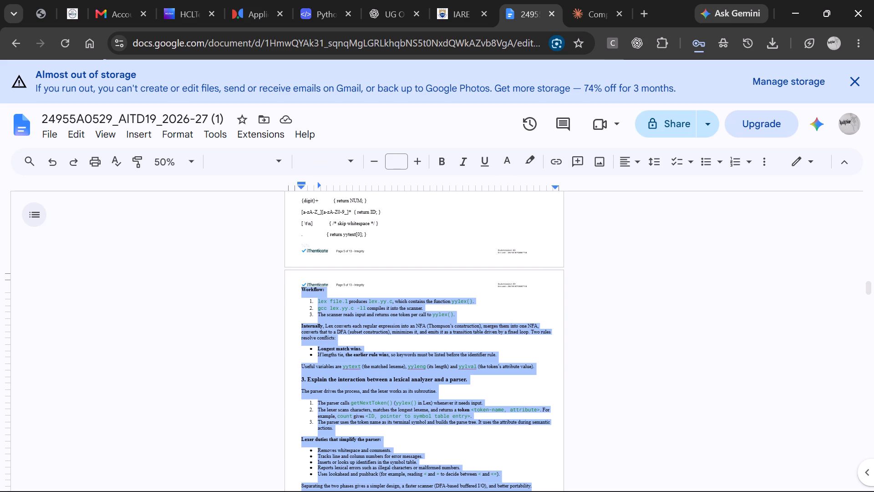
{"action": "scroll", "coordinate": [514, 357], "scroll_direction": "down", "scroll_amount": 2}
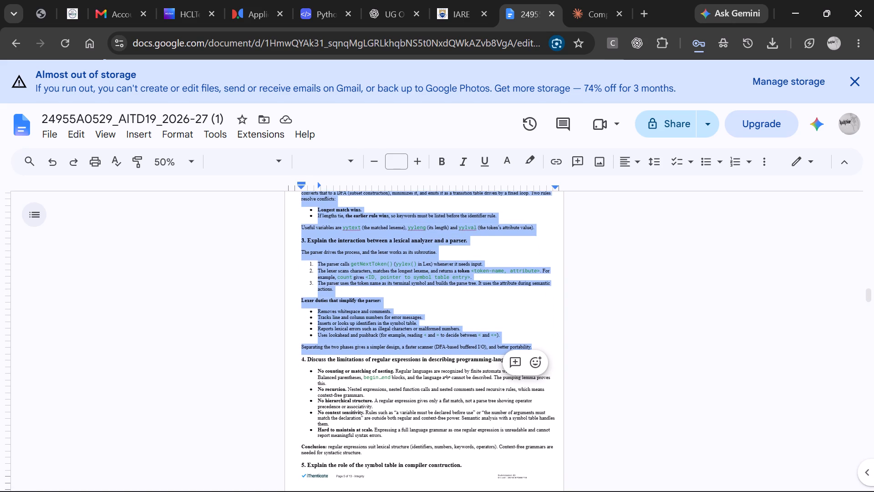
{"action": "left_click", "coordinate": [339, 170]}
{"action": "left_click", "coordinate": [346, 248]}
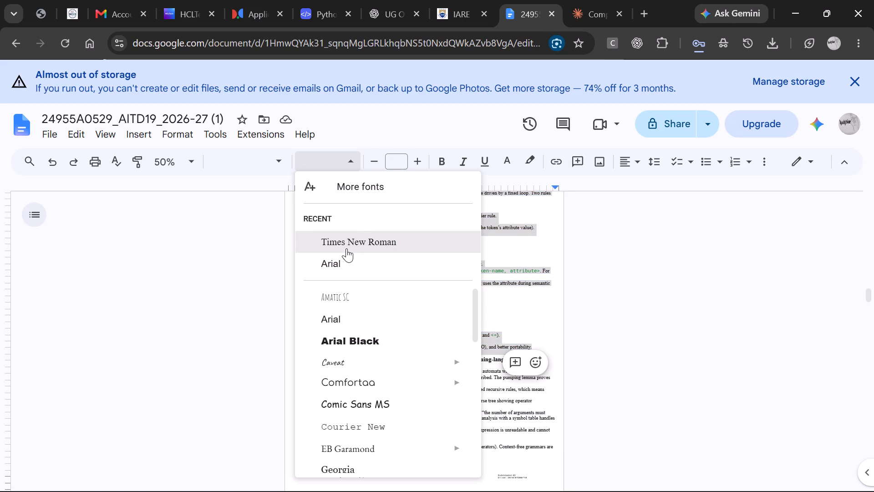
{"action": "left_click", "coordinate": [502, 159]}
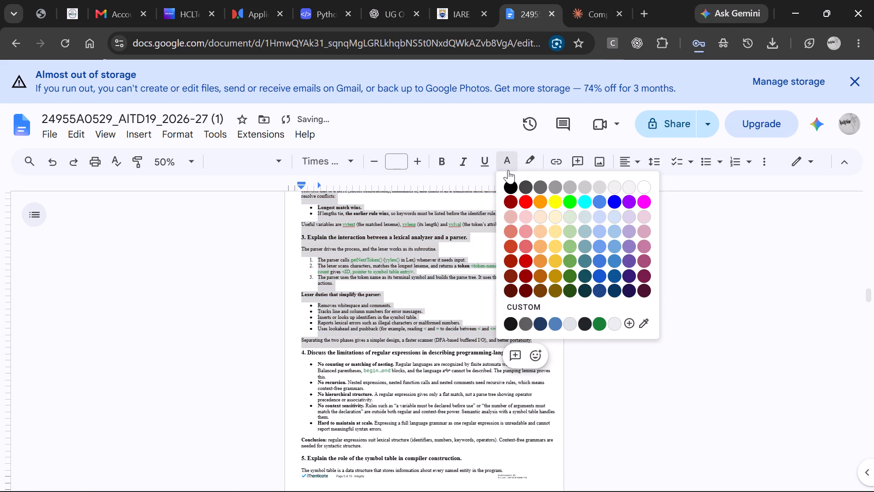
{"action": "left_click", "coordinate": [513, 186]}
Set questions 4 and 5 with their answers, including the symbol table phase table, to Times New Roman and black.
{"action": "scroll", "coordinate": [327, 334], "scroll_direction": "down", "scroll_amount": 2}
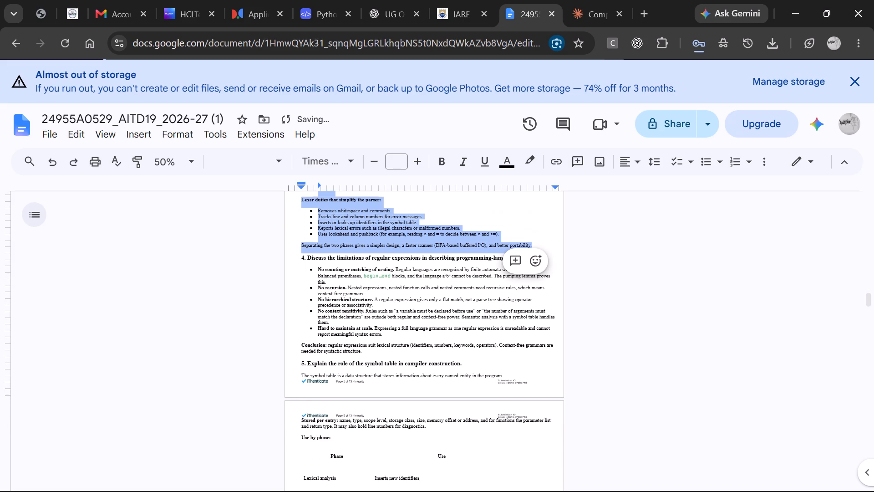
{"action": "left_click_drag", "start_coordinate": [299, 256], "coordinate": [401, 491]}
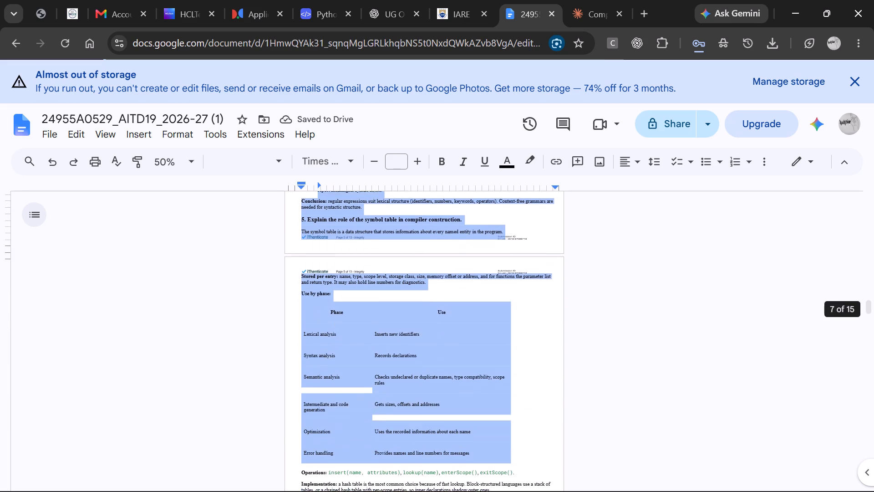
{"action": "left_click_drag", "start_coordinate": [401, 491], "coordinate": [490, 487]}
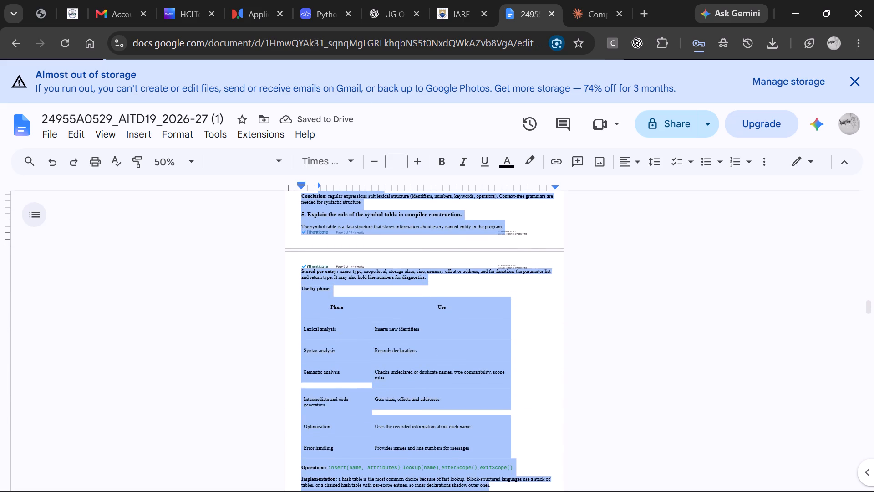
{"action": "left_click_drag", "start_coordinate": [490, 487], "coordinate": [493, 485]}
{"action": "left_click", "coordinate": [343, 169]}
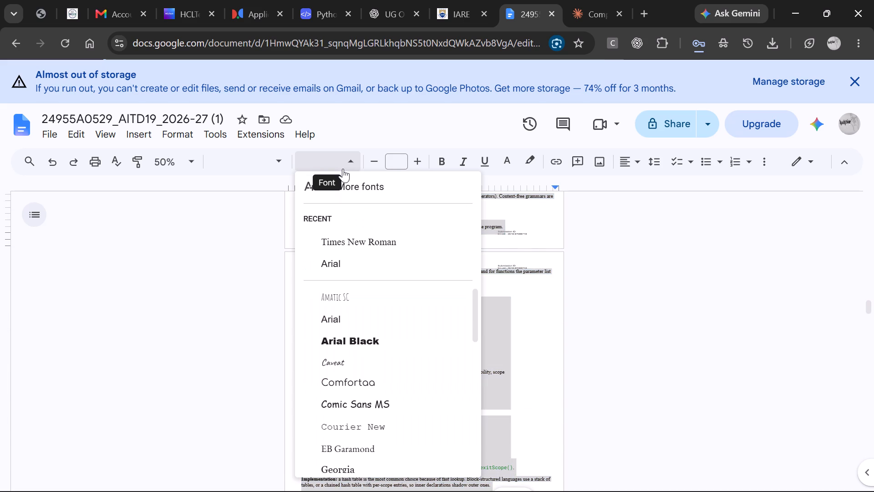
{"action": "left_click", "coordinate": [346, 233]}
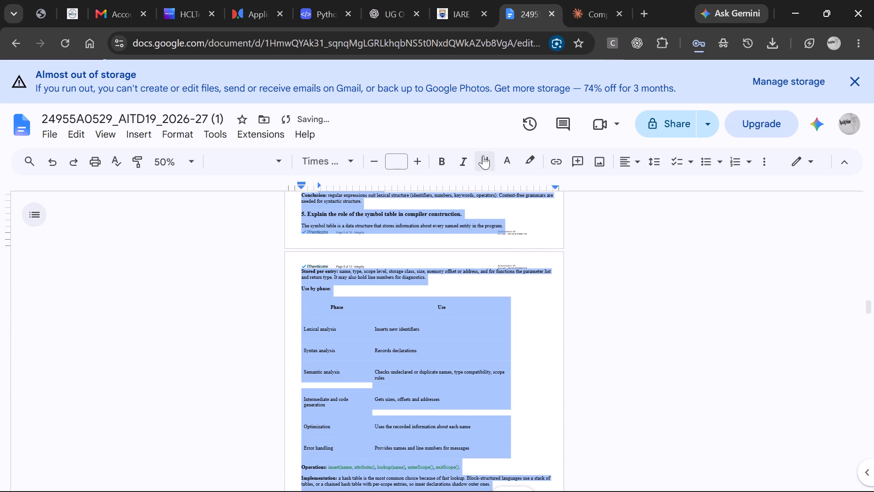
{"action": "left_click", "coordinate": [507, 160]}
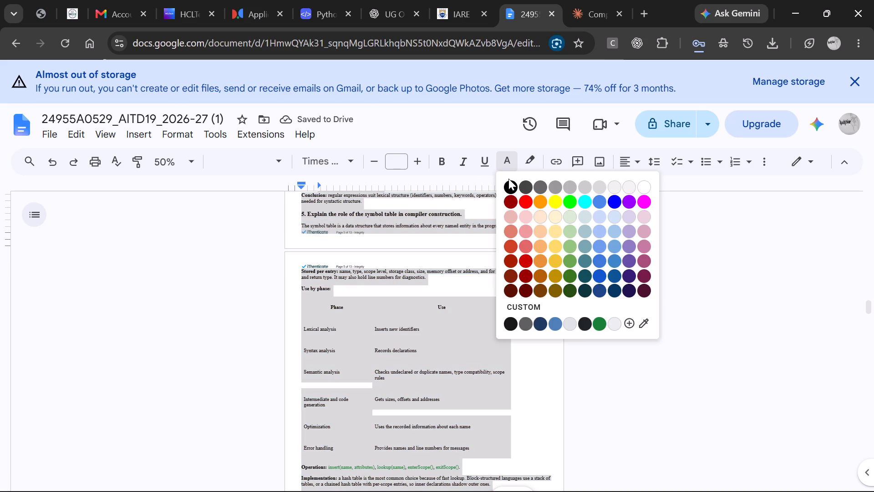
{"action": "left_click", "coordinate": [509, 182]}
Set the text from question 6's heading through question 7's grammar lines at the bottom of page 8 to black.
{"action": "scroll", "coordinate": [425, 315], "scroll_direction": "down", "scroll_amount": 2}
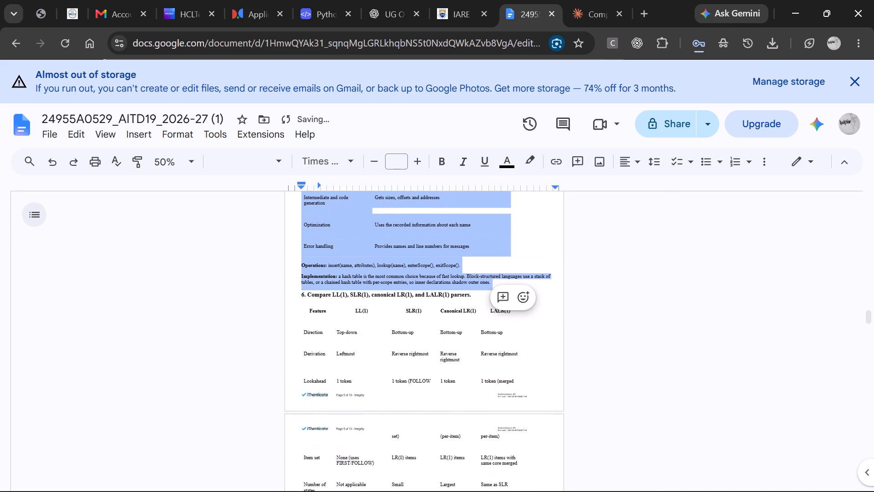
{"action": "scroll", "coordinate": [425, 315], "scroll_direction": "down", "scroll_amount": 3}
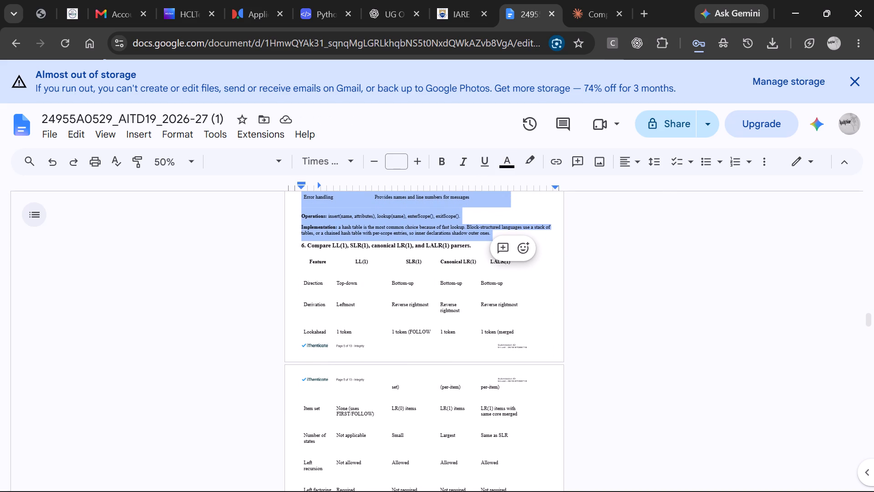
{"action": "left_click_drag", "start_coordinate": [303, 246], "coordinate": [393, 491]}
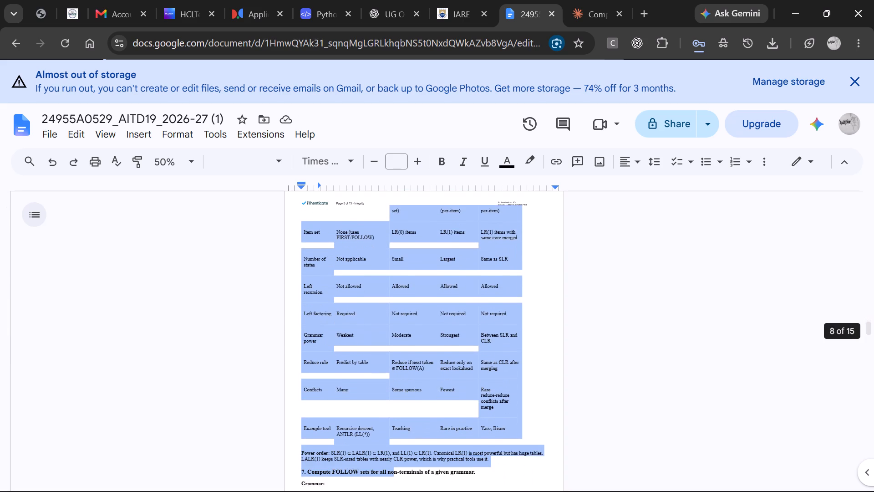
{"action": "left_click_drag", "start_coordinate": [393, 491], "coordinate": [429, 491]}
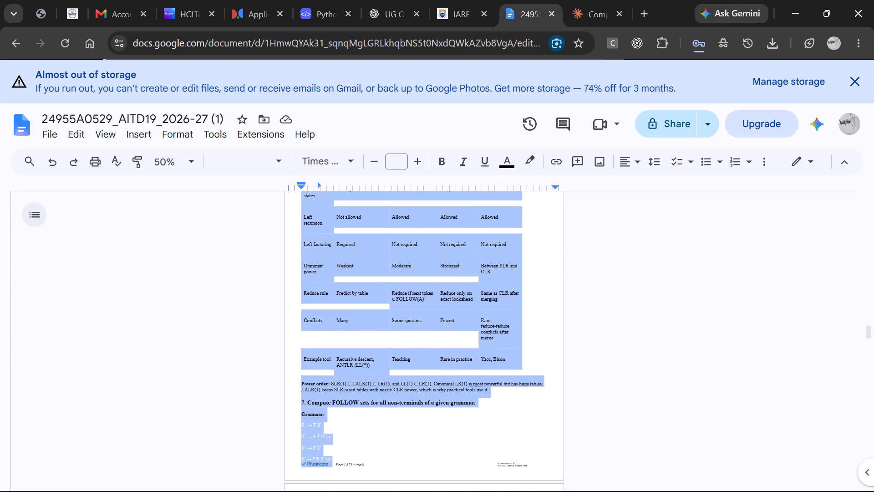
{"action": "left_click_drag", "start_coordinate": [429, 491], "coordinate": [428, 491]}
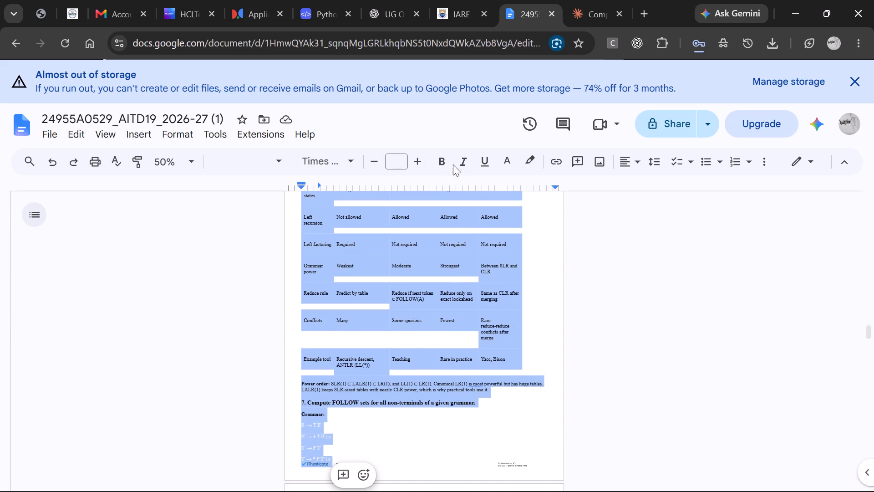
{"action": "left_click", "coordinate": [499, 163]}
{"action": "left_click", "coordinate": [509, 184]}
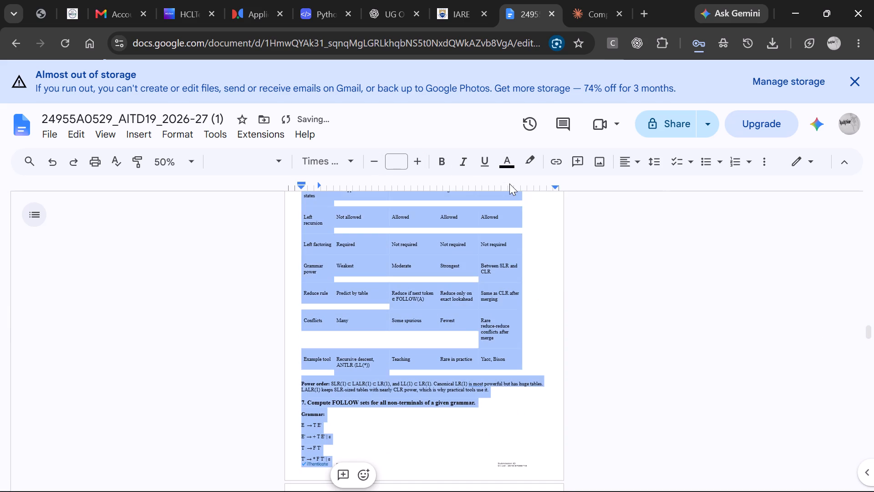
Set the rest of question 7's answer, from the last grammar line through the FOLLOW table, to Times New Roman and black.
{"action": "scroll", "coordinate": [484, 275], "scroll_direction": "down", "scroll_amount": 3}
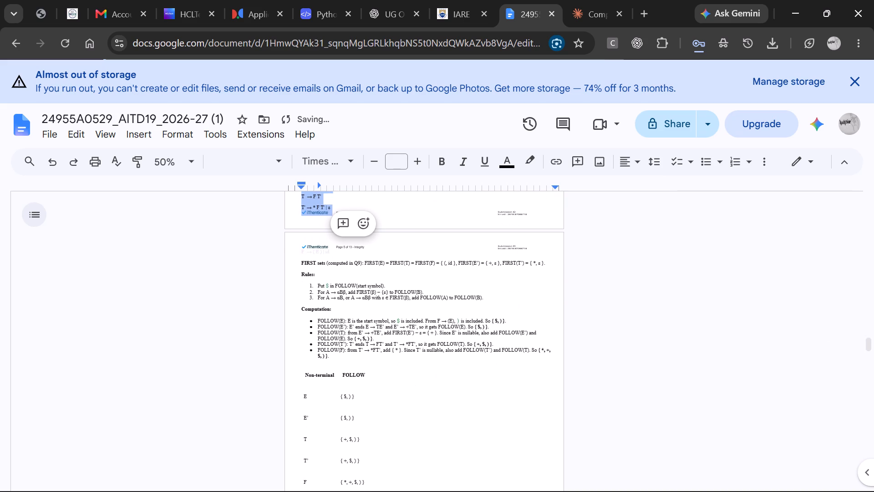
{"action": "left_click_drag", "start_coordinate": [296, 251], "coordinate": [389, 471]}
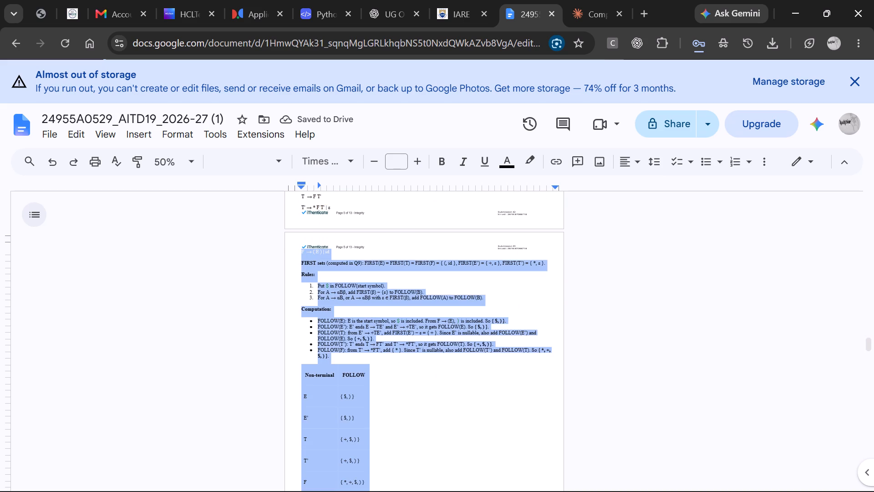
{"action": "left_click_drag", "start_coordinate": [389, 471], "coordinate": [442, 491]}
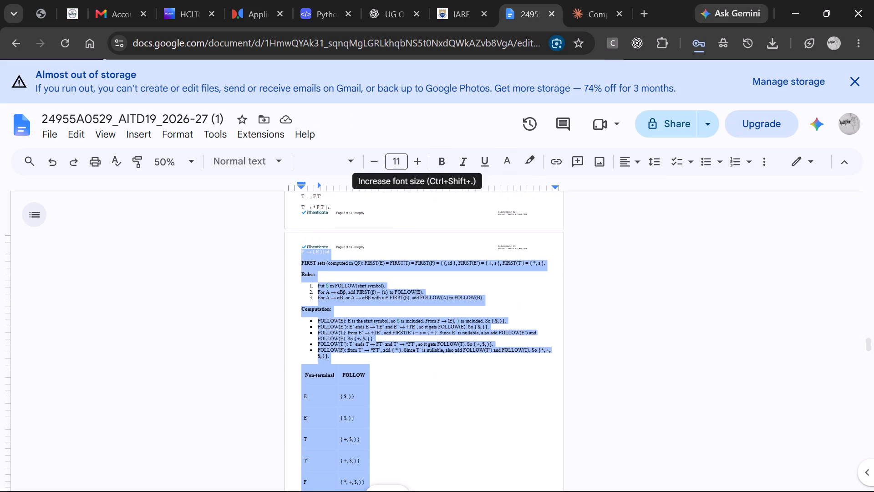
{"action": "left_click", "coordinate": [344, 164]}
{"action": "left_click", "coordinate": [343, 247]}
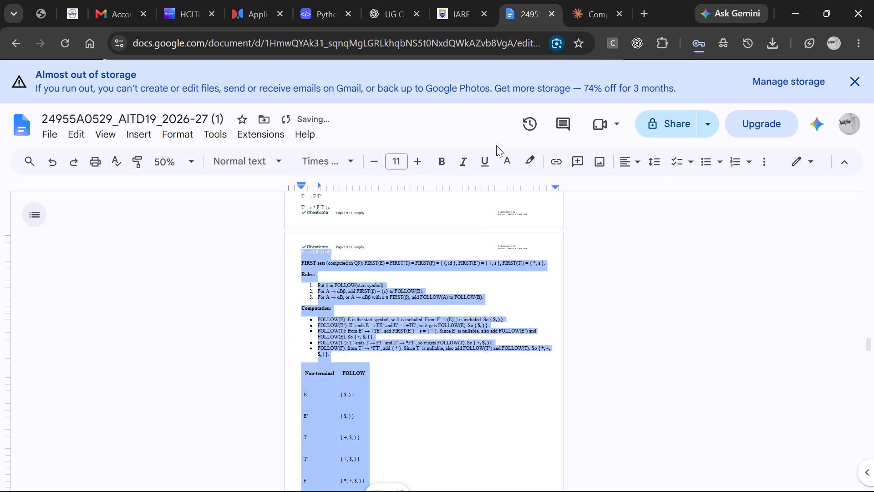
{"action": "left_click", "coordinate": [503, 163]}
{"action": "left_click", "coordinate": [513, 185]}
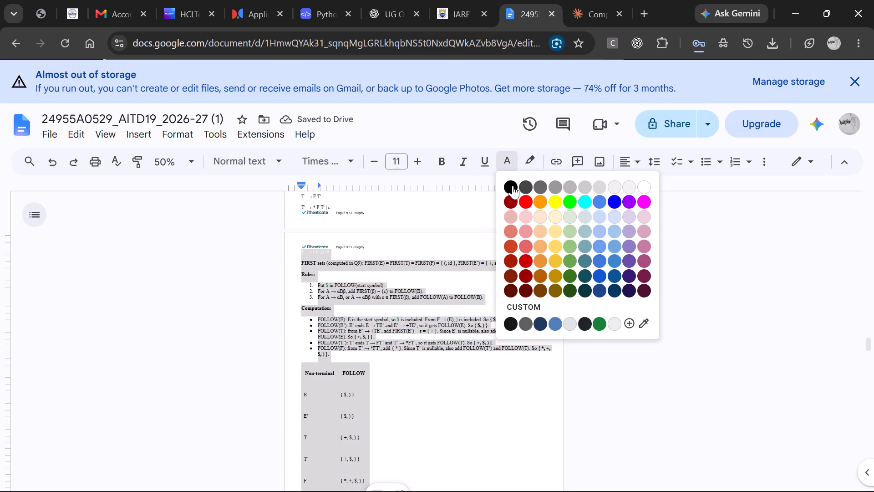
Set question 8's text, from its heading and grammar through the transitions below the LR(1) item-set table, to black.
{"action": "scroll", "coordinate": [448, 296], "scroll_direction": "down", "scroll_amount": 4}
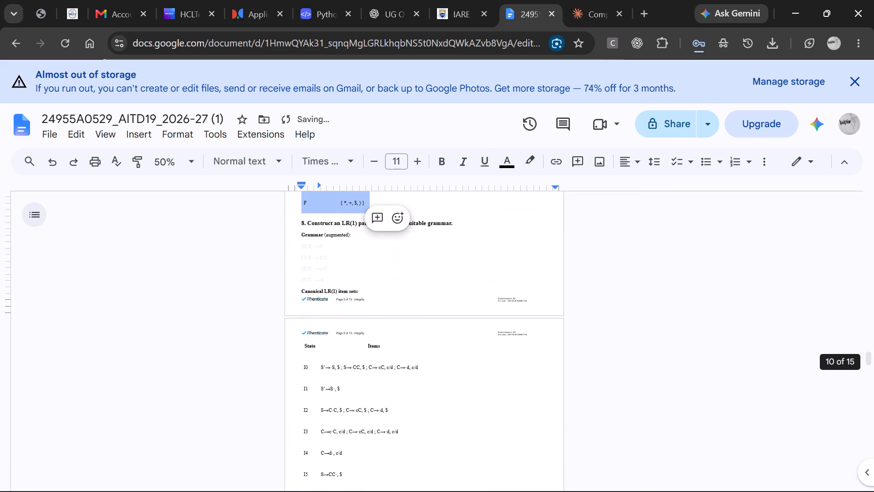
{"action": "left_click_drag", "start_coordinate": [299, 223], "coordinate": [361, 491]}
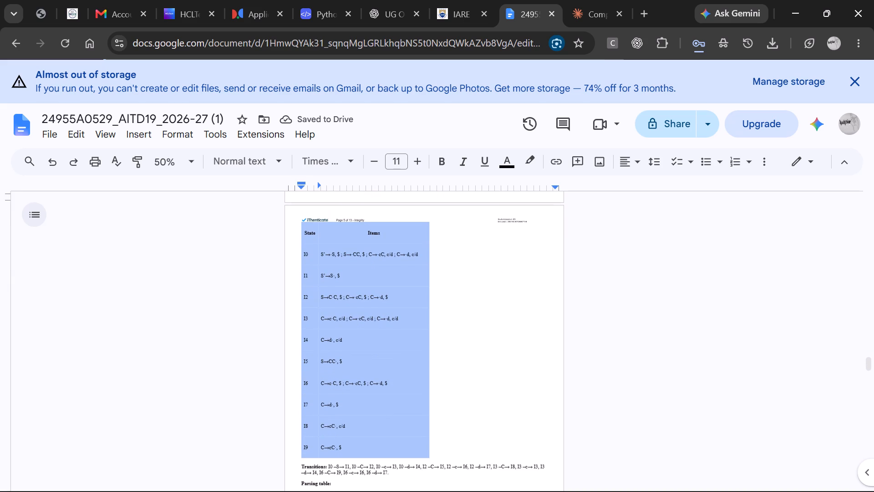
{"action": "left_click_drag", "start_coordinate": [361, 491], "coordinate": [400, 491]}
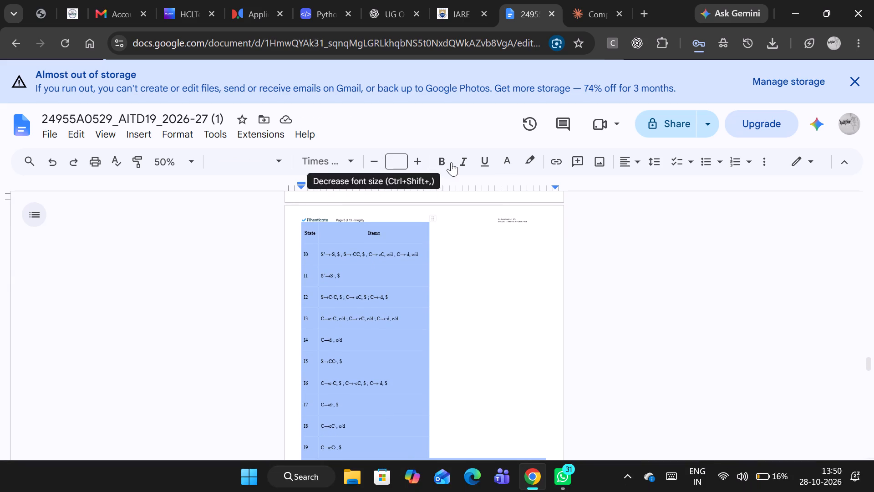
{"action": "left_click", "coordinate": [500, 160]}
{"action": "left_click_drag", "start_coordinate": [508, 180], "coordinate": [509, 184]}
{"action": "left_click", "coordinate": [509, 184]}
{"action": "left_click", "coordinate": [454, 281]}
Check the text formatting of question 8's parsing table, question 9's grammar and rules, and question 8's grammar.
{"action": "scroll", "coordinate": [454, 281], "scroll_direction": "down", "scroll_amount": 1}
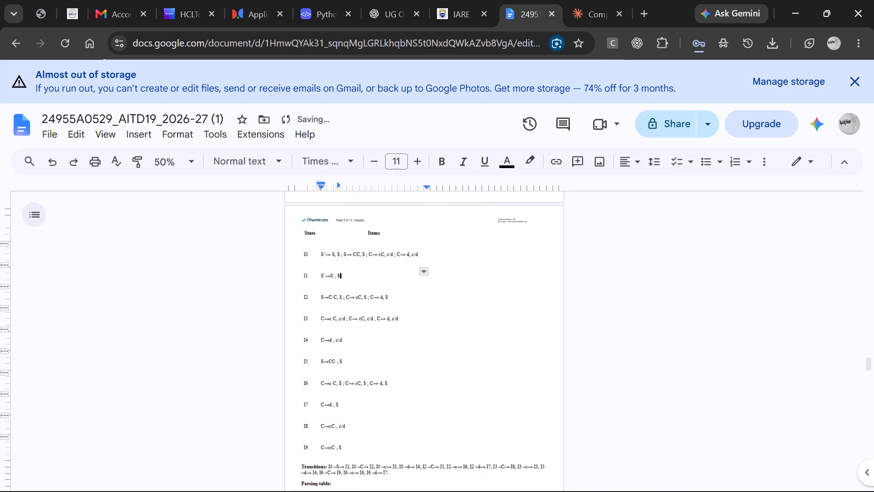
{"action": "scroll", "coordinate": [454, 281], "scroll_direction": "down", "scroll_amount": 3}
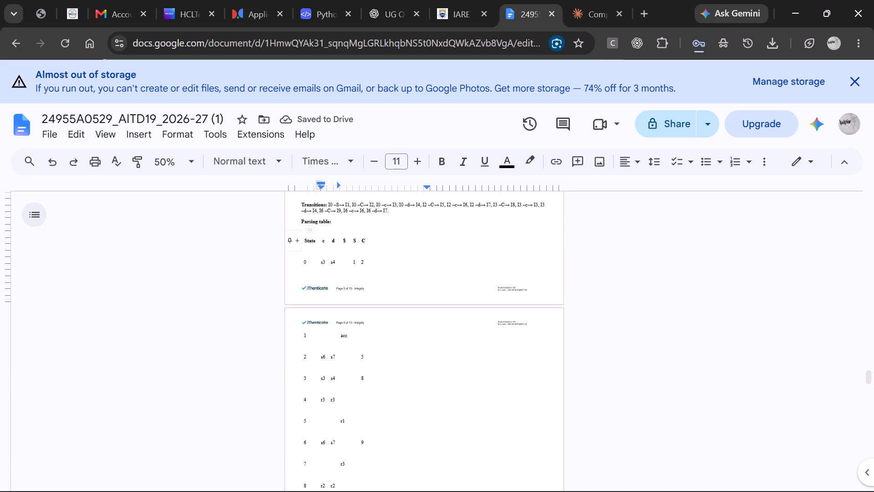
{"action": "scroll", "coordinate": [386, 385], "scroll_direction": "down", "scroll_amount": 2}
{"action": "left_click_drag", "start_coordinate": [370, 308], "coordinate": [361, 292]}
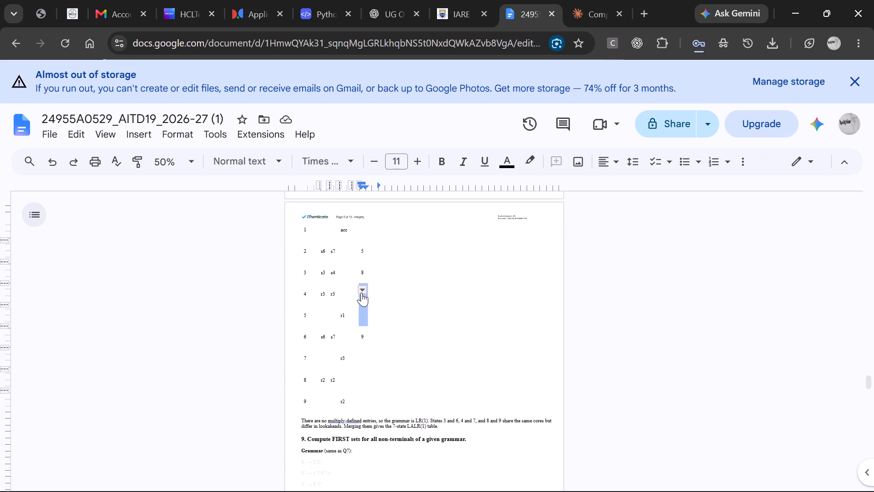
{"action": "left_click_drag", "start_coordinate": [361, 292], "coordinate": [398, 371]}
{"action": "left_click", "coordinate": [398, 371]}
{"action": "scroll", "coordinate": [398, 371], "scroll_direction": "down", "scroll_amount": 1}
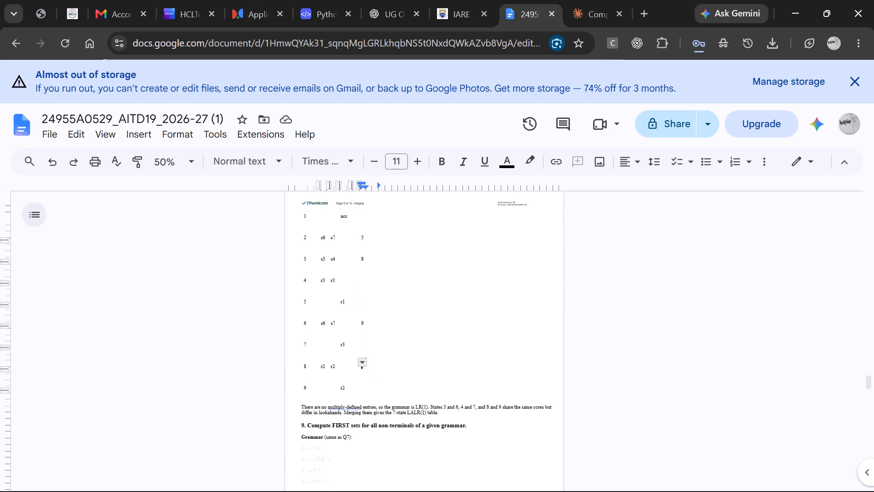
{"action": "scroll", "coordinate": [398, 371], "scroll_direction": "down", "scroll_amount": 2}
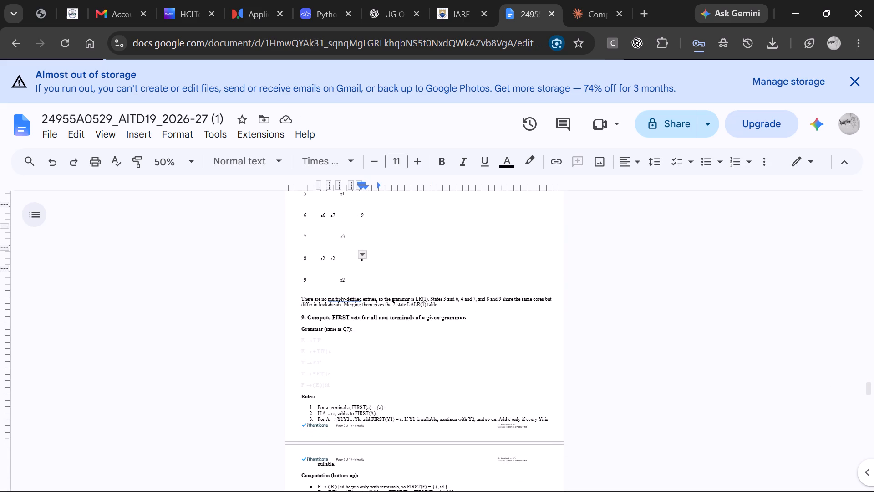
{"action": "scroll", "coordinate": [305, 308], "scroll_direction": "up", "scroll_amount": 2}
{"action": "scroll", "coordinate": [303, 220], "scroll_direction": "up", "scroll_amount": 1}
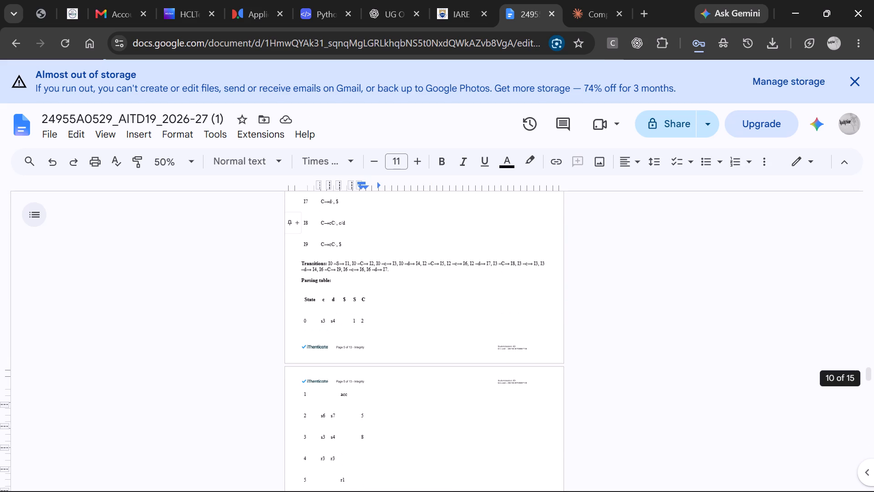
{"action": "scroll", "coordinate": [297, 264], "scroll_direction": "up", "scroll_amount": 3}
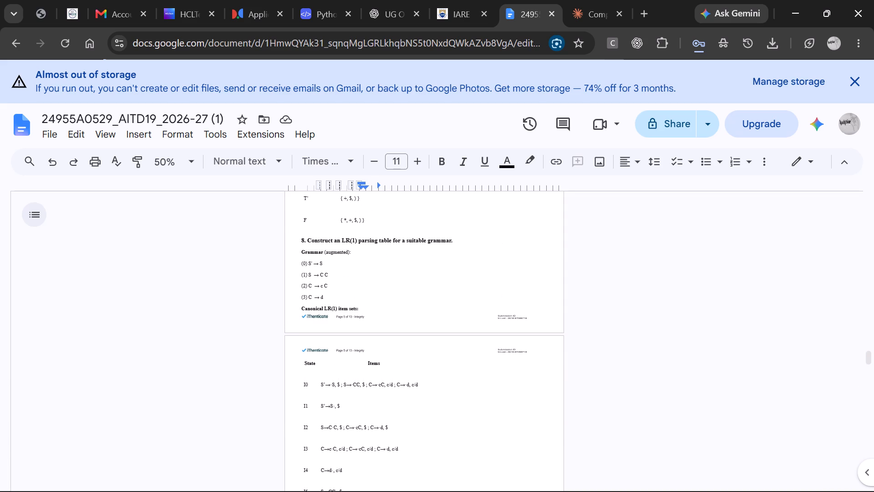
Check the text formatting of question 8's grammar, LR(1) item-set table, transitions and parsing table.
{"action": "scroll", "coordinate": [323, 338], "scroll_direction": "down", "scroll_amount": 1}
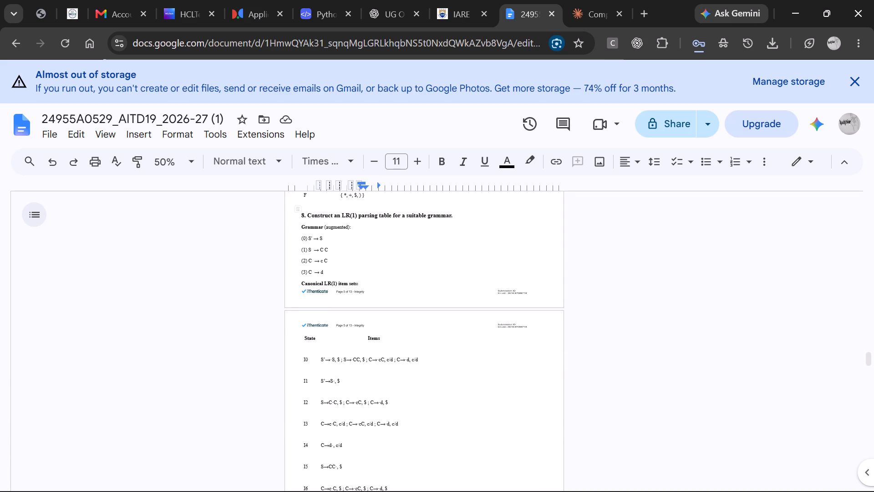
{"action": "left_click_drag", "start_coordinate": [299, 221], "coordinate": [352, 491]}
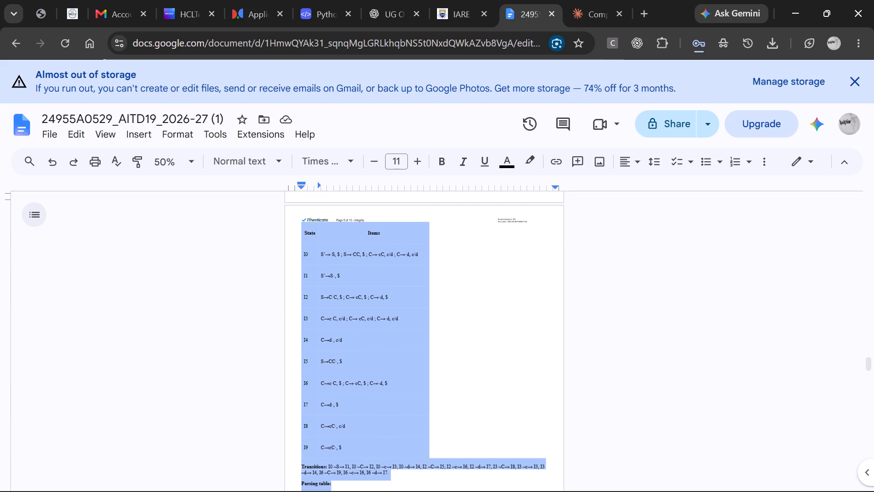
{"action": "left_click_drag", "start_coordinate": [352, 491], "coordinate": [356, 491]}
{"action": "scroll", "coordinate": [484, 213], "scroll_direction": "down", "scroll_amount": 1}
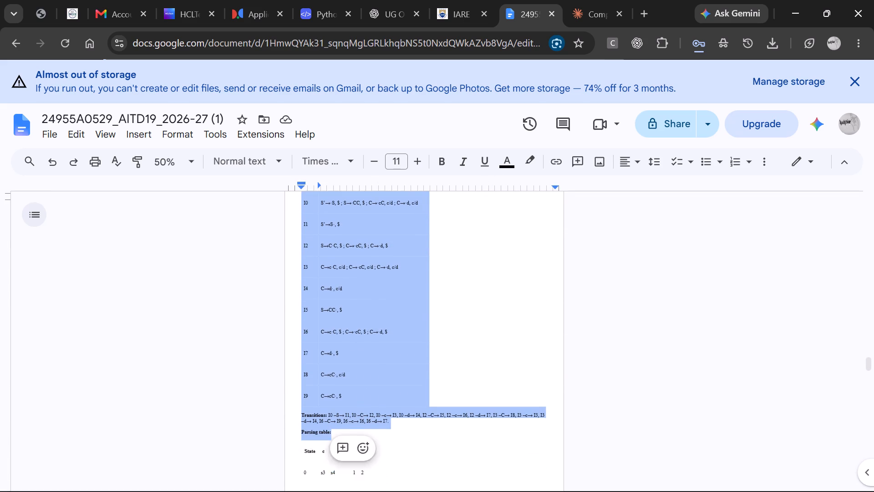
{"action": "scroll", "coordinate": [484, 213], "scroll_direction": "down", "scroll_amount": 1}
{"action": "left_click_drag", "start_coordinate": [305, 313], "coordinate": [338, 446]}
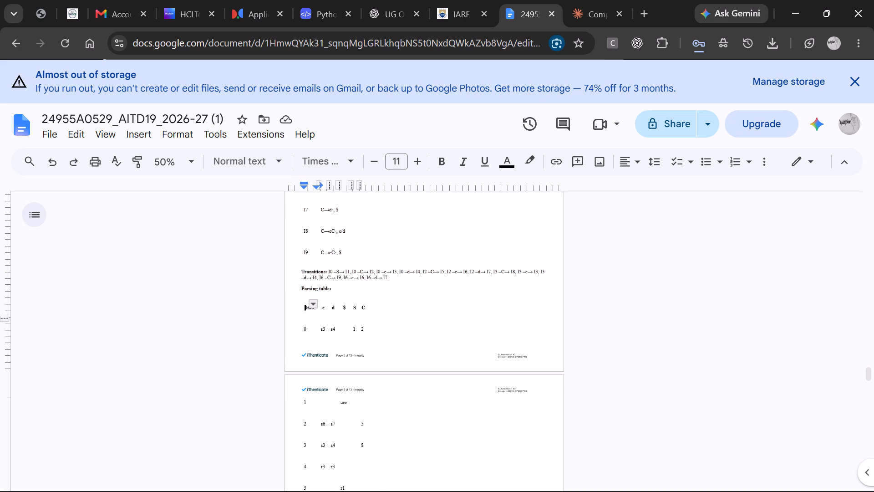
{"action": "left_click_drag", "start_coordinate": [338, 446], "coordinate": [368, 491]}
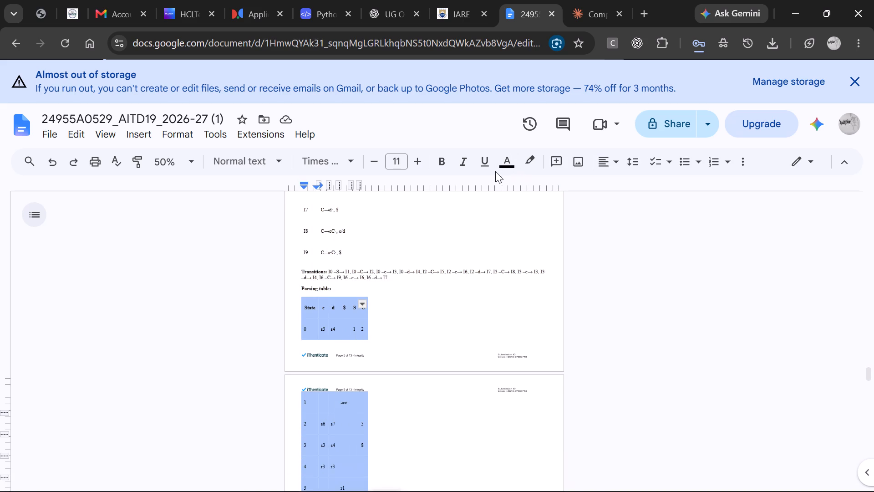
Set the text from the note below question 8's parsing table through question 9's third rule to black.
{"action": "scroll", "coordinate": [477, 323], "scroll_direction": "down", "scroll_amount": 3}
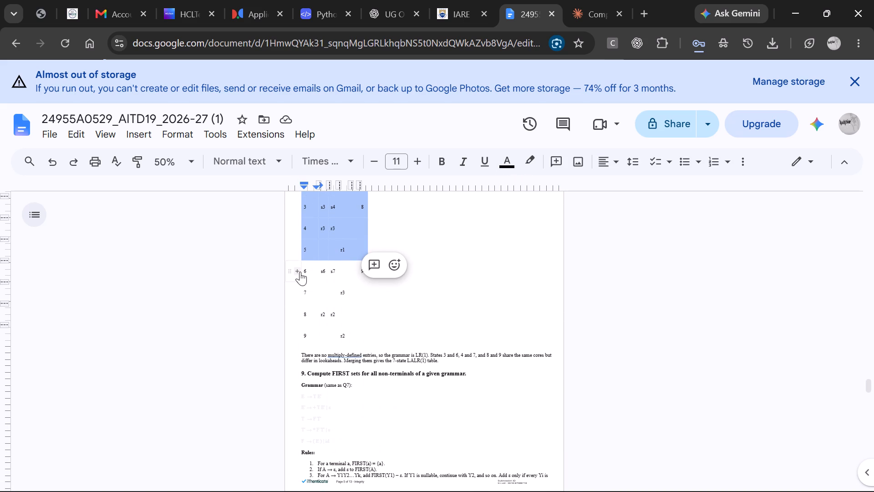
{"action": "left_click_drag", "start_coordinate": [302, 356], "coordinate": [315, 449]}
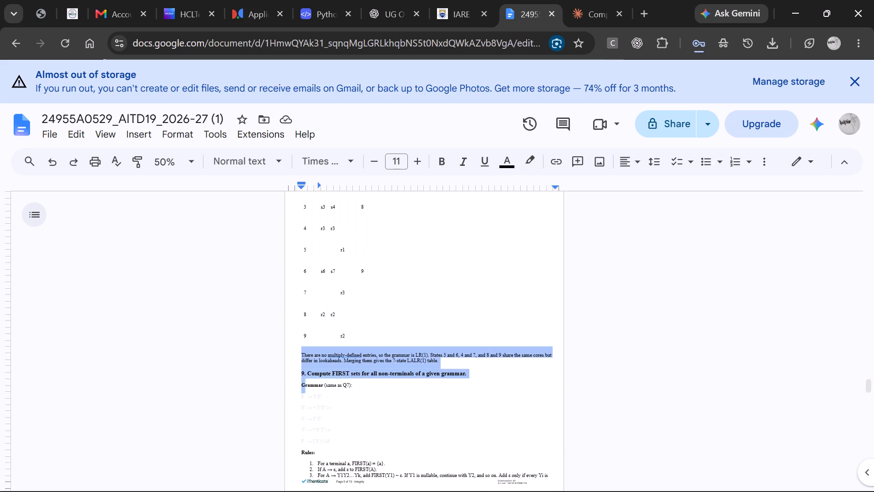
{"action": "left_click_drag", "start_coordinate": [315, 449], "coordinate": [556, 476]}
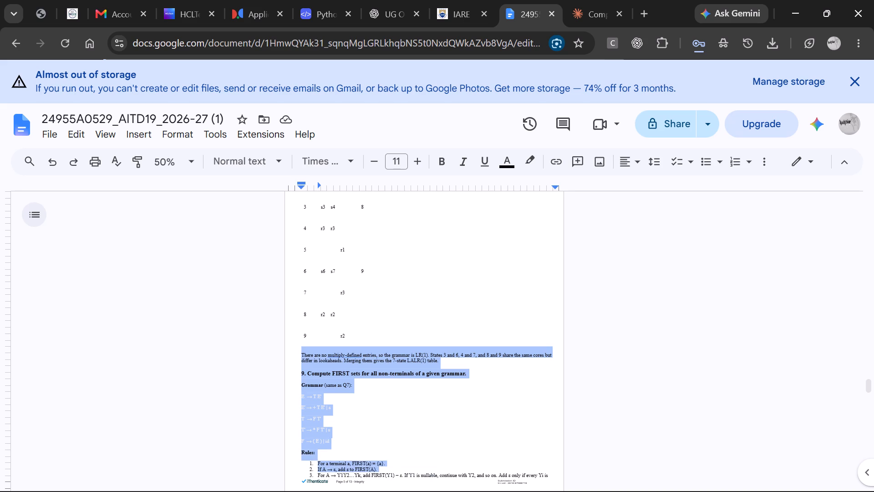
{"action": "left_click_drag", "start_coordinate": [556, 476], "coordinate": [553, 477]}
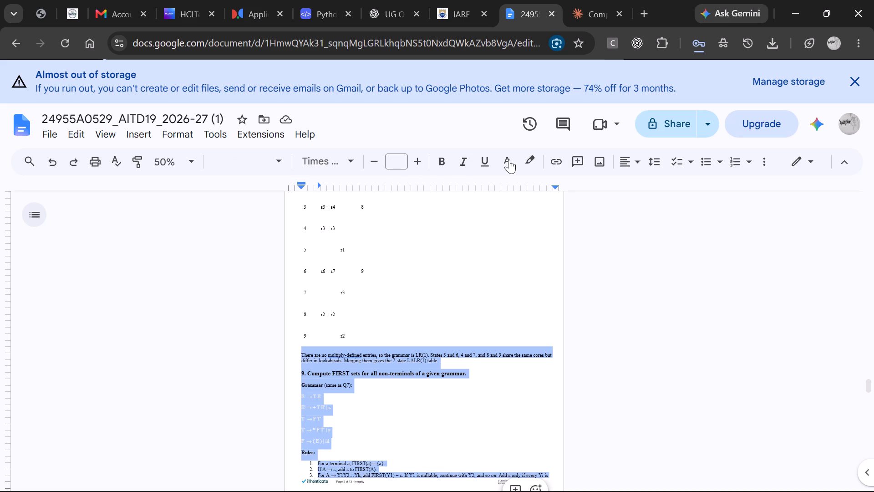
{"action": "left_click", "coordinate": [509, 159]}
{"action": "left_click", "coordinate": [514, 190]}
Set the text from the end of question 9's rules through question 10's left-factored E grammar explanation to Times New Roman and black.
{"action": "scroll", "coordinate": [458, 251], "scroll_direction": "down", "scroll_amount": 2}
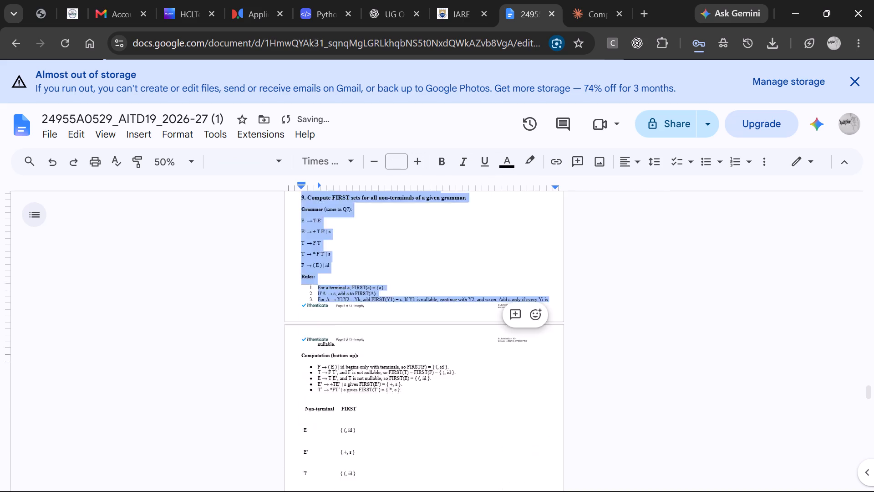
{"action": "scroll", "coordinate": [458, 251], "scroll_direction": "down", "scroll_amount": 2}
{"action": "left_click_drag", "start_coordinate": [299, 205], "coordinate": [388, 406]}
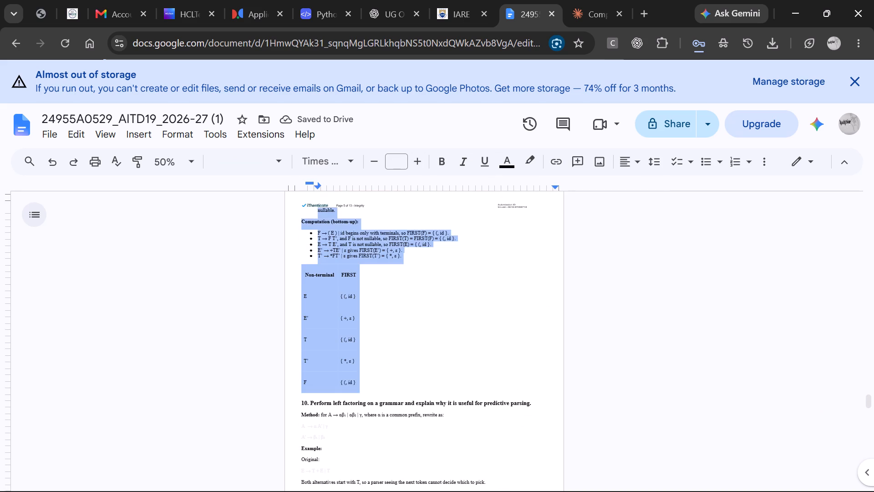
{"action": "left_click_drag", "start_coordinate": [388, 406], "coordinate": [543, 482]}
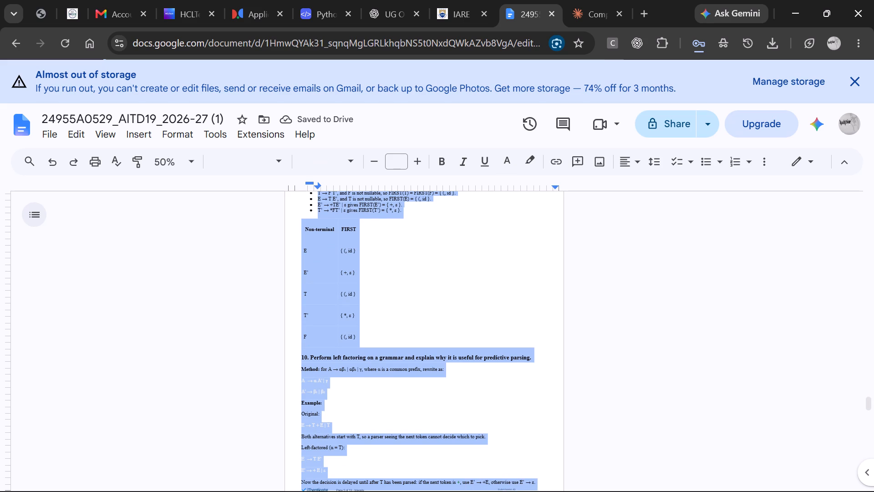
{"action": "left_click", "coordinate": [343, 159]}
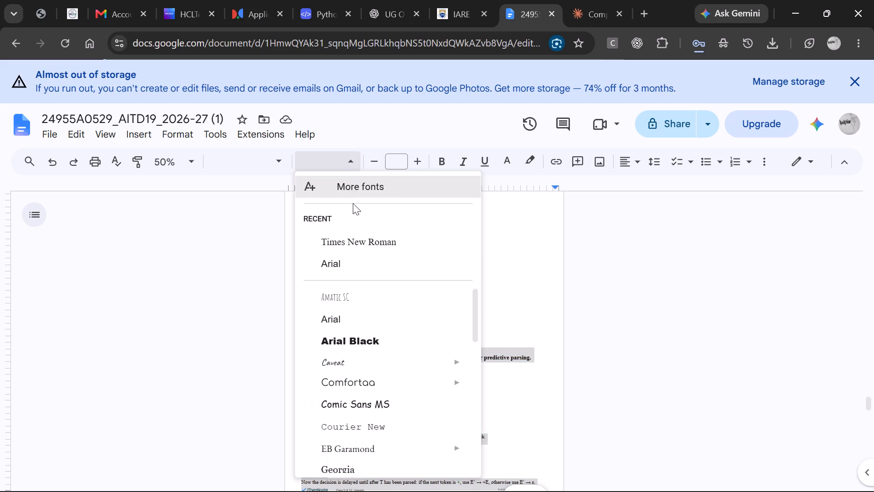
{"action": "left_click", "coordinate": [361, 238]}
{"action": "left_click", "coordinate": [508, 165]}
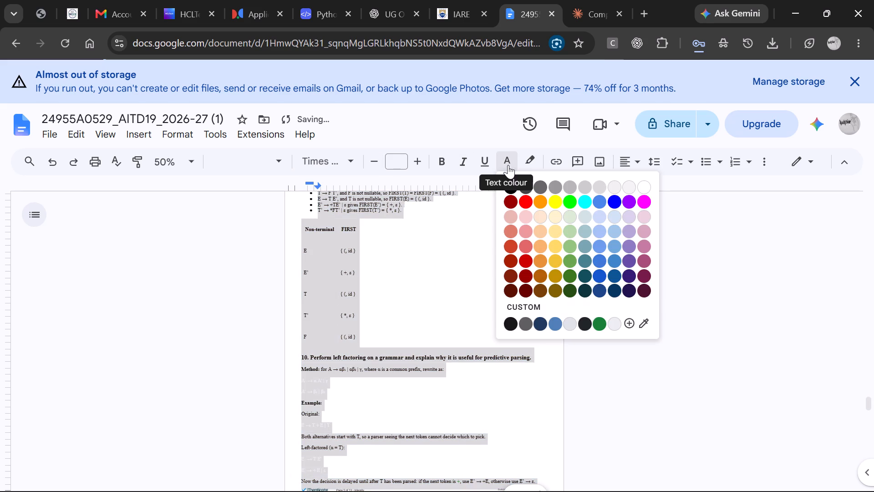
{"action": "left_click", "coordinate": [515, 190]}
Set question 10's remaining text, from the if-else example's grammar through the predictive parsing bullets, to black.
{"action": "scroll", "coordinate": [474, 277], "scroll_direction": "down", "scroll_amount": 2}
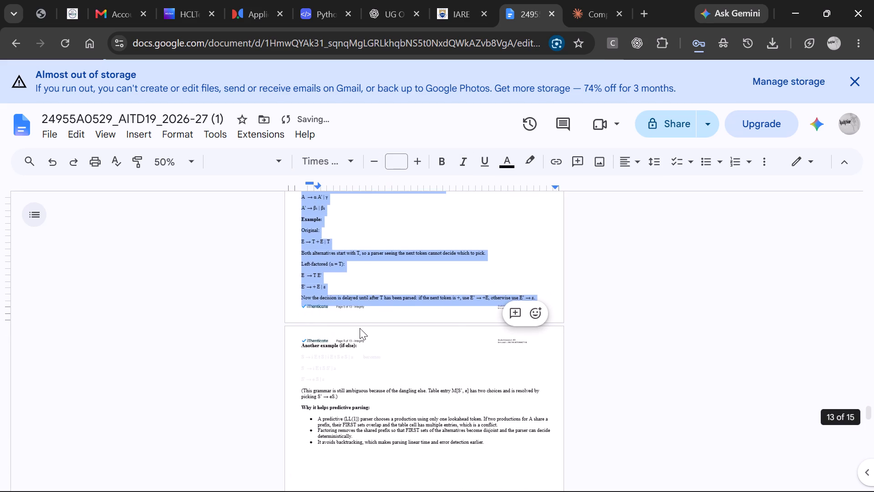
{"action": "scroll", "coordinate": [355, 330], "scroll_direction": "down", "scroll_amount": 1}
{"action": "left_click_drag", "start_coordinate": [298, 274], "coordinate": [442, 353]}
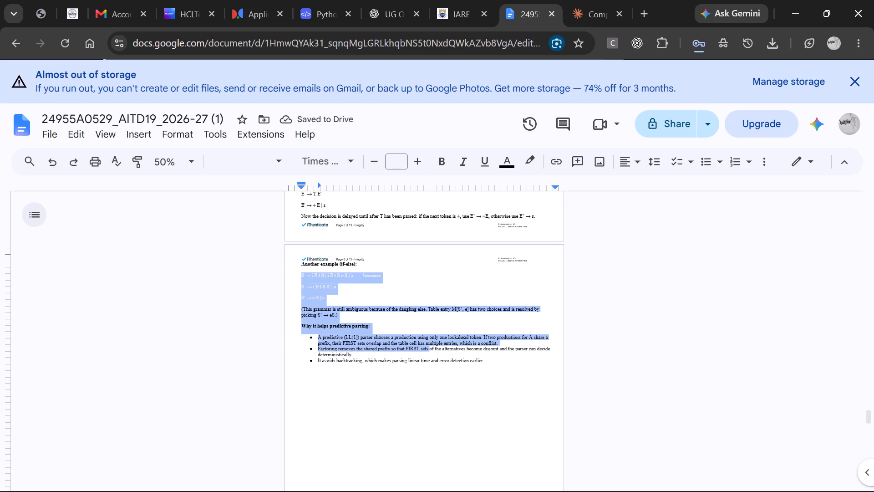
{"action": "left_click_drag", "start_coordinate": [442, 353], "coordinate": [505, 399]}
{"action": "left_click", "coordinate": [508, 163]}
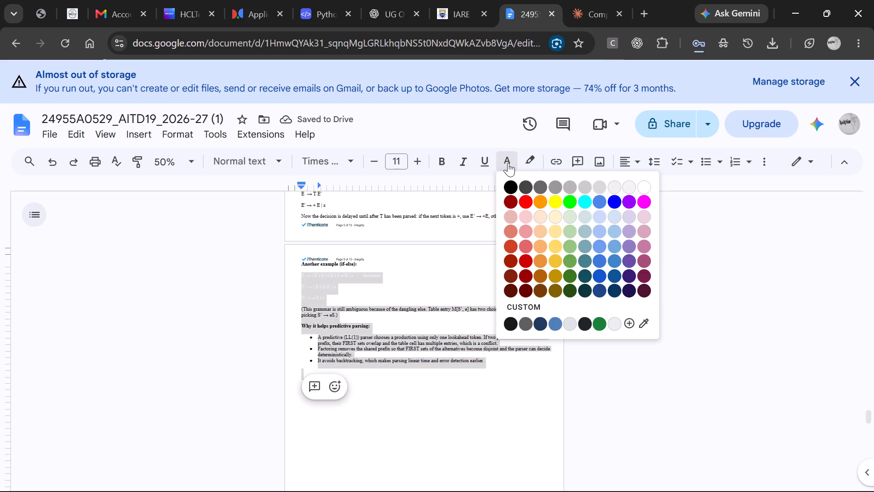
{"action": "left_click", "coordinate": [511, 187]}
{"action": "left_click", "coordinate": [436, 292]}
Remove the blank pages that follow the end of question 10's answer.
{"action": "scroll", "coordinate": [436, 292], "scroll_direction": "down", "scroll_amount": 2}
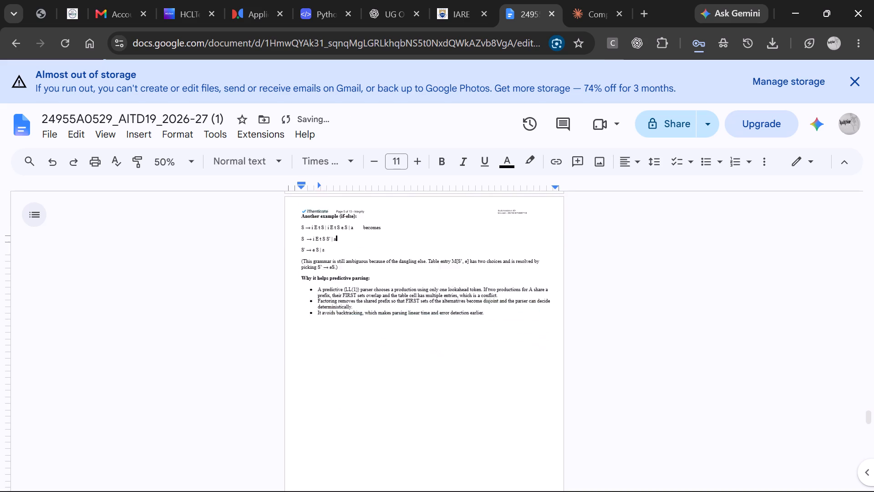
{"action": "scroll", "coordinate": [436, 292], "scroll_direction": "down", "scroll_amount": 3}
{"action": "scroll", "coordinate": [436, 292], "scroll_direction": "up", "scroll_amount": 1}
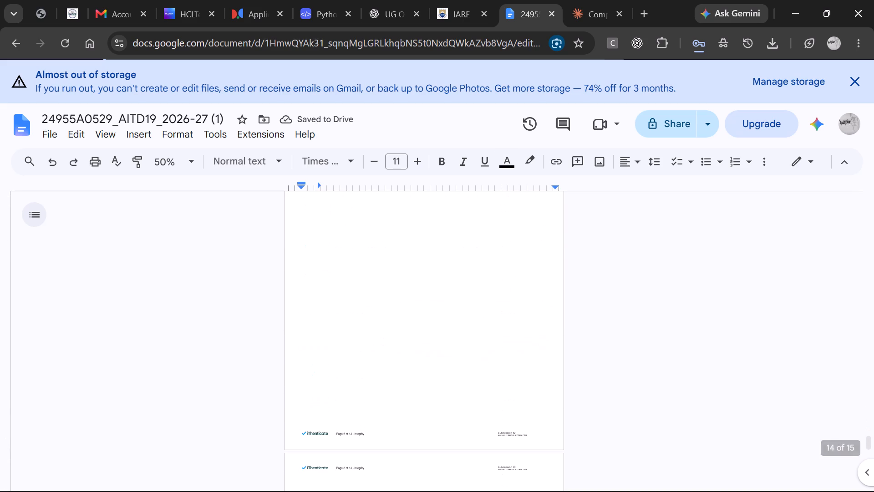
{"action": "scroll", "coordinate": [436, 292], "scroll_direction": "up", "scroll_amount": 1}
{"action": "left_click", "coordinate": [427, 299]}
{"action": "key", "text": "Delete"}
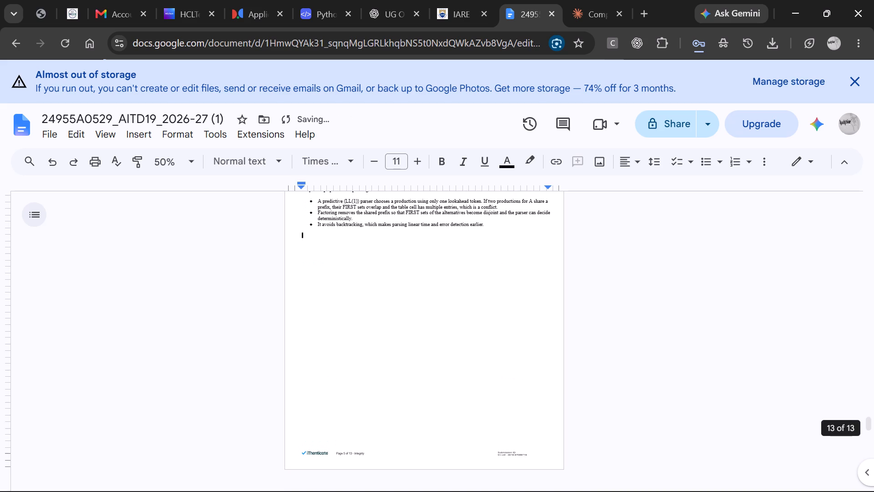
Review the report from the first page at 100% zoom, checking the cover, similarity pages and first answers for leftover formatting problems.
{"action": "scroll", "coordinate": [427, 299], "scroll_direction": "down", "scroll_amount": 3}
{"action": "scroll", "coordinate": [427, 299], "scroll_direction": "up", "scroll_amount": 17}
{"action": "scroll", "coordinate": [427, 299], "scroll_direction": "up", "scroll_amount": 4}
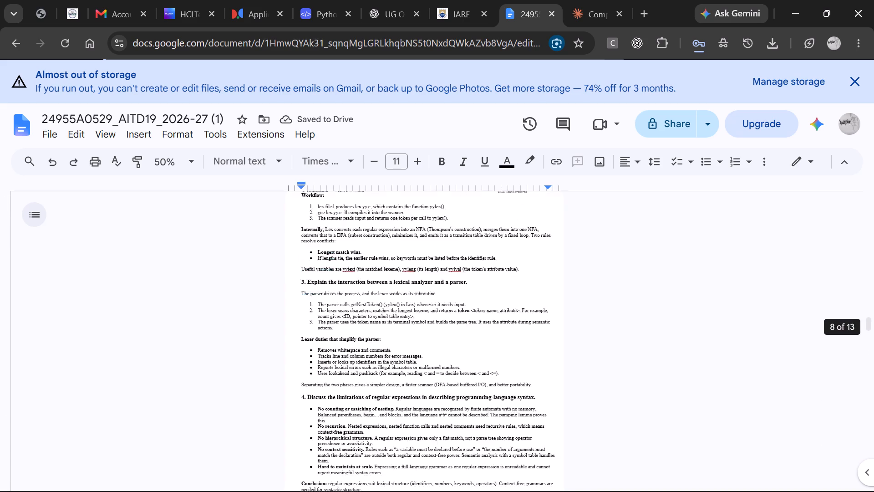
{"action": "scroll", "coordinate": [427, 299], "scroll_direction": "up", "scroll_amount": 5}
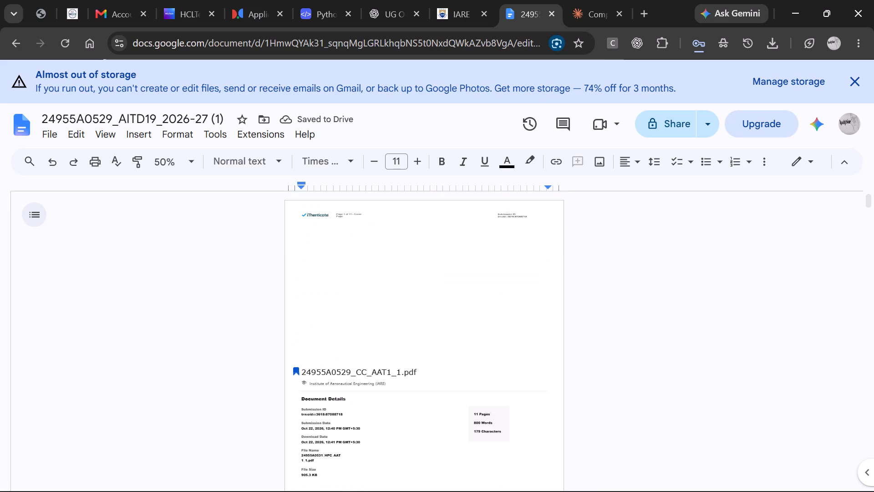
{"action": "key", "text": "ctrl+equal"}
{"action": "key", "text": "ctrl+equal"}
{"action": "key", "text": "ctrl+equal"}
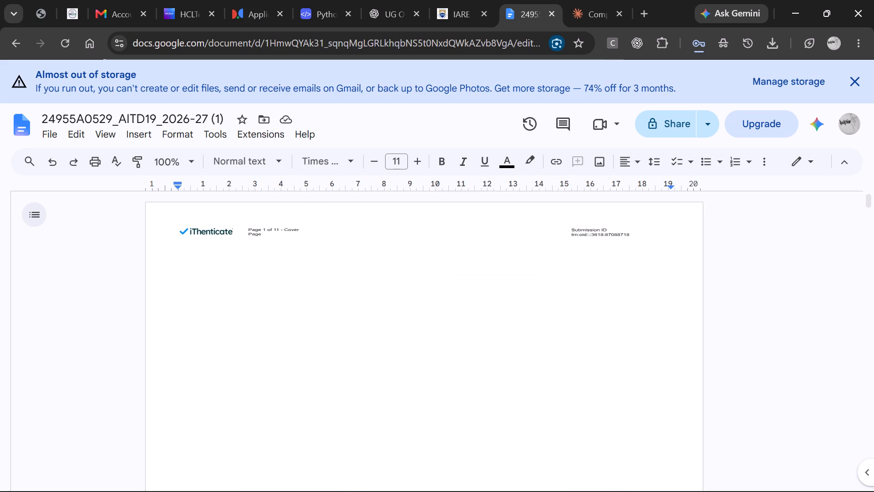
{"action": "scroll", "coordinate": [451, 293], "scroll_direction": "down", "scroll_amount": 5}
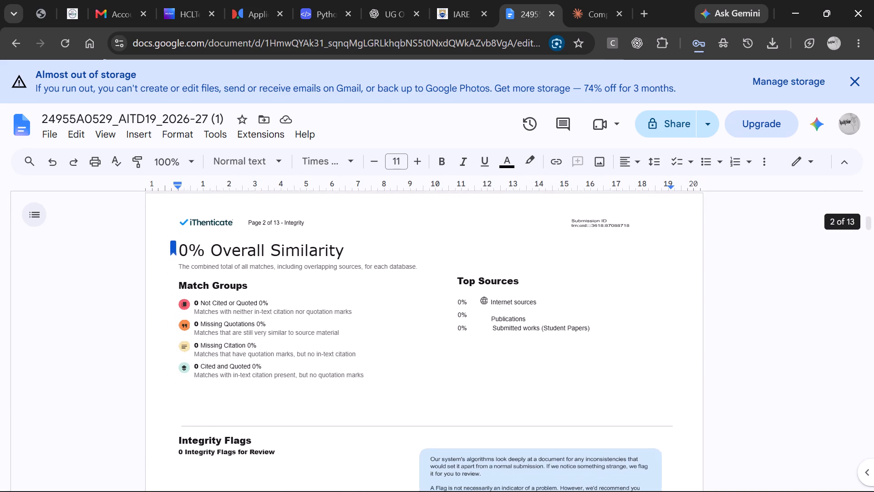
{"action": "scroll", "coordinate": [451, 293], "scroll_direction": "down", "scroll_amount": 5}
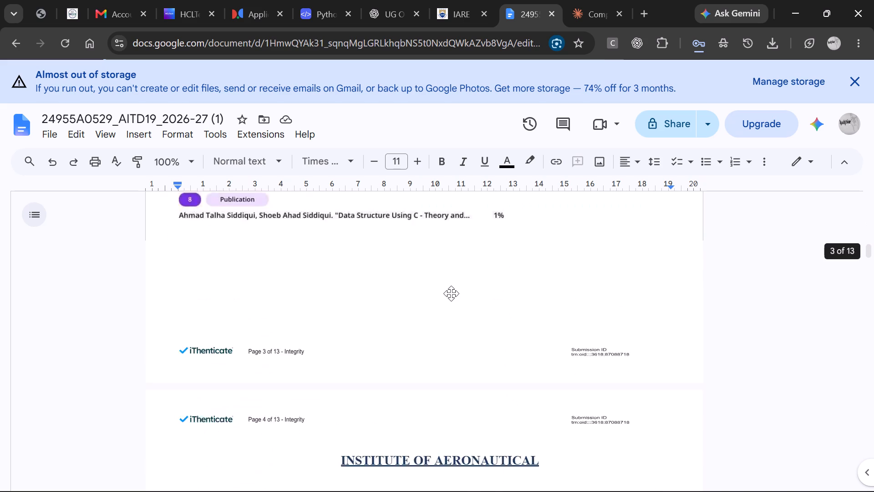
{"action": "scroll", "coordinate": [451, 293], "scroll_direction": "down", "scroll_amount": 2}
{"action": "scroll", "coordinate": [451, 293], "scroll_direction": "up", "scroll_amount": 1}
{"action": "scroll", "coordinate": [451, 293], "scroll_direction": "down", "scroll_amount": 3}
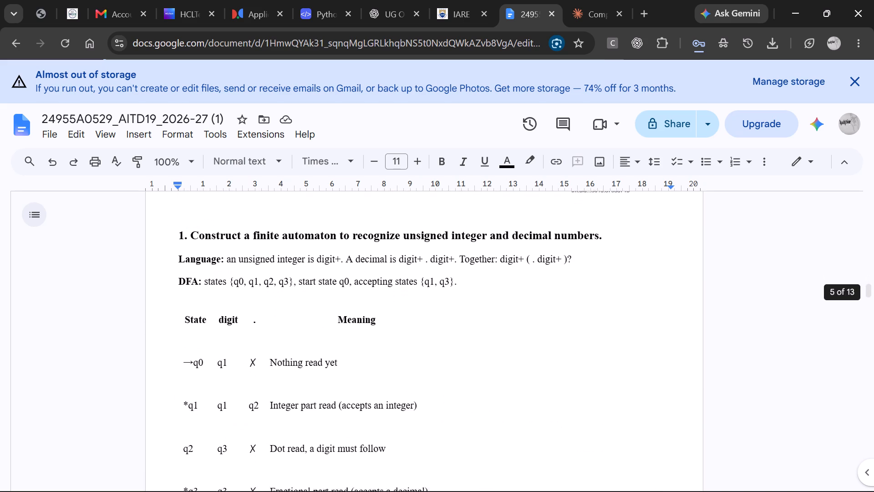
{"action": "scroll", "coordinate": [451, 293], "scroll_direction": "down", "scroll_amount": 3}
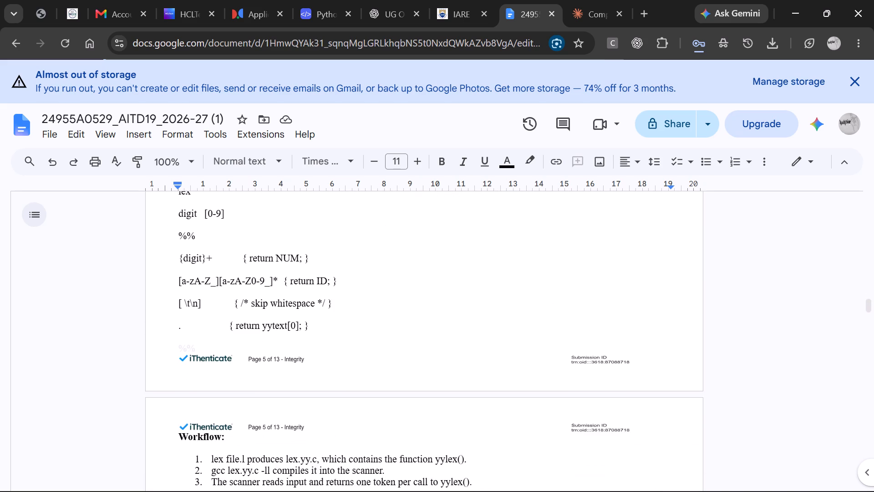
{"action": "scroll", "coordinate": [451, 293], "scroll_direction": "down", "scroll_amount": 3}
Delete the Lex sample lines in question 2's answer from the first %% through the closing pale %%, keeping the digit definition.
{"action": "scroll", "coordinate": [451, 293], "scroll_direction": "up", "scroll_amount": 3}
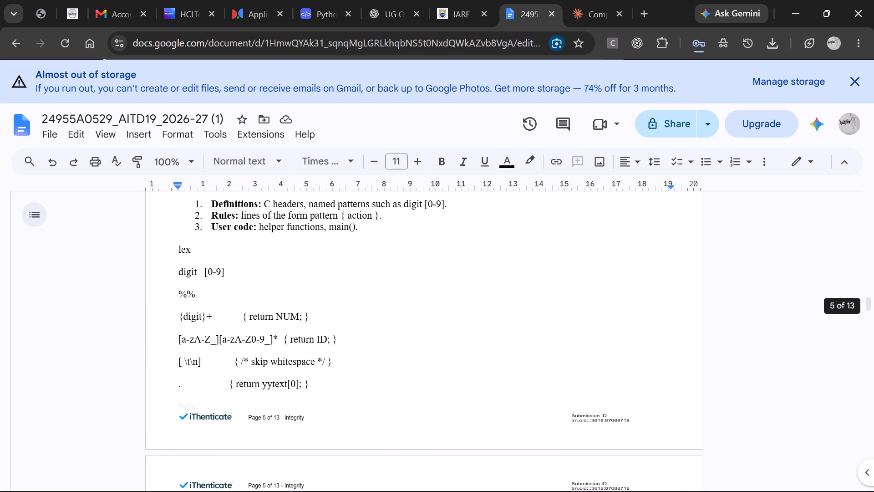
{"action": "left_click_drag", "start_coordinate": [175, 338], "coordinate": [240, 357]}
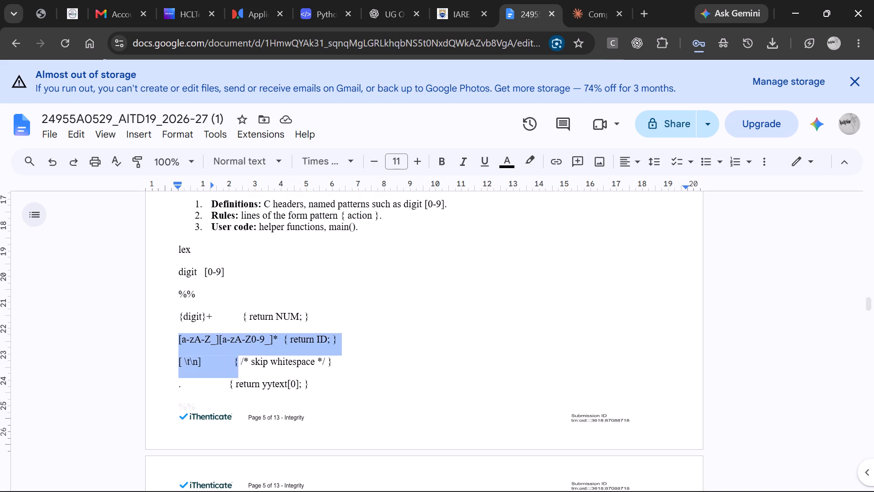
{"action": "left_click_drag", "start_coordinate": [240, 357], "coordinate": [347, 383]}
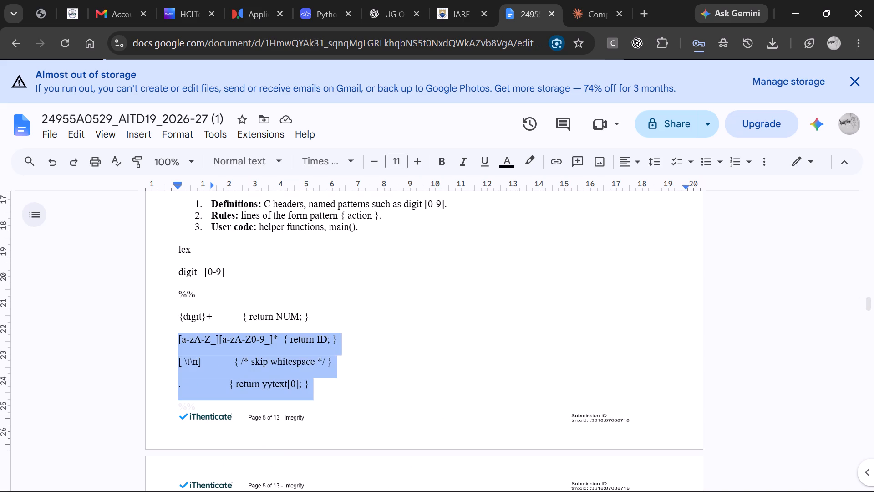
{"action": "left_click", "coordinate": [347, 383]}
{"action": "left_click_drag", "start_coordinate": [169, 292], "coordinate": [297, 374]}
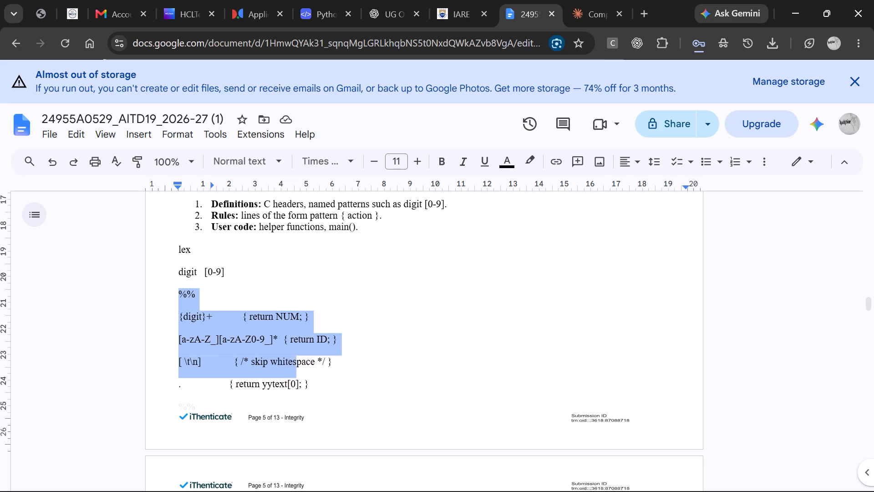
{"action": "left_click_drag", "start_coordinate": [297, 374], "coordinate": [313, 384]}
{"action": "key", "text": "BackSpace"}
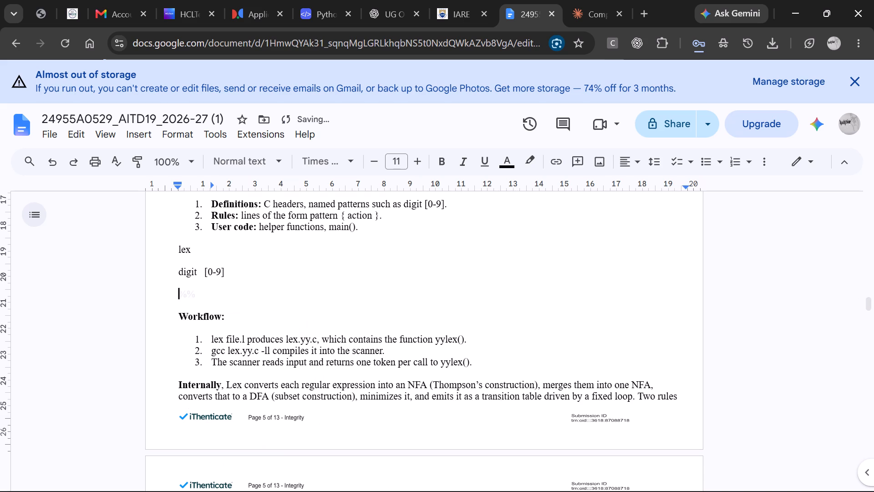
{"action": "left_click", "coordinate": [218, 292]}
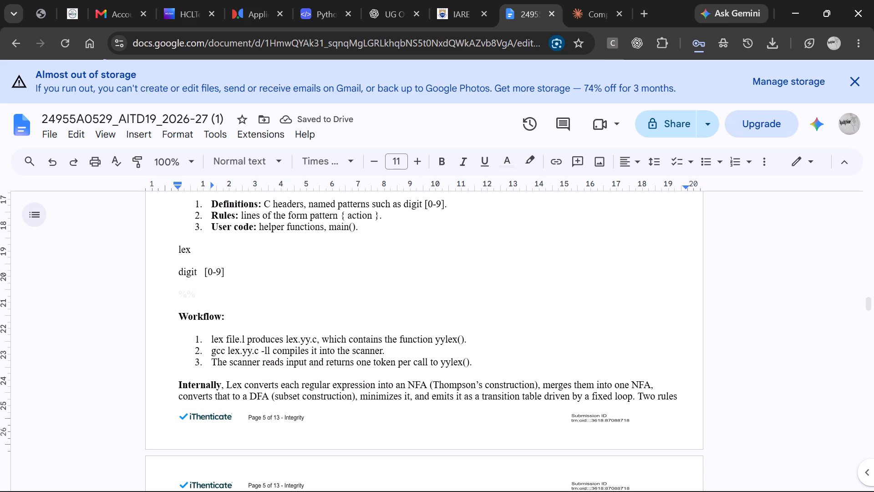
{"action": "key", "text": "BackSpace"}
{"action": "key", "text": "BackSpace"}
{"action": "key", "text": "BackSpace"}
Insert a space after yy in yytext, yyleng and yylval in the useful-variables line of question 2's answer.
{"action": "scroll", "coordinate": [218, 292], "scroll_direction": "down", "scroll_amount": 2}
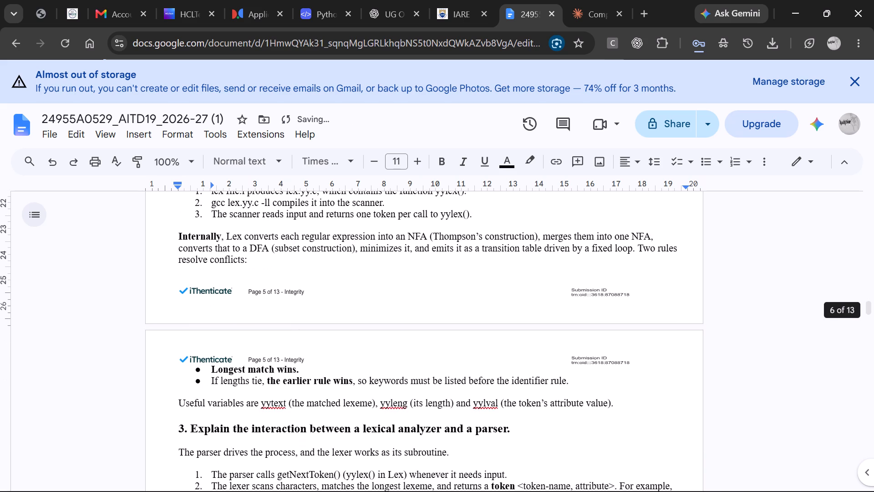
{"action": "scroll", "coordinate": [218, 292], "scroll_direction": "down", "scroll_amount": 1}
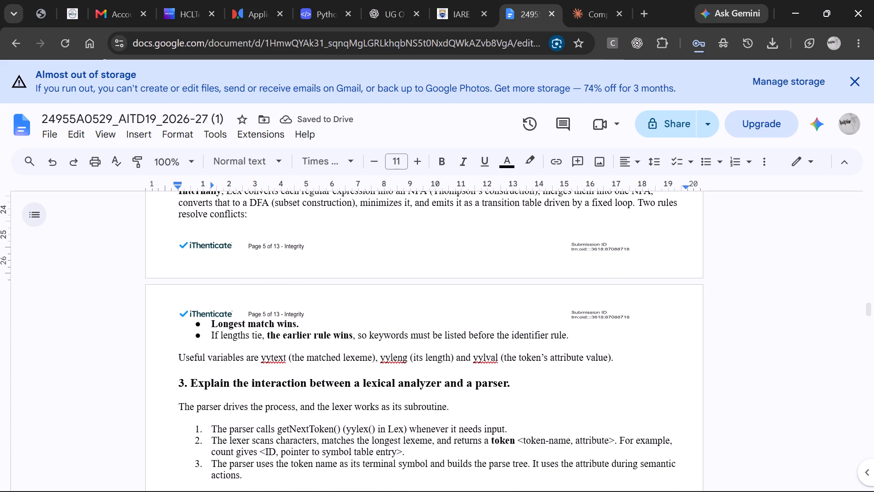
{"action": "left_click", "coordinate": [270, 360]}
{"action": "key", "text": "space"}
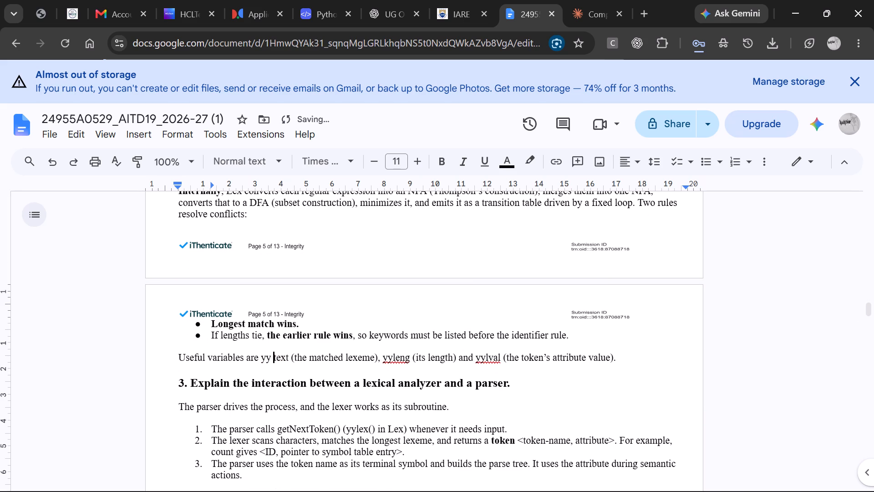
{"action": "left_click", "coordinate": [392, 363]}
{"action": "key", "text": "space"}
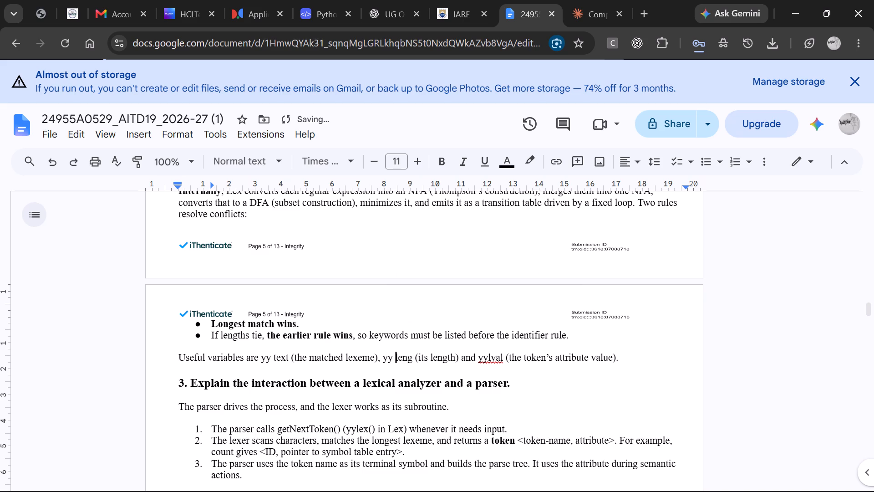
{"action": "left_click", "coordinate": [488, 358]}
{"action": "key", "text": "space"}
Review the answers to questions 3 through 10 for leftover content or formatting problems.
{"action": "scroll", "coordinate": [488, 358], "scroll_direction": "down", "scroll_amount": 1}
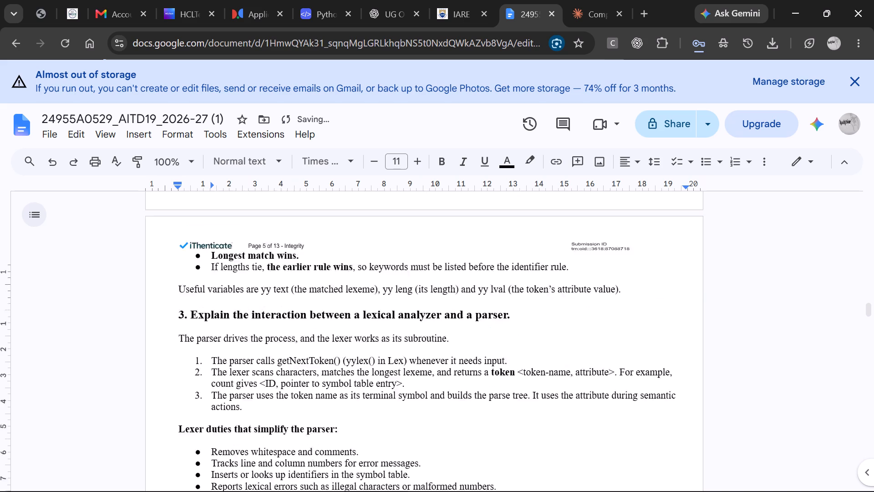
{"action": "scroll", "coordinate": [488, 358], "scroll_direction": "down", "scroll_amount": 6}
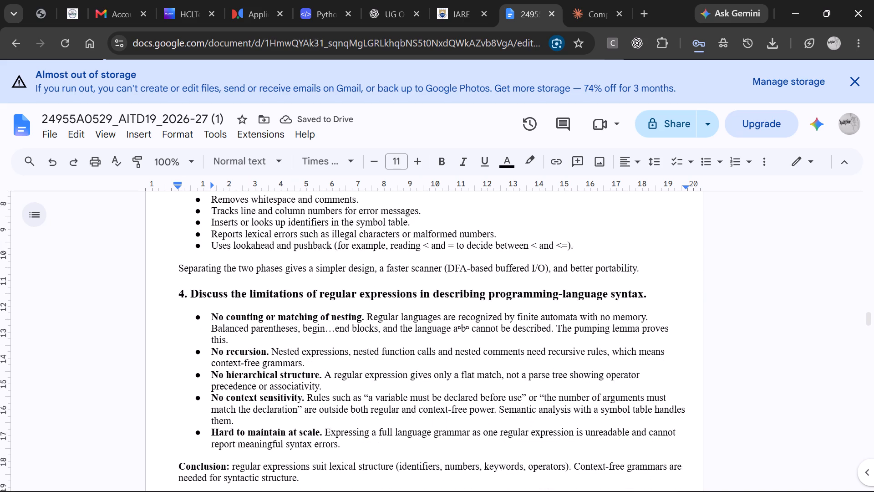
{"action": "scroll", "coordinate": [456, 343], "scroll_direction": "down", "scroll_amount": 3}
{"action": "scroll", "coordinate": [456, 343], "scroll_direction": "up", "scroll_amount": 1}
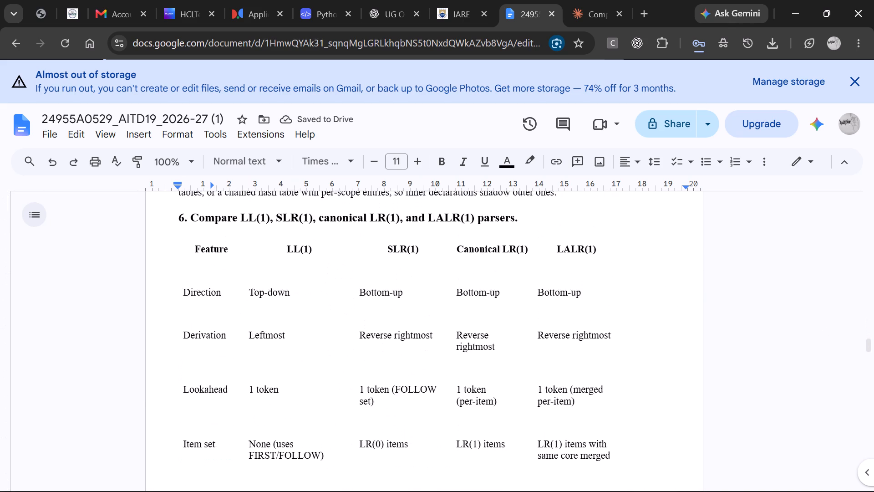
{"action": "scroll", "coordinate": [456, 343], "scroll_direction": "down", "scroll_amount": 8}
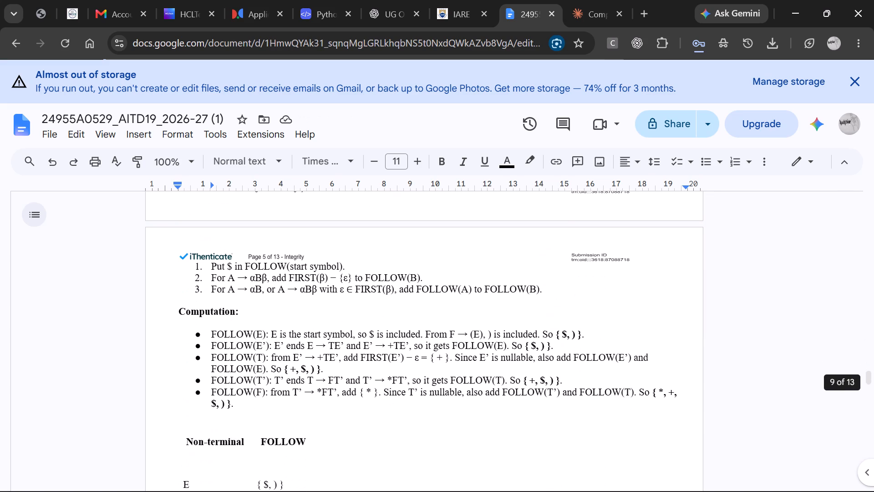
{"action": "scroll", "coordinate": [456, 343], "scroll_direction": "down", "scroll_amount": 8}
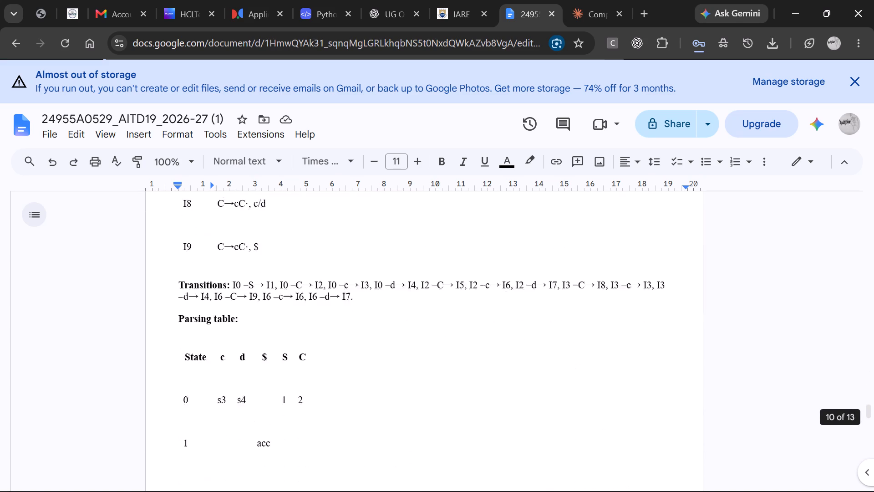
{"action": "scroll", "coordinate": [456, 343], "scroll_direction": "down", "scroll_amount": 5}
{"action": "scroll", "coordinate": [456, 343], "scroll_direction": "up", "scroll_amount": 6}
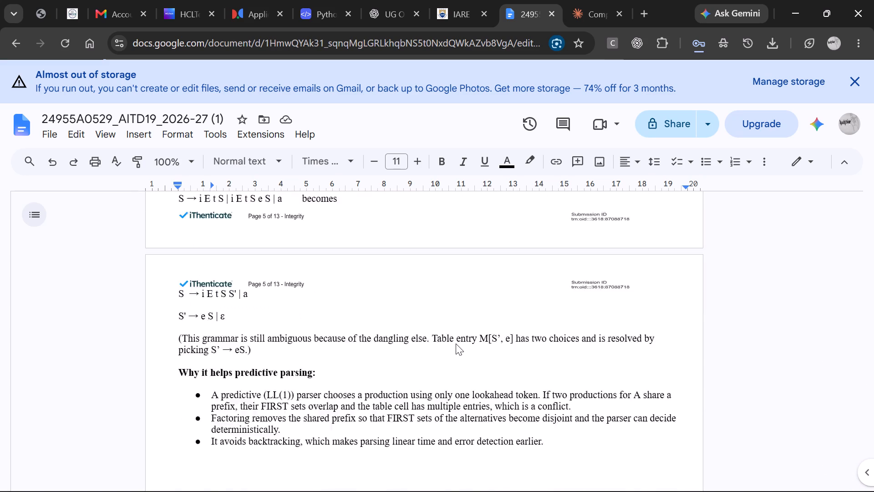
Review the report again from the first page, checking the submission details, the assignment cover page and the first answers.
{"action": "scroll", "coordinate": [456, 343], "scroll_direction": "up", "scroll_amount": 17}
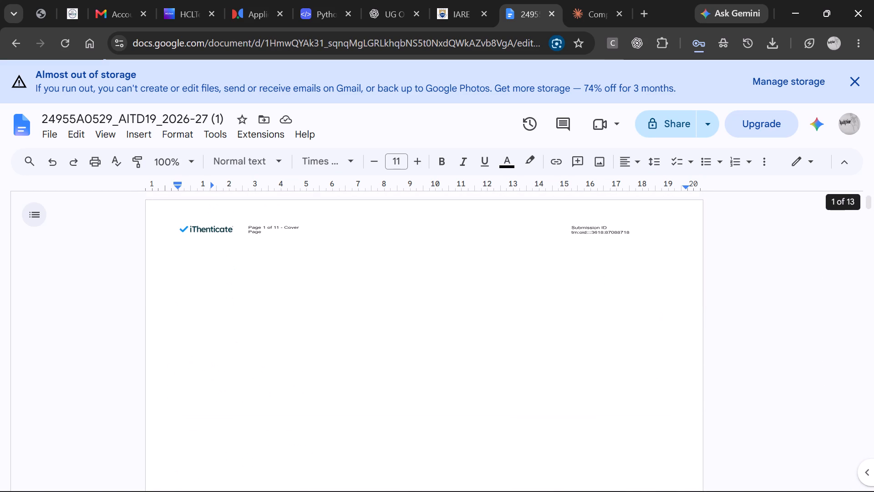
{"action": "scroll", "coordinate": [456, 343], "scroll_direction": "down", "scroll_amount": 6}
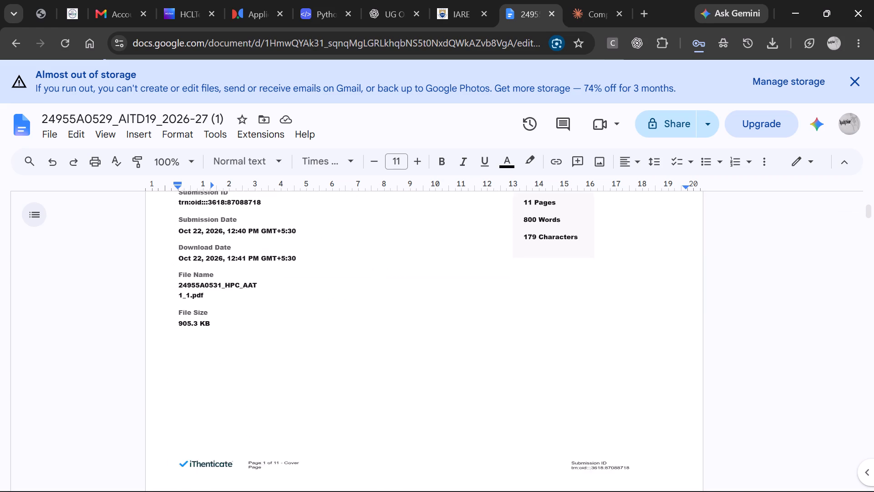
{"action": "scroll", "coordinate": [456, 343], "scroll_direction": "down", "scroll_amount": 4}
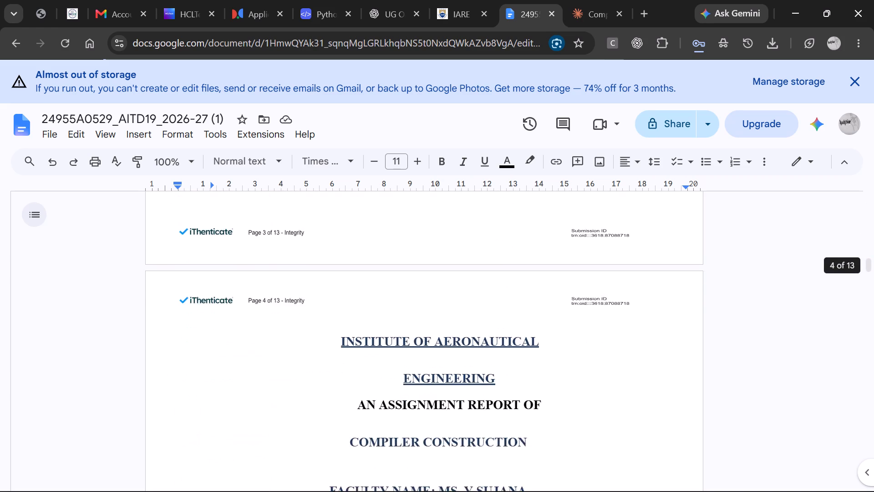
{"action": "scroll", "coordinate": [456, 343], "scroll_direction": "down", "scroll_amount": 2}
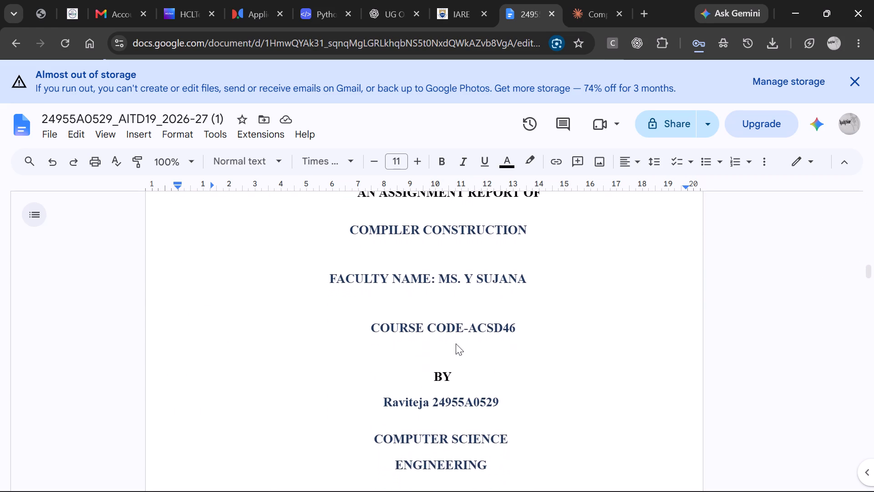
{"action": "scroll", "coordinate": [456, 343], "scroll_direction": "down", "scroll_amount": 3}
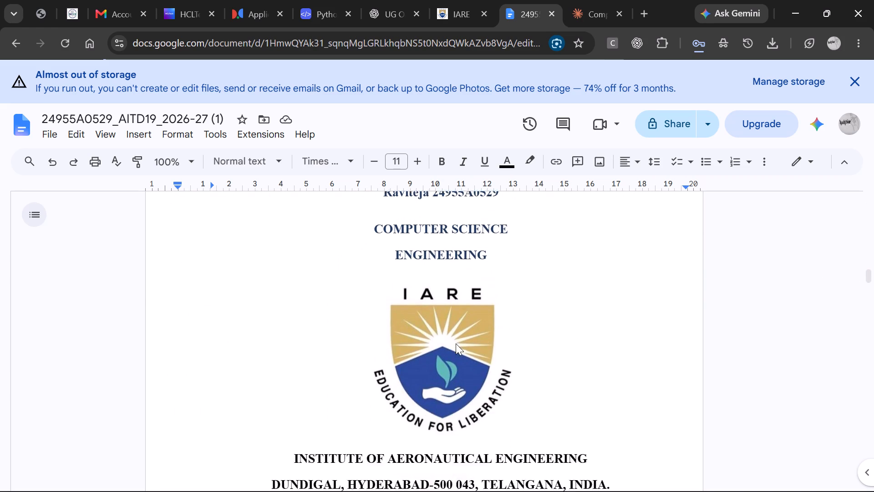
{"action": "scroll", "coordinate": [456, 343], "scroll_direction": "down", "scroll_amount": 2}
{"action": "scroll", "coordinate": [456, 343], "scroll_direction": "up", "scroll_amount": 1}
{"action": "scroll", "coordinate": [456, 343], "scroll_direction": "down", "scroll_amount": 2}
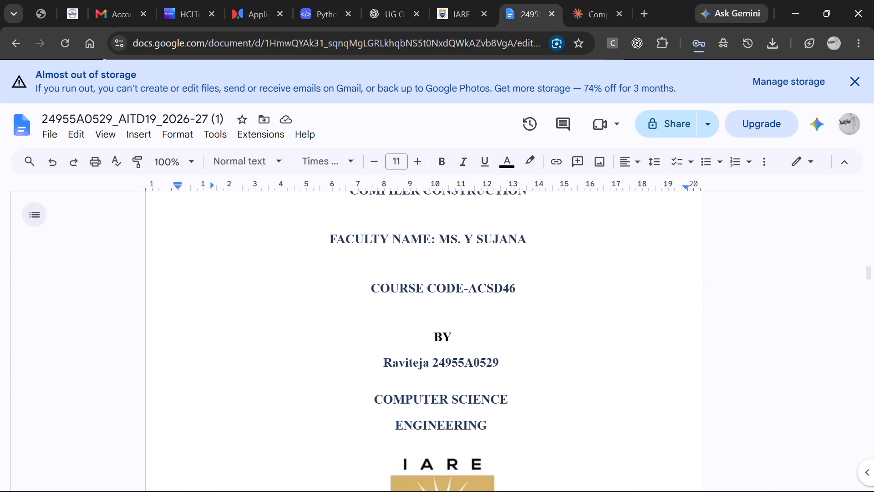
{"action": "scroll", "coordinate": [456, 343], "scroll_direction": "down", "scroll_amount": 5}
{"action": "scroll", "coordinate": [456, 343], "scroll_direction": "up", "scroll_amount": 2}
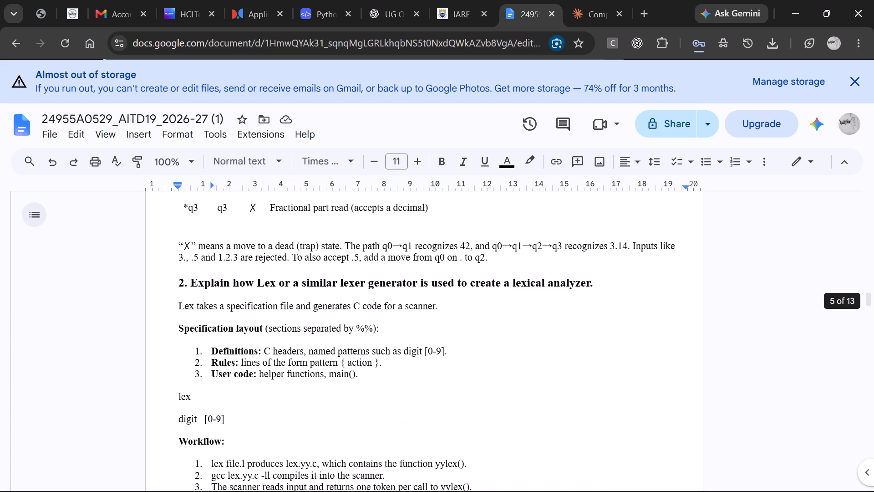
Download the report as a PDF.
{"action": "left_click", "coordinate": [62, 139]}
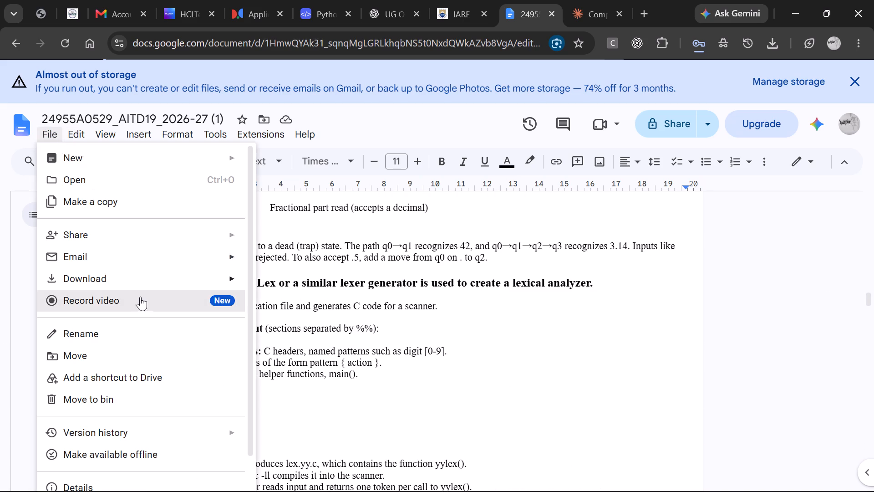
{"action": "left_click", "coordinate": [325, 308]}
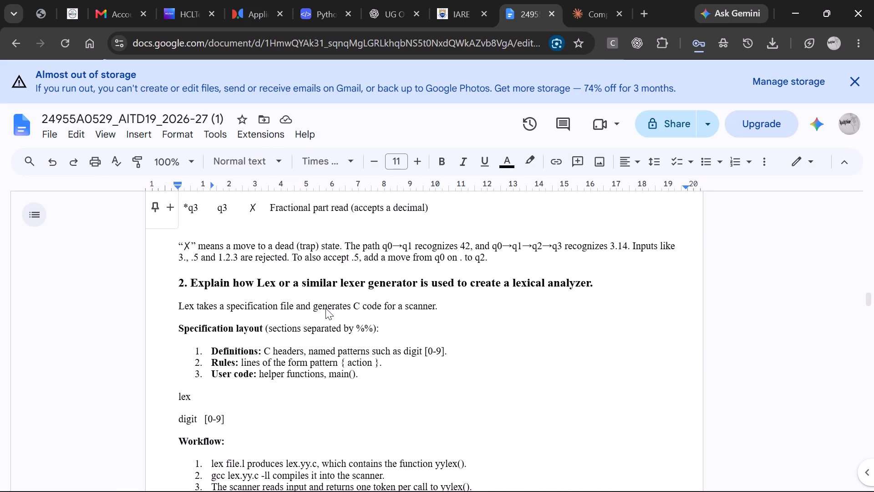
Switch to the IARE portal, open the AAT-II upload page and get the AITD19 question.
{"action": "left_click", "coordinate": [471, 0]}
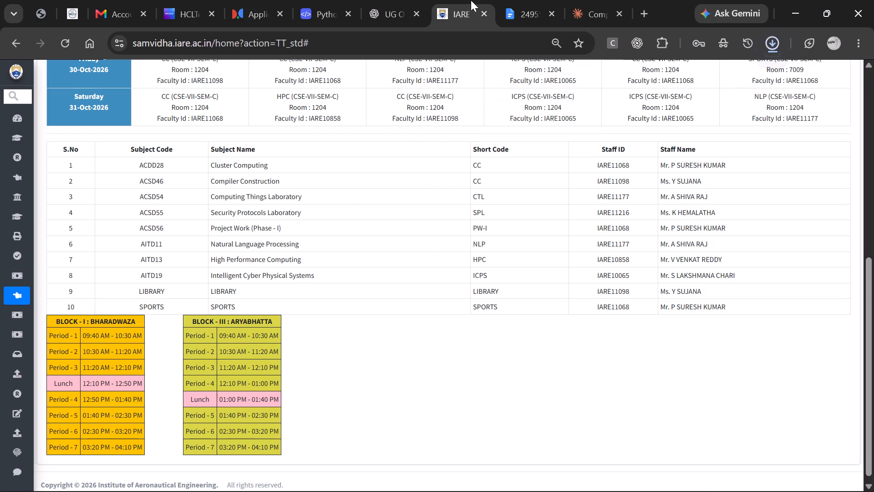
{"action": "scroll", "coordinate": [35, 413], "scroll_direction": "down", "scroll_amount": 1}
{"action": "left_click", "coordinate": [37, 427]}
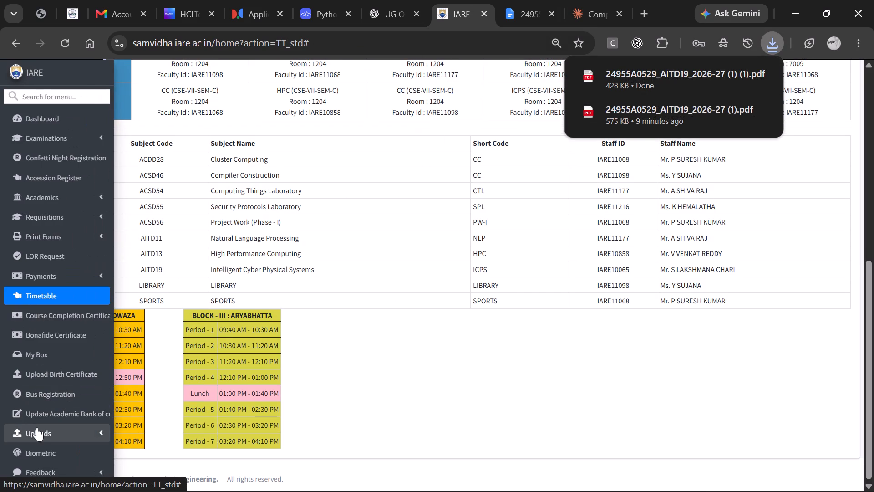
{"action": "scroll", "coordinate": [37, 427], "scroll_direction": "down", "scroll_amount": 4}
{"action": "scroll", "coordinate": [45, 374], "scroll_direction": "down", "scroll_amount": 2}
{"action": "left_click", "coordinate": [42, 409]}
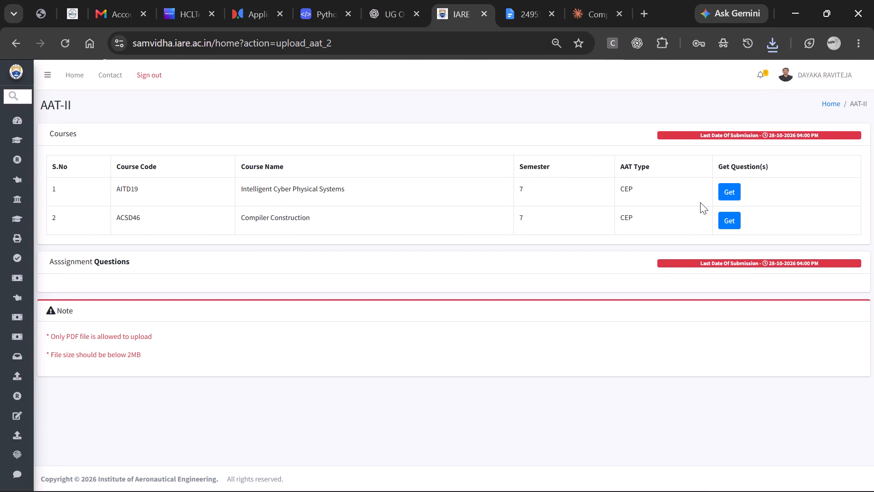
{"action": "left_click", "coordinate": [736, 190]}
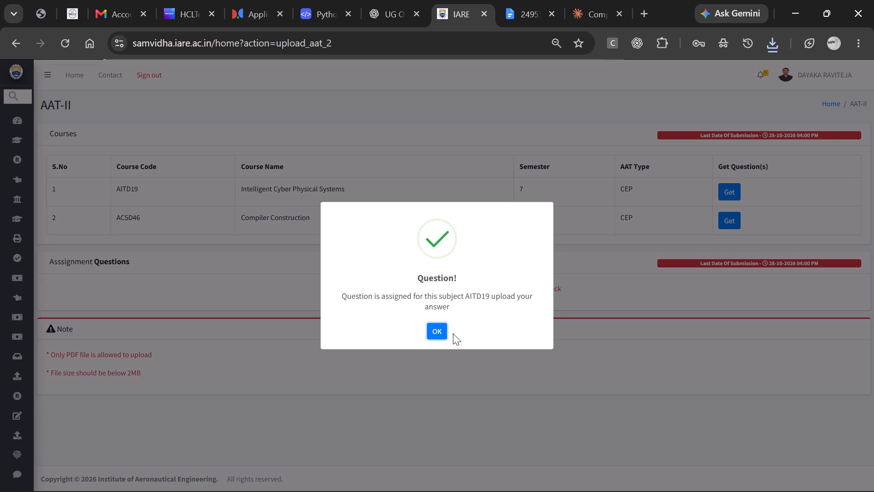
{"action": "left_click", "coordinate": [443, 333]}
Open the AAT-I upload page and get the questions for Compiler Construction (ACSD46).
{"action": "scroll", "coordinate": [20, 435], "scroll_direction": "down", "scroll_amount": 3}
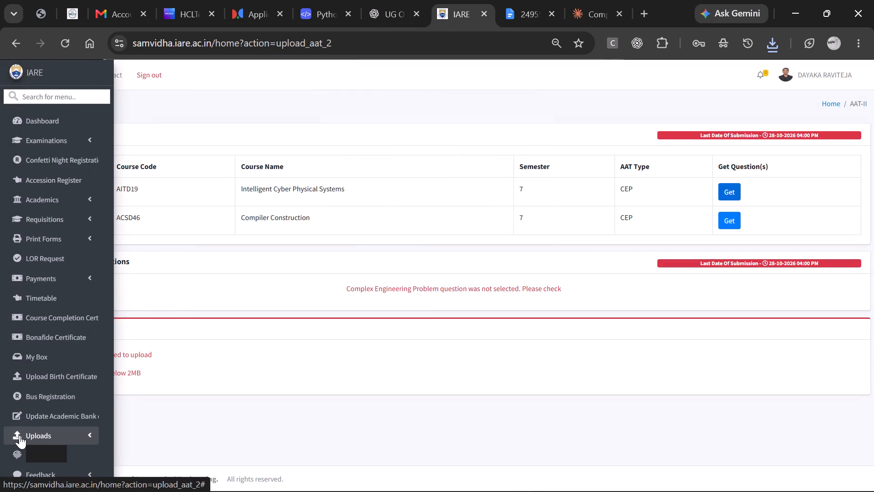
{"action": "scroll", "coordinate": [20, 435], "scroll_direction": "down", "scroll_amount": 5}
{"action": "left_click", "coordinate": [46, 433]}
{"action": "scroll", "coordinate": [46, 433], "scroll_direction": "down", "scroll_amount": 3}
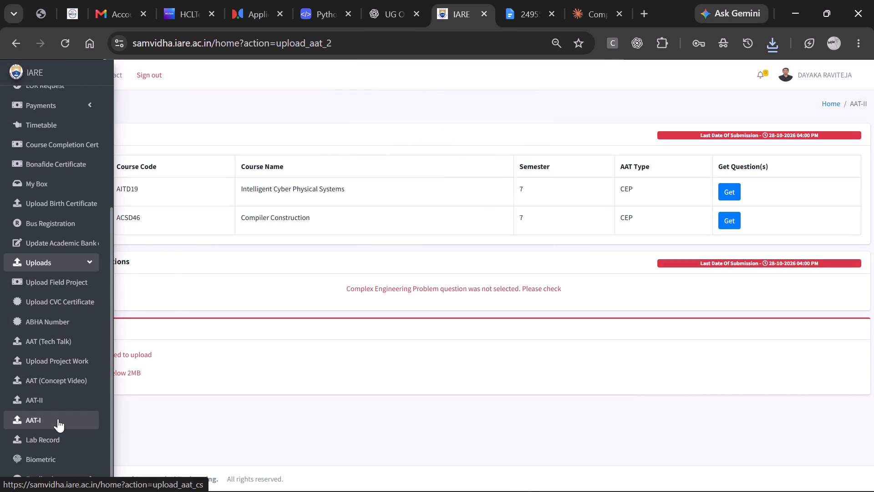
{"action": "left_click", "coordinate": [58, 420]}
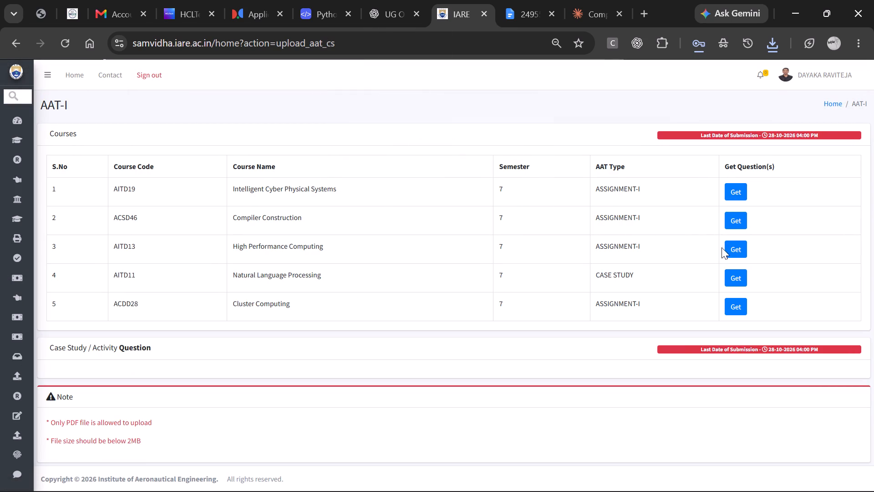
{"action": "left_click", "coordinate": [740, 220]}
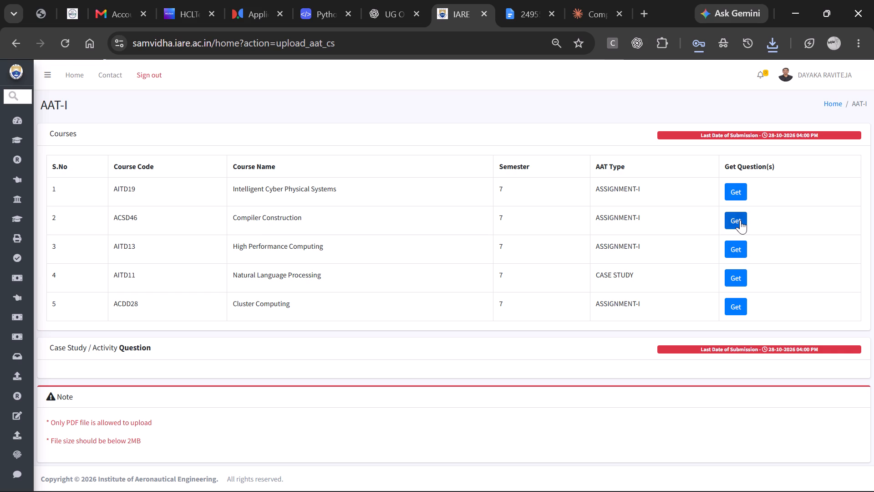
{"action": "left_click", "coordinate": [740, 220]}
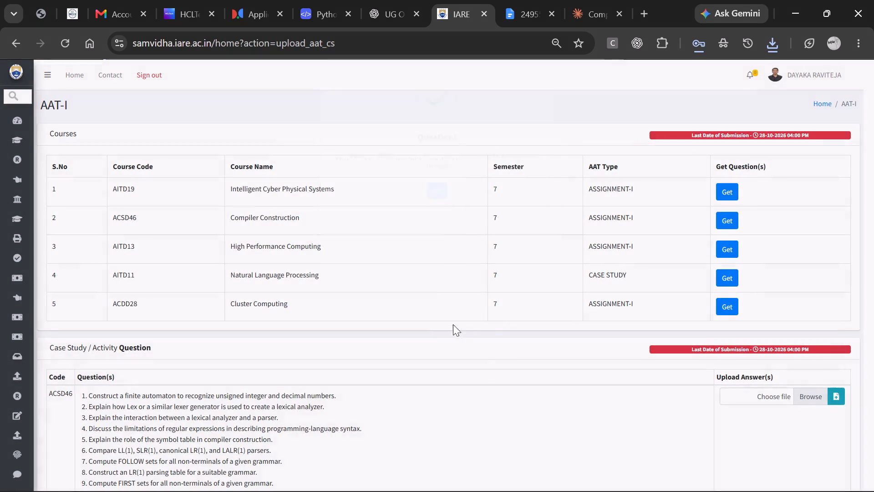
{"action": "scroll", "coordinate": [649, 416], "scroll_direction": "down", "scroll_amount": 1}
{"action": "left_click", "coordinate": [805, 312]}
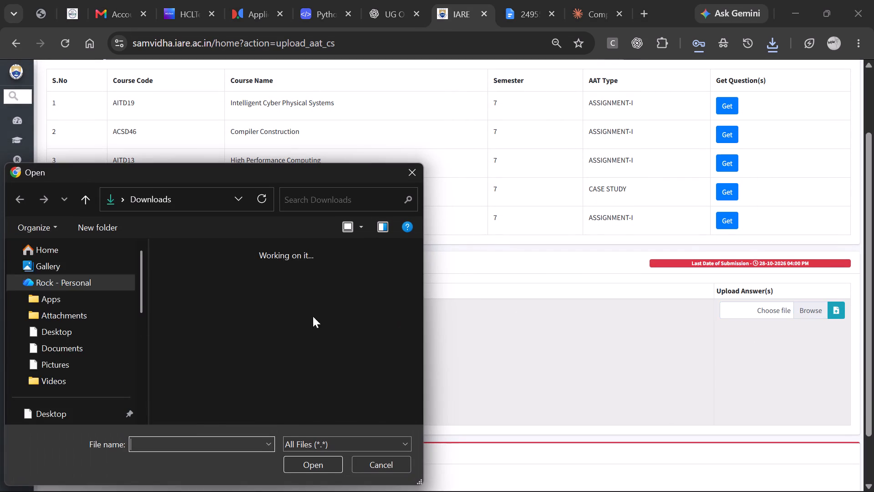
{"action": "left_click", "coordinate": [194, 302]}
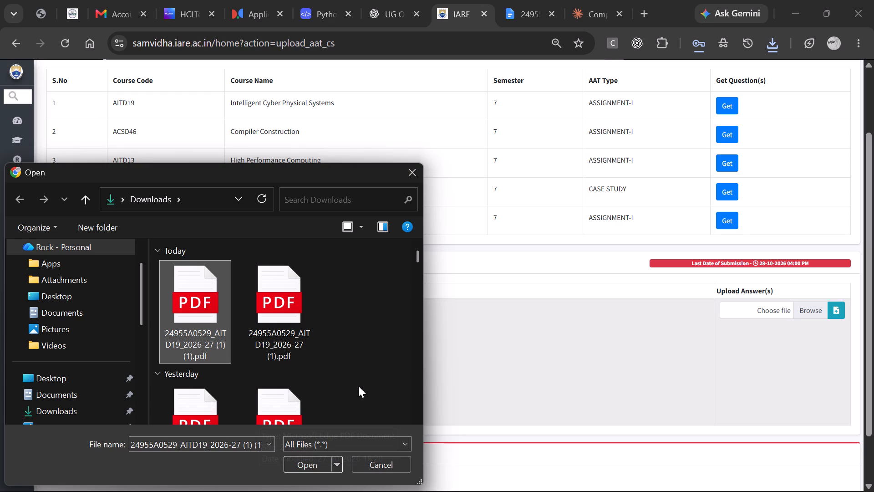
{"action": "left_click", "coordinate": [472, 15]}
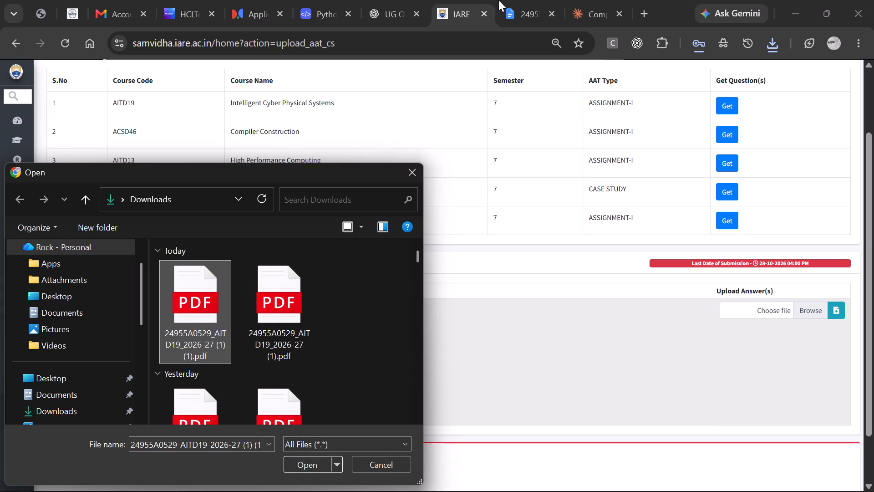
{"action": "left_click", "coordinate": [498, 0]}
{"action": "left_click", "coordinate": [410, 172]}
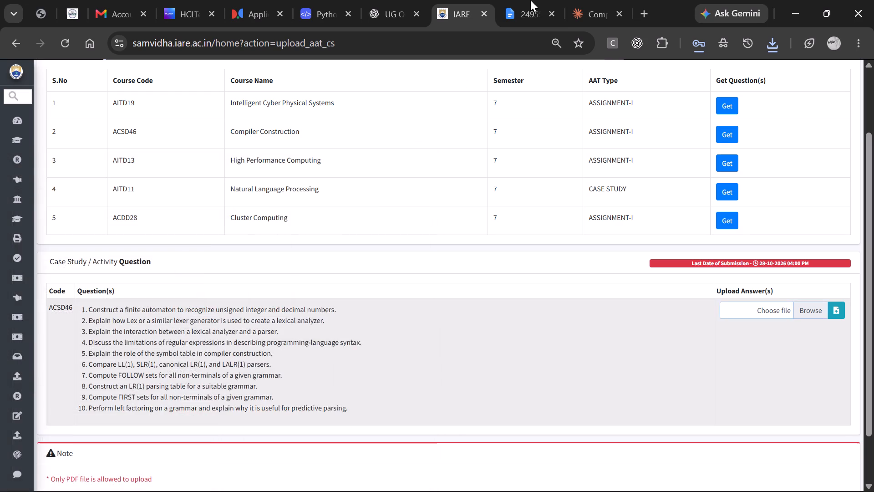
Switch to the report document and change the course code in its name to ACSD46.
{"action": "left_click", "coordinate": [532, 0]}
{"action": "left_click", "coordinate": [146, 117]}
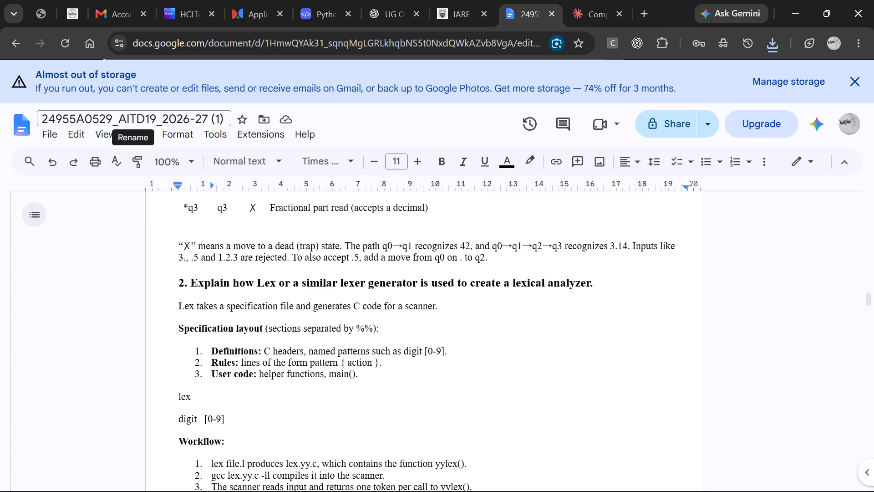
{"action": "left_click", "coordinate": [152, 117]}
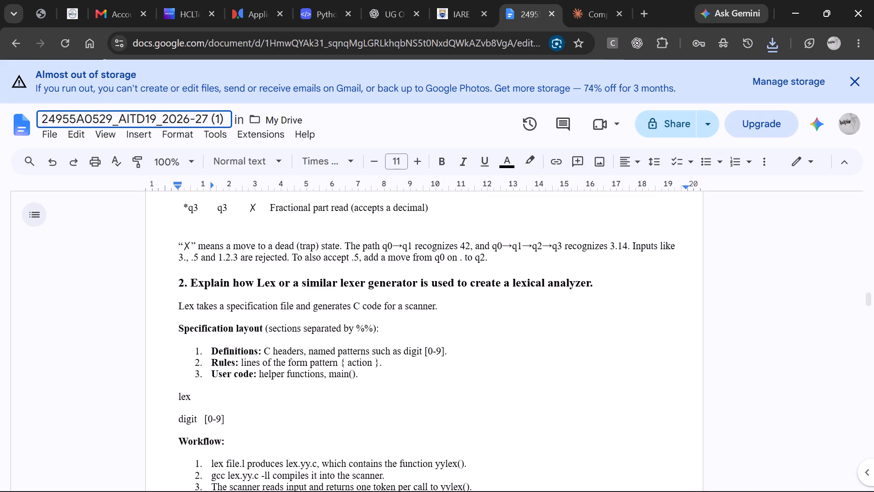
{"action": "key", "text": "Right"}
{"action": "key", "text": "BackSpace"}
{"action": "key", "text": "BackSpace"}
{"action": "key", "text": "BackSpace"}
{"action": "key", "text": "BackSpace"}
{"action": "key", "text": "BackSpace"}
{"action": "key", "text": "BackSpace"}
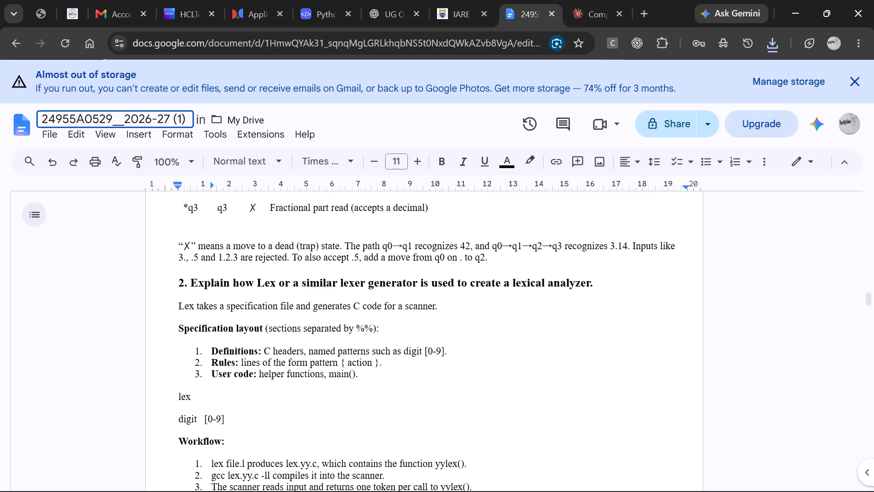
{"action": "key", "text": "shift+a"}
{"action": "key", "text": "BackSpace"}
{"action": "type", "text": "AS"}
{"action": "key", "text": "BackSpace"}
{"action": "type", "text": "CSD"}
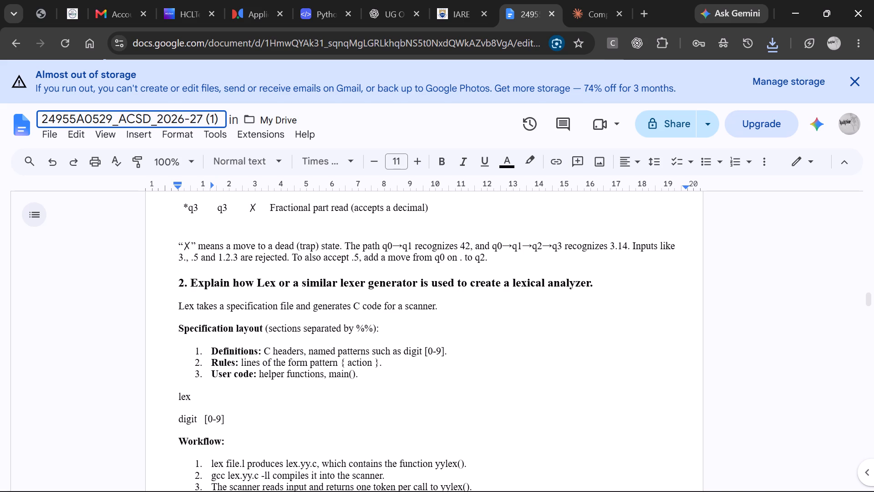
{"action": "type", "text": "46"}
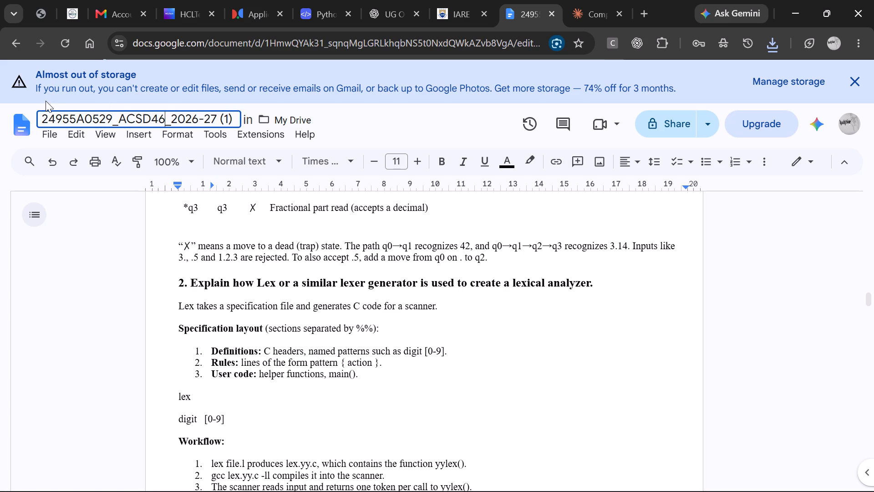
Download the renamed ACSD46 report as a PDF document.
{"action": "left_click", "coordinate": [44, 139]}
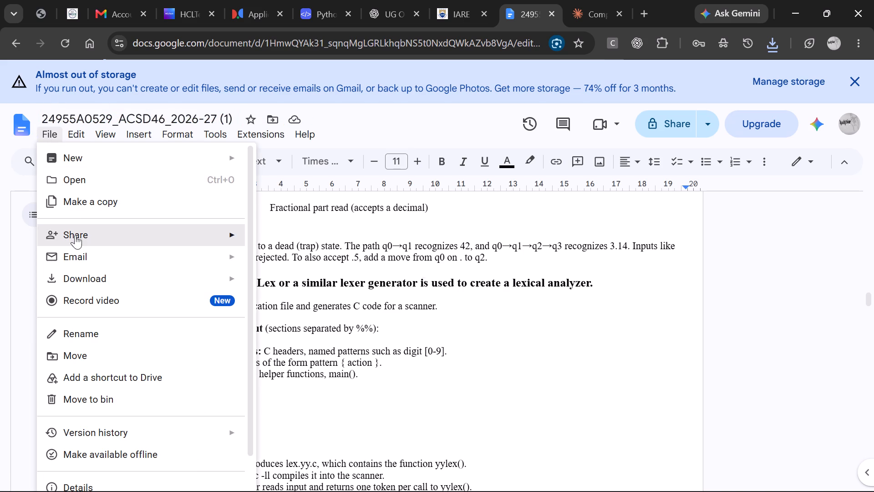
{"action": "left_click", "coordinate": [117, 276]}
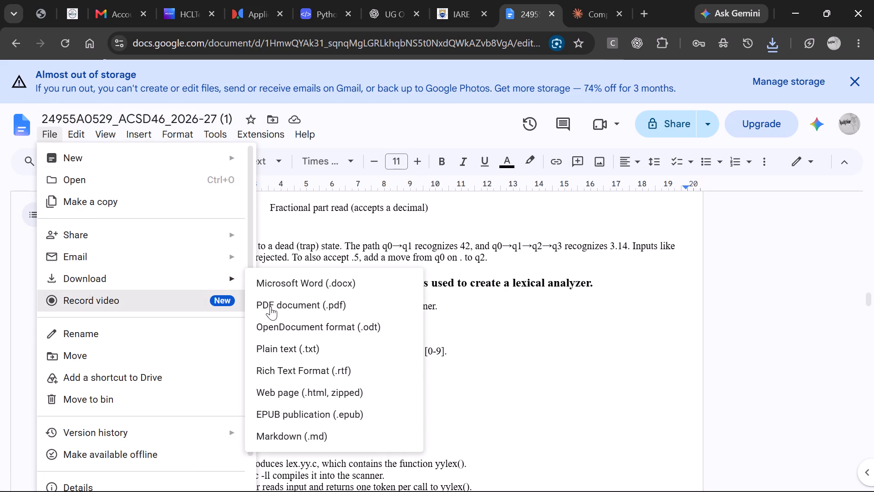
{"action": "left_click", "coordinate": [270, 306]}
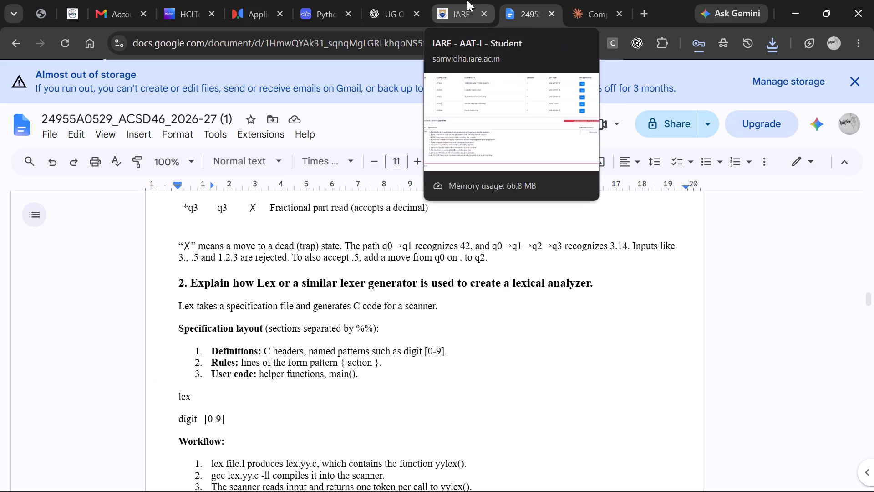
Switch to the IARE portal and upload the ACSD46 report PDF as the Compiler Construction answer.
{"action": "left_click", "coordinate": [467, 0]}
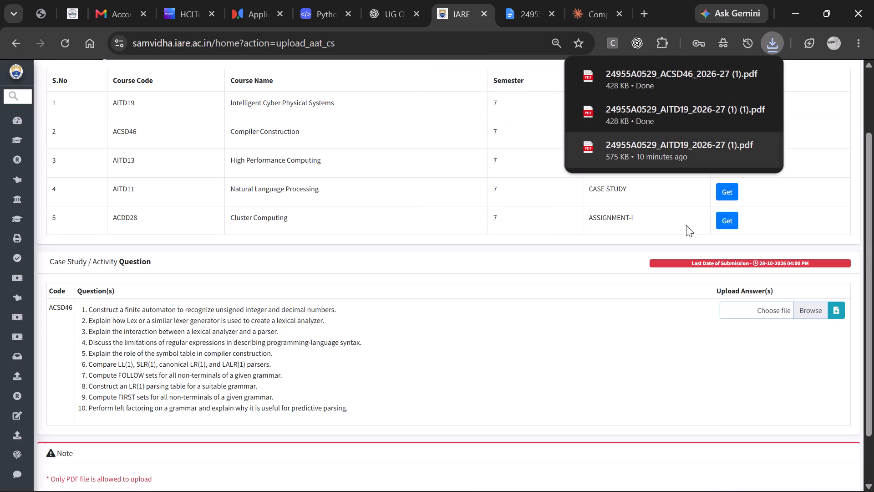
{"action": "left_click", "coordinate": [801, 309]}
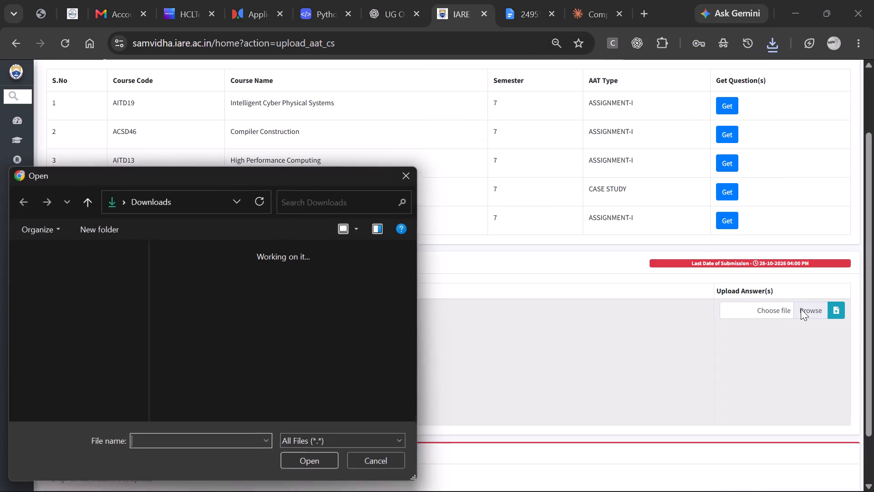
{"action": "left_click", "coordinate": [218, 295]}
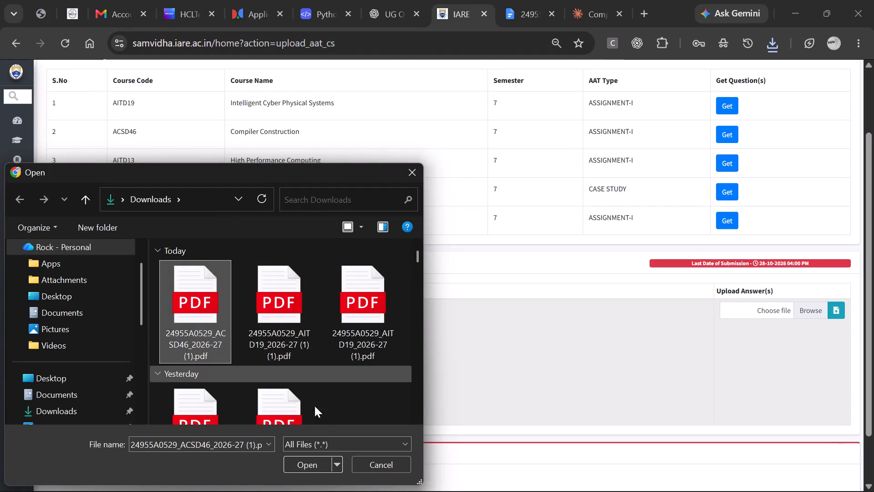
{"action": "left_click", "coordinate": [325, 467]}
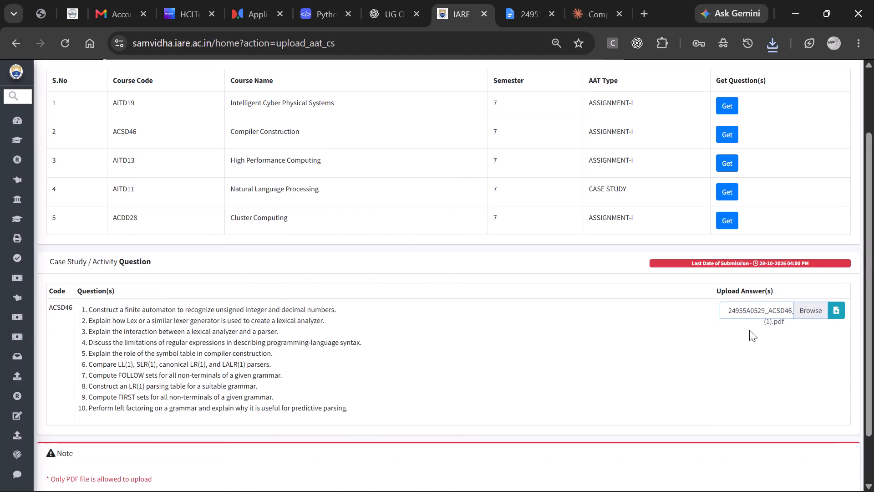
{"action": "left_click", "coordinate": [835, 311]}
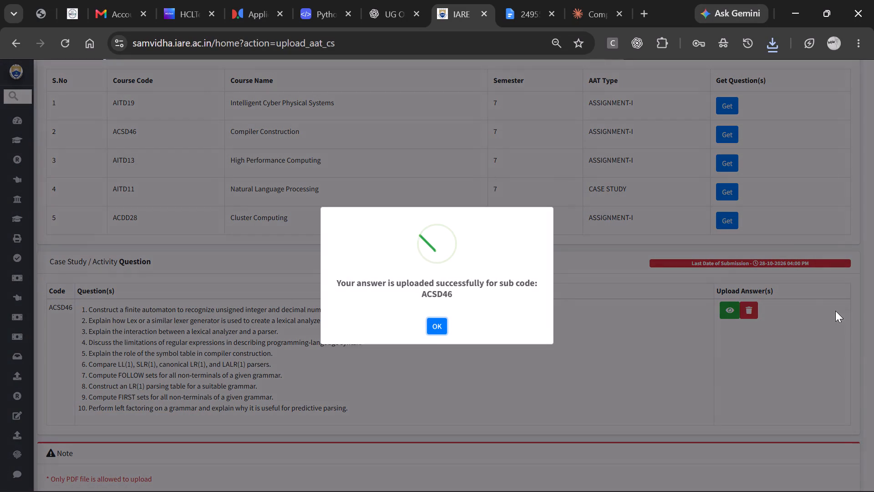
{"action": "left_click", "coordinate": [440, 333]}
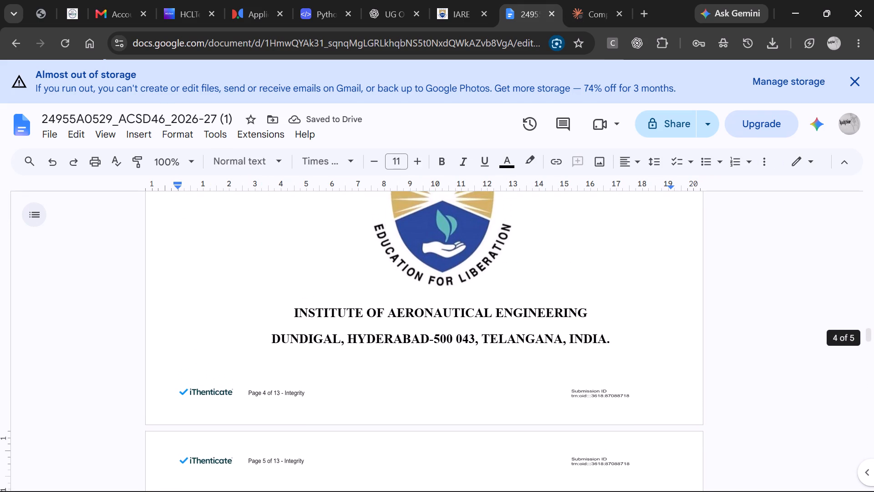
{"action": "scroll", "coordinate": [423, 311], "scroll_direction": "up", "scroll_amount": 5}
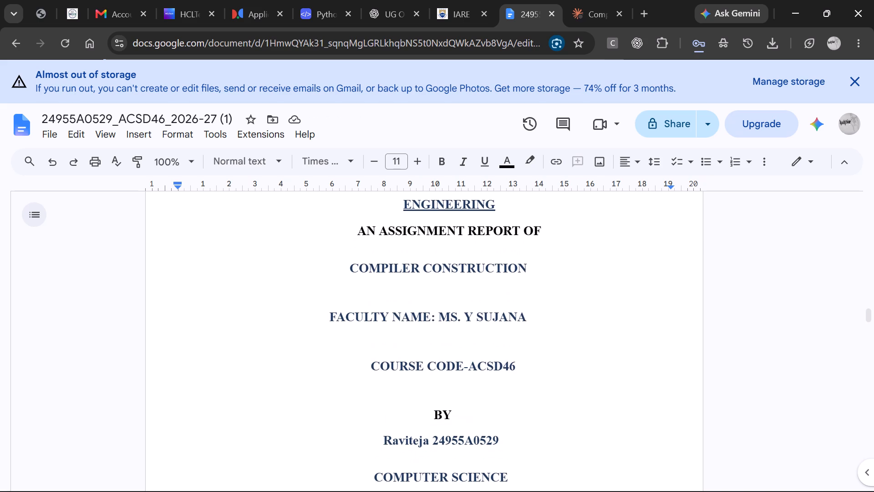
{"action": "scroll", "coordinate": [537, 235], "scroll_direction": "up", "scroll_amount": 1}
{"action": "left_click_drag", "start_coordinate": [520, 282], "coordinate": [393, 283]}
{"action": "key", "text": "BackSpace"}
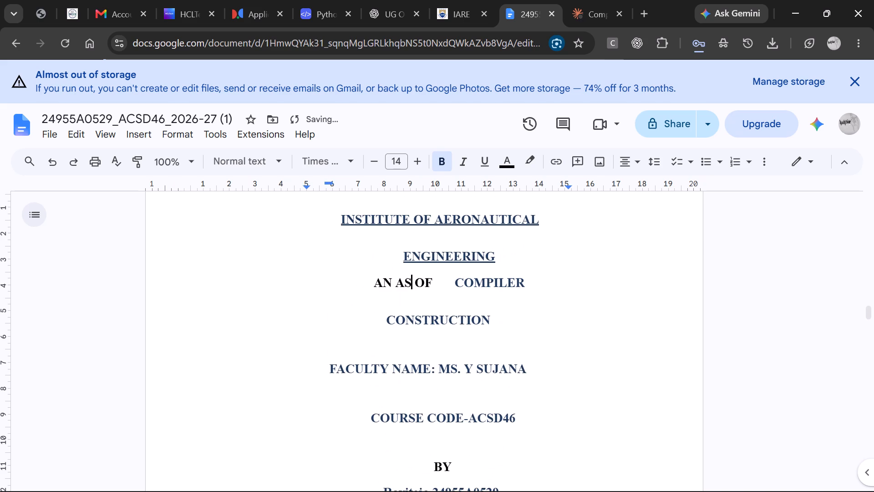
{"action": "key", "text": "BackSpace"}
{"action": "key", "text": "BackSpace"}
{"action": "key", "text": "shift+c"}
{"action": "key", "text": "BackSpace"}
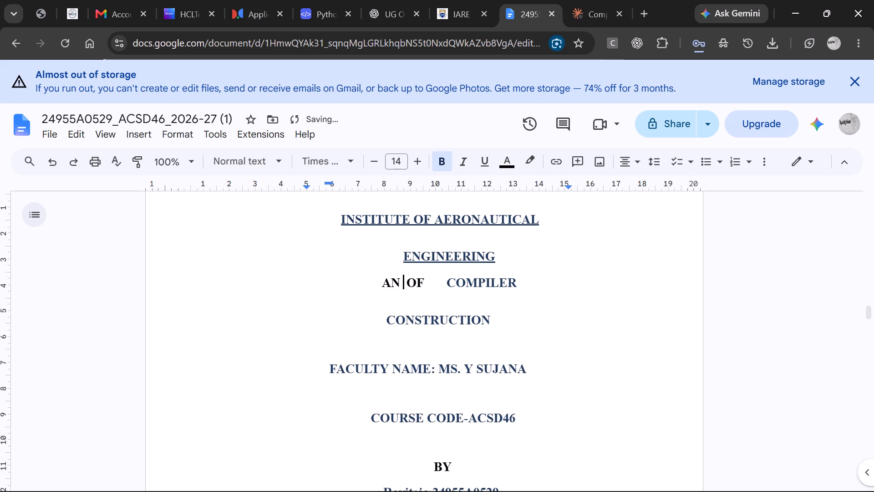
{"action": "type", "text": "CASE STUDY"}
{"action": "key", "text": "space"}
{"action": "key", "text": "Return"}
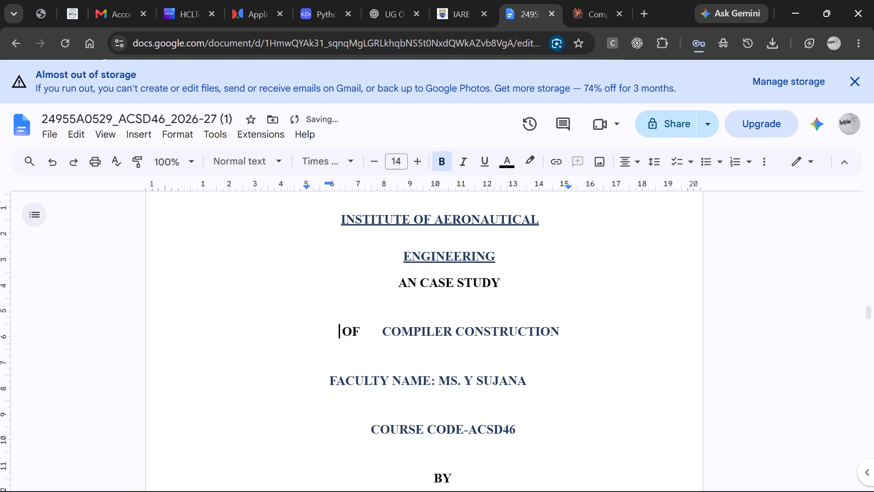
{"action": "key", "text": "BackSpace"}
Join "OF" onto the "AN CASE STUDY" line of the cover page, leaving the course name on its own line.
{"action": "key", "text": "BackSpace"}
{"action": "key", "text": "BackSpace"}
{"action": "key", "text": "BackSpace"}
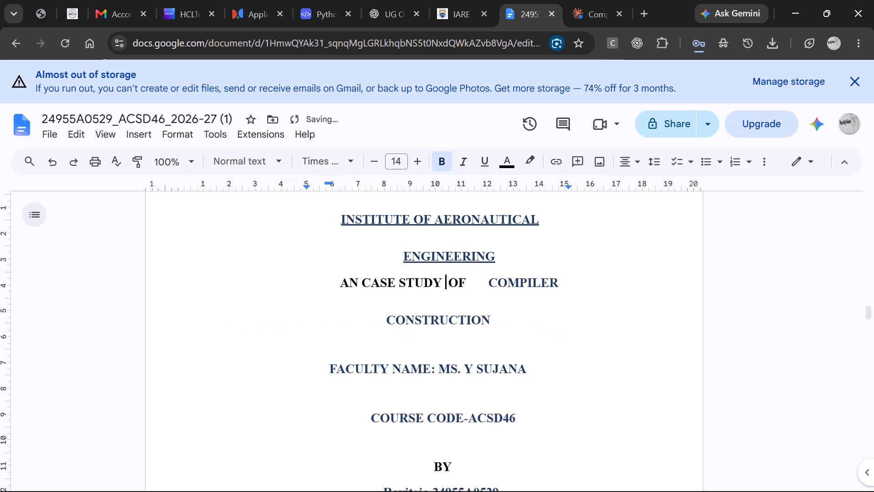
{"action": "left_click", "coordinate": [467, 283]}
{"action": "key", "text": "Return"}
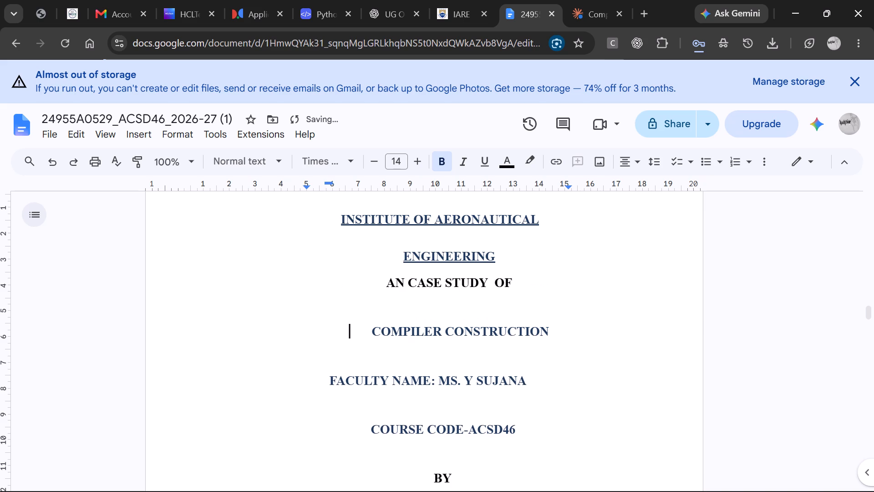
Replace "COMPILER CONSTRUCTION" on the cover page with the course name "NATURAL LANGUAGE PROCESSING", checked against the college portal, and remove its final G.
{"action": "left_click_drag", "start_coordinate": [554, 334], "coordinate": [534, 335]}
{"action": "left_click_drag", "start_coordinate": [534, 335], "coordinate": [391, 339]}
{"action": "key", "text": "BackSpace"}
{"action": "key", "text": "BackSpace"}
{"action": "key", "text": "BackSpace"}
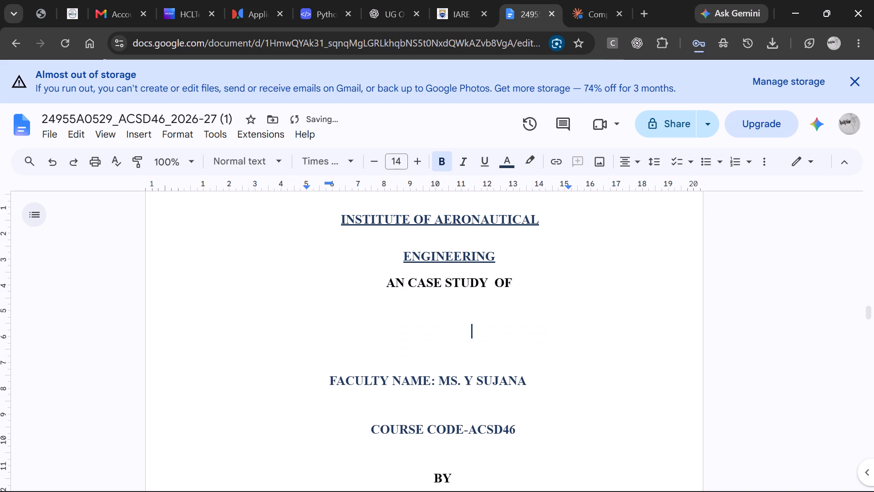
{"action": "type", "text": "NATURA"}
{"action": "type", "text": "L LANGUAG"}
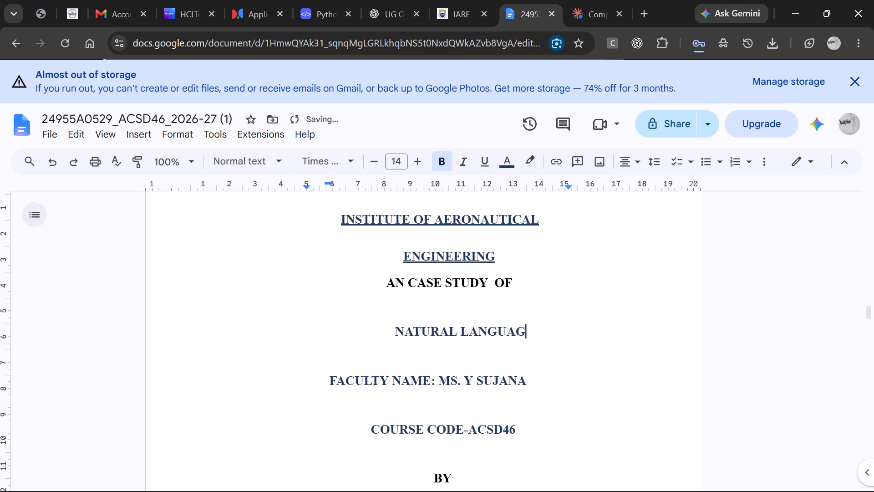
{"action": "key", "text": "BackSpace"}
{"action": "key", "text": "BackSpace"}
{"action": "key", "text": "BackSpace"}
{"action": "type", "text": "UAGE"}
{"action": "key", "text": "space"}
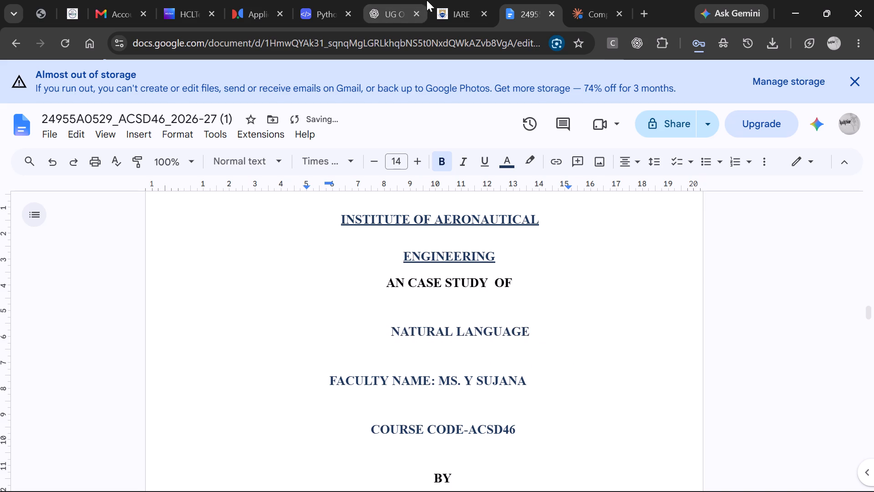
{"action": "left_click", "coordinate": [451, 0]}
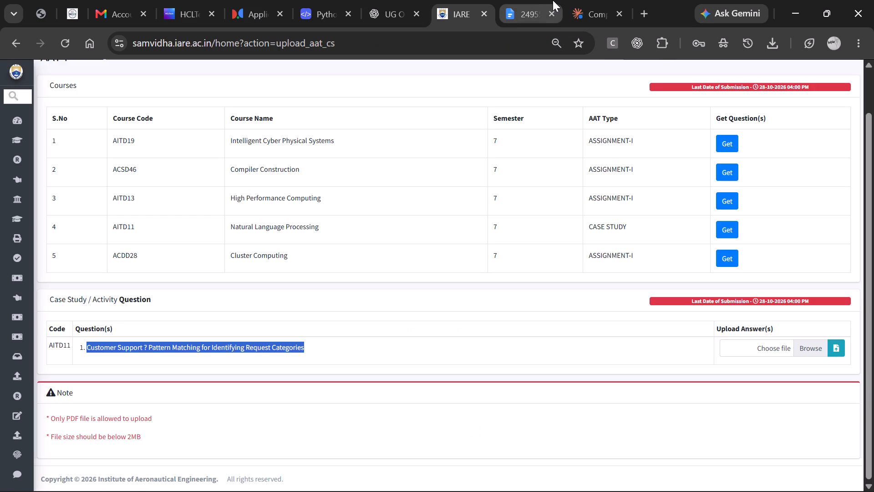
{"action": "left_click", "coordinate": [553, 0]}
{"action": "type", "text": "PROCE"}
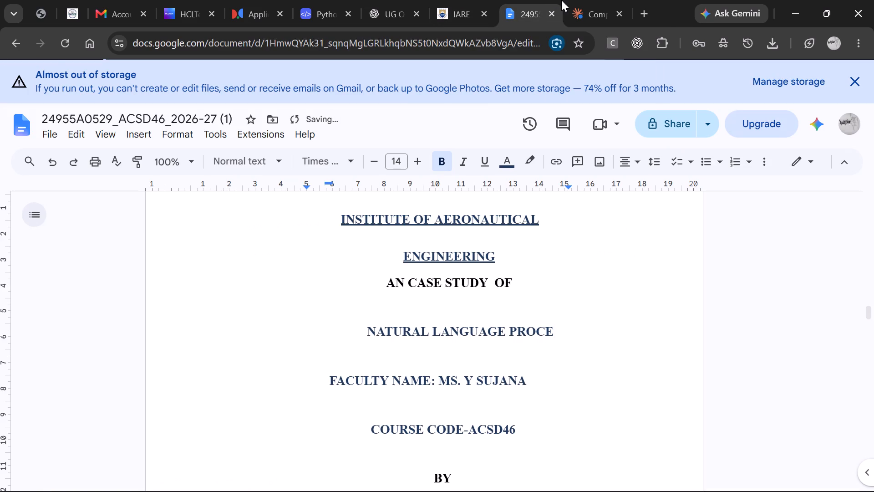
{"action": "left_click", "coordinate": [485, 0]}
{"action": "left_click", "coordinate": [526, 0]}
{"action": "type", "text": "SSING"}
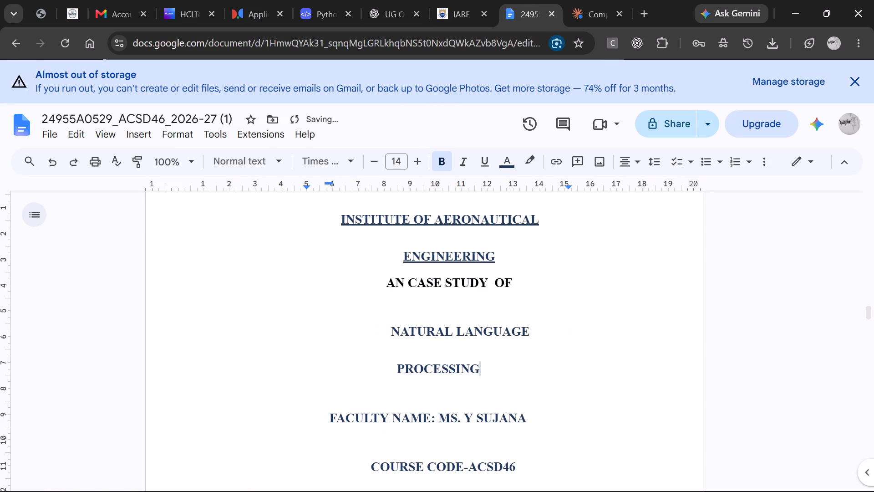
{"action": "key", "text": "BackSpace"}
Look up the Natural Language Processing faculty in the college portal's 2026-27 timetable for Computer Science and Engineering - VII Semester (Section - C).
{"action": "scroll", "coordinate": [407, 395], "scroll_direction": "down", "scroll_amount": 1}
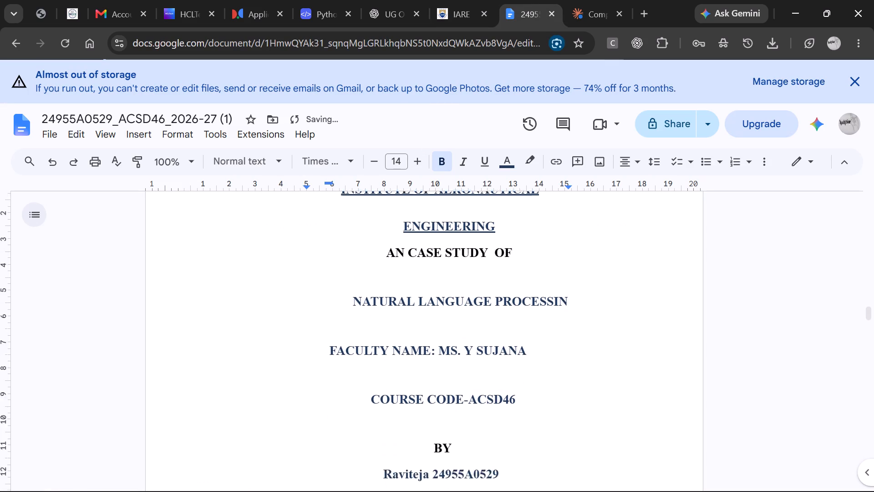
{"action": "scroll", "coordinate": [407, 395], "scroll_direction": "down", "scroll_amount": 1}
{"action": "left_click", "coordinate": [439, 0]}
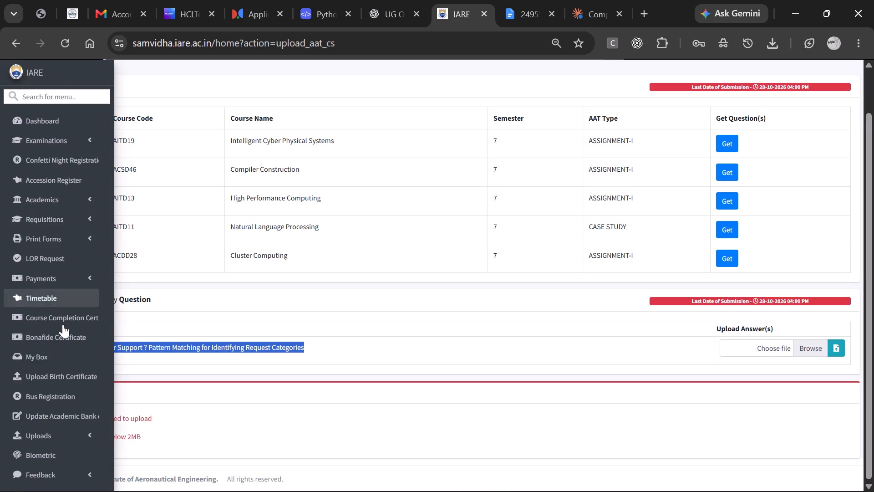
{"action": "left_click", "coordinate": [54, 292]}
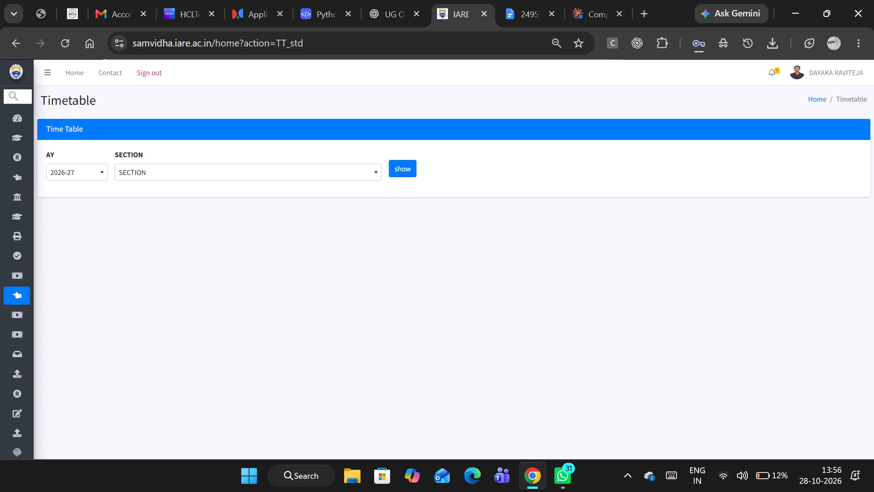
{"action": "left_click", "coordinate": [709, 491]}
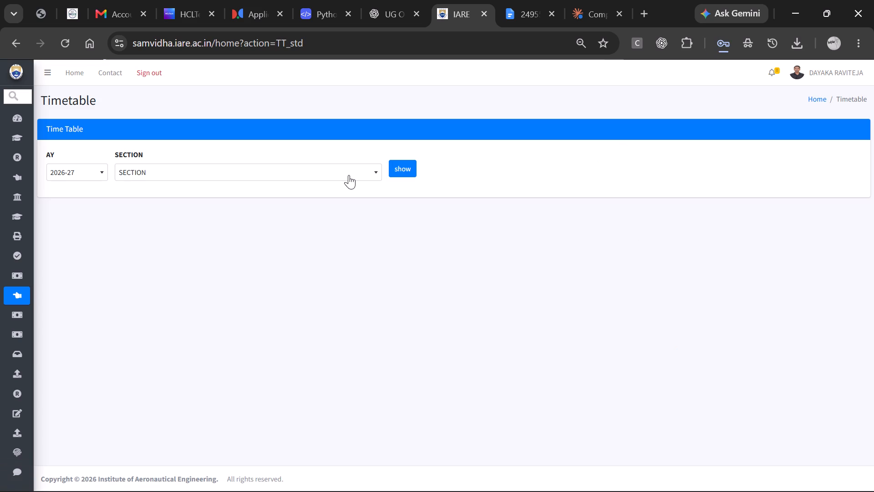
{"action": "left_click", "coordinate": [349, 174]}
{"action": "left_click", "coordinate": [336, 223]}
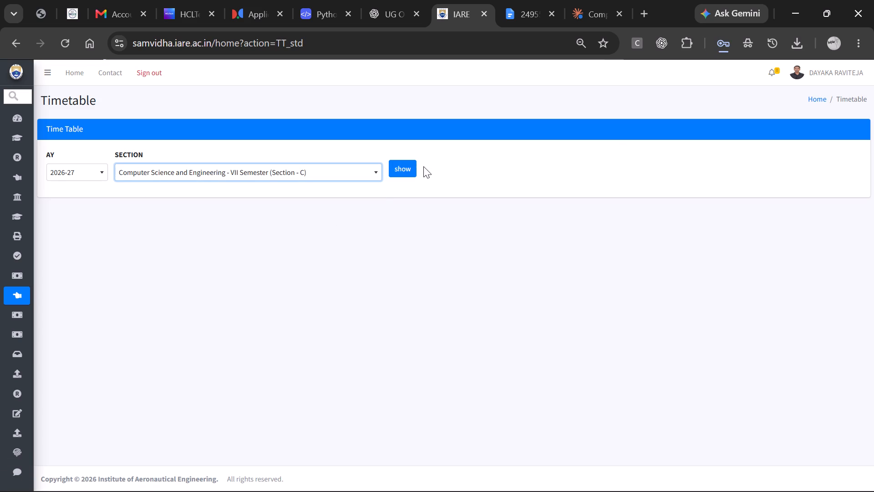
{"action": "left_click", "coordinate": [410, 168]}
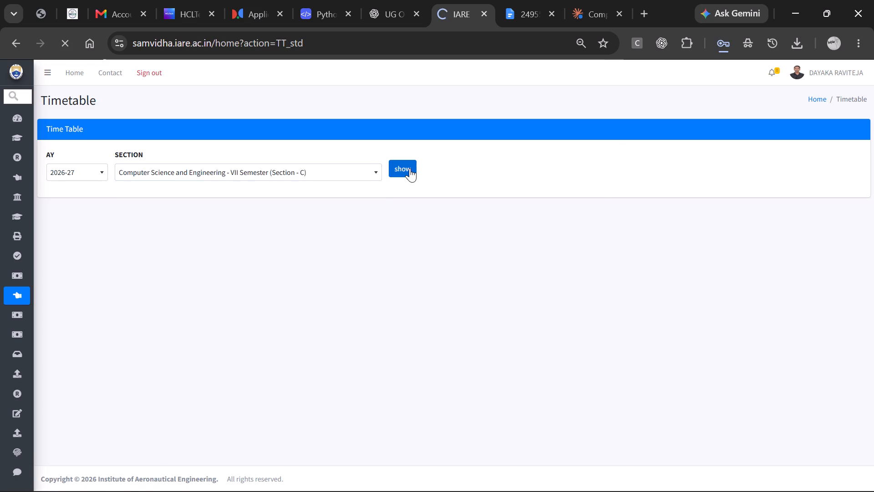
{"action": "scroll", "coordinate": [410, 168], "scroll_direction": "down", "scroll_amount": 3}
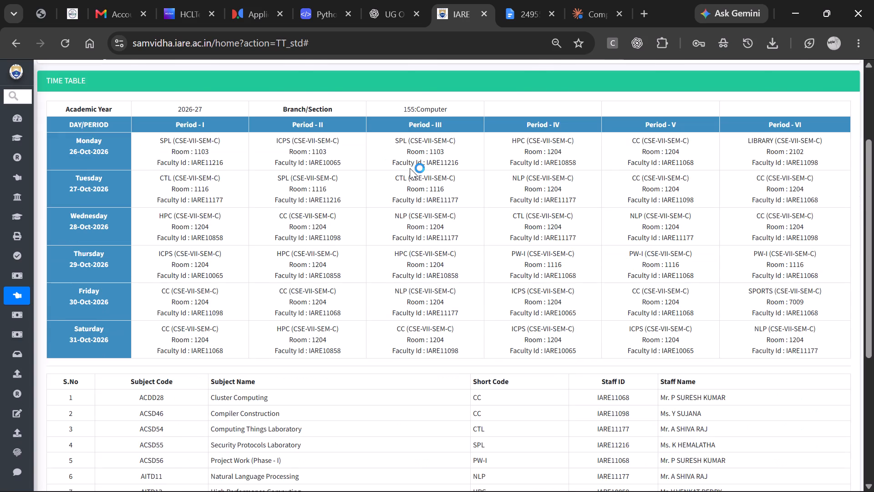
{"action": "scroll", "coordinate": [410, 168], "scroll_direction": "down", "scroll_amount": 1}
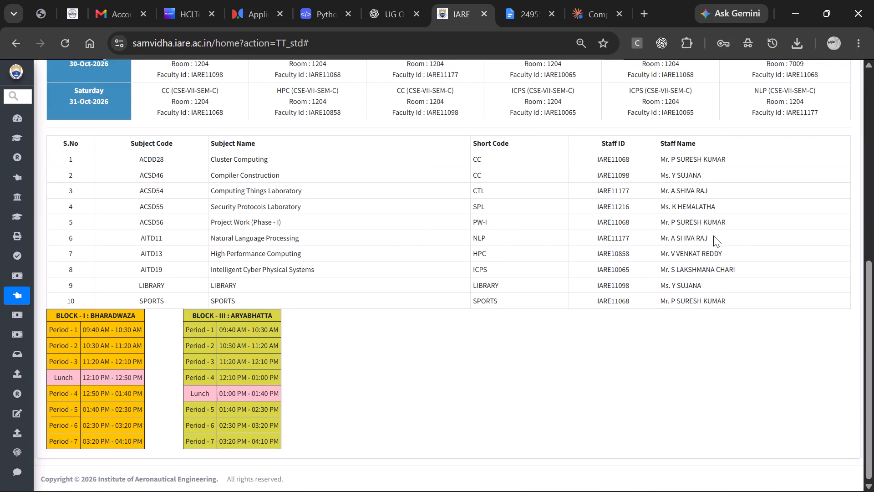
Replace the faculty name on the report's cover page with the Natural Language Processing teacher's title and name from the timetable.
{"action": "left_click", "coordinate": [500, 3]}
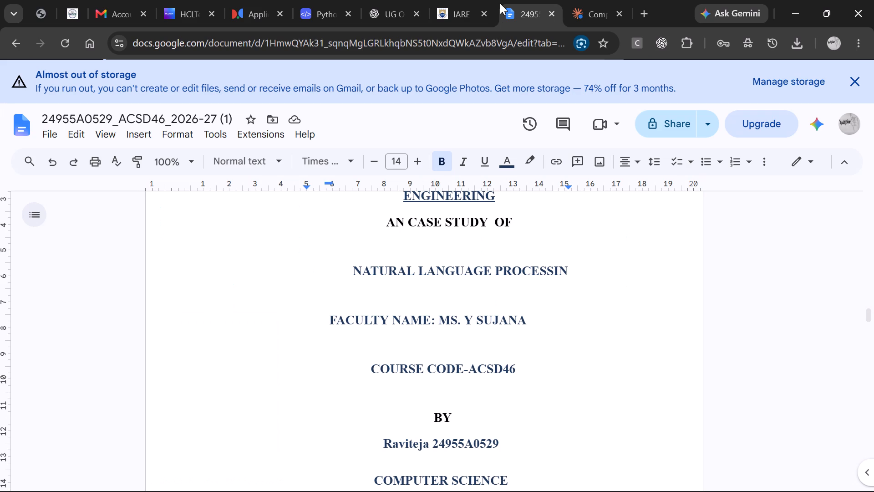
{"action": "left_click", "coordinate": [528, 319]}
{"action": "key", "text": "BackSpace"}
{"action": "key", "text": "BackSpace"}
{"action": "key", "text": "BackSpace"}
{"action": "key", "text": "BackSpace"}
{"action": "key", "text": "BackSpace"}
{"action": "key", "text": "BackSpace"}
{"action": "key", "text": "BackSpace"}
{"action": "key", "text": "BackSpace"}
{"action": "key", "text": "BackSpace"}
{"action": "key", "text": "BackSpace"}
{"action": "key", "text": "BackSpace"}
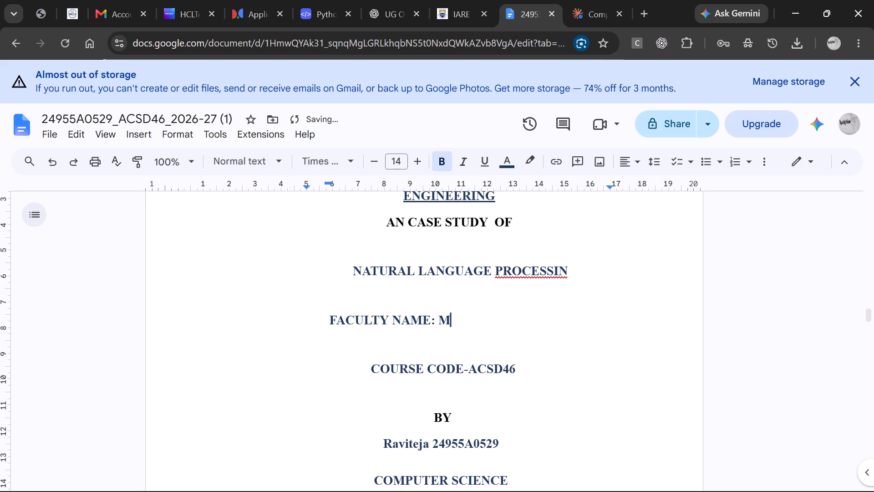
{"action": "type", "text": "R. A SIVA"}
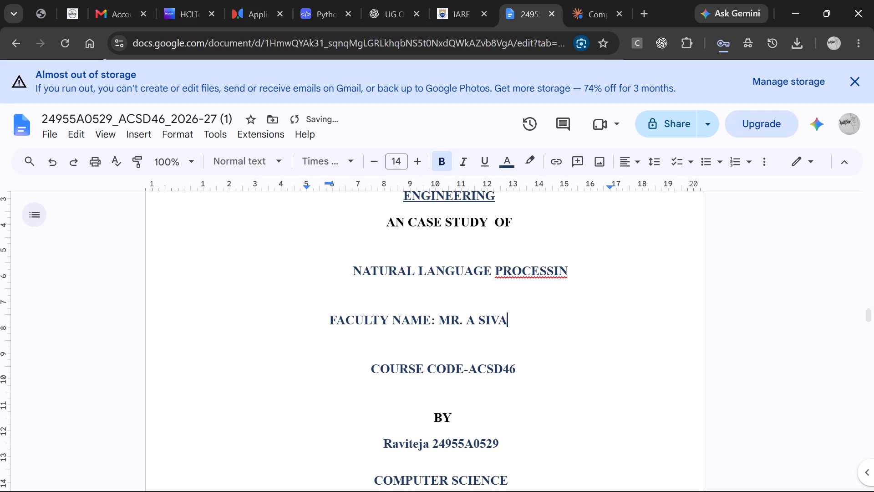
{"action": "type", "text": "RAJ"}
Check the teacher's name against the portal timetable and correct its spacing and spelling on the cover page.
{"action": "left_click", "coordinate": [437, 0]}
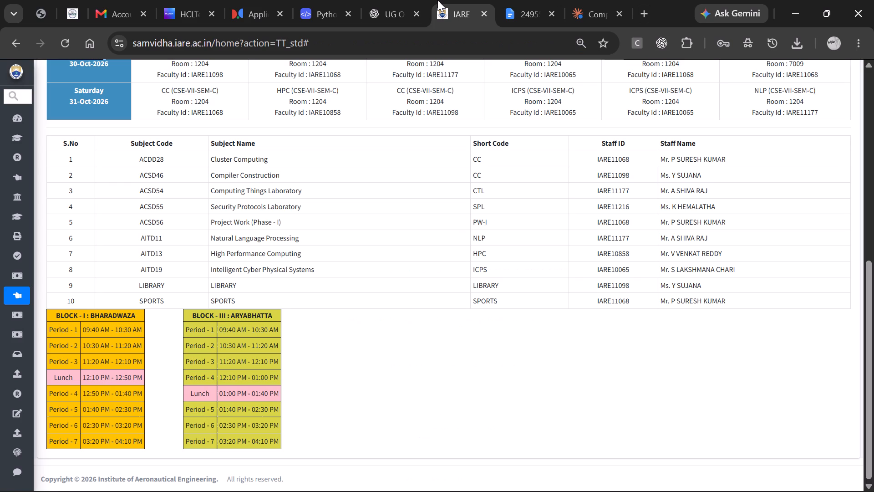
{"action": "left_click", "coordinate": [487, 0]}
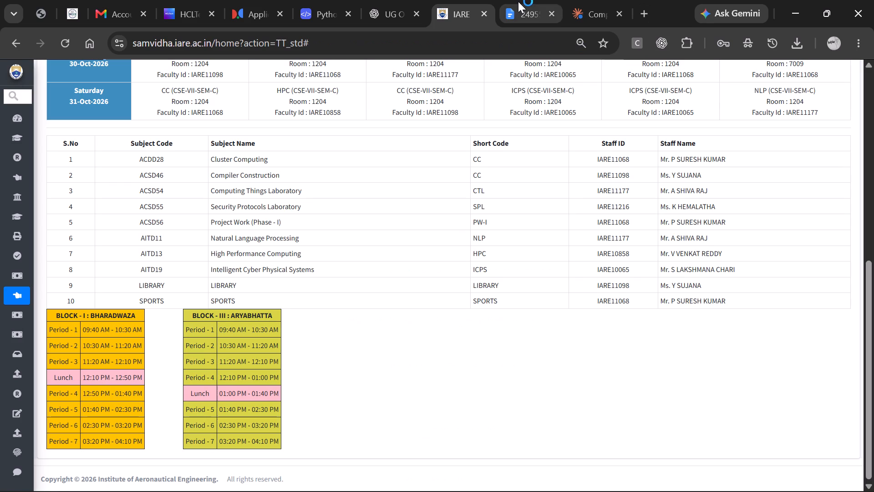
{"action": "left_click", "coordinate": [518, 1]}
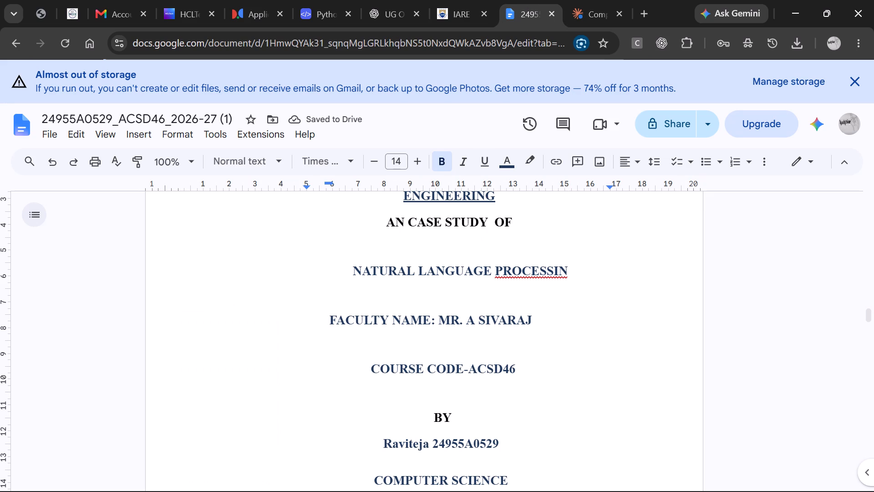
{"action": "left_click", "coordinate": [506, 318]}
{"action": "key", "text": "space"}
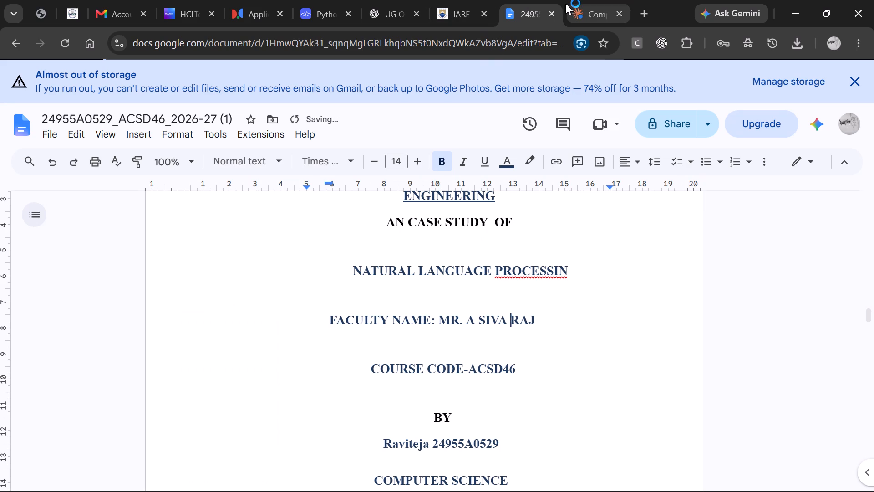
{"action": "left_click", "coordinate": [443, 17]}
{"action": "left_click", "coordinate": [530, 0]}
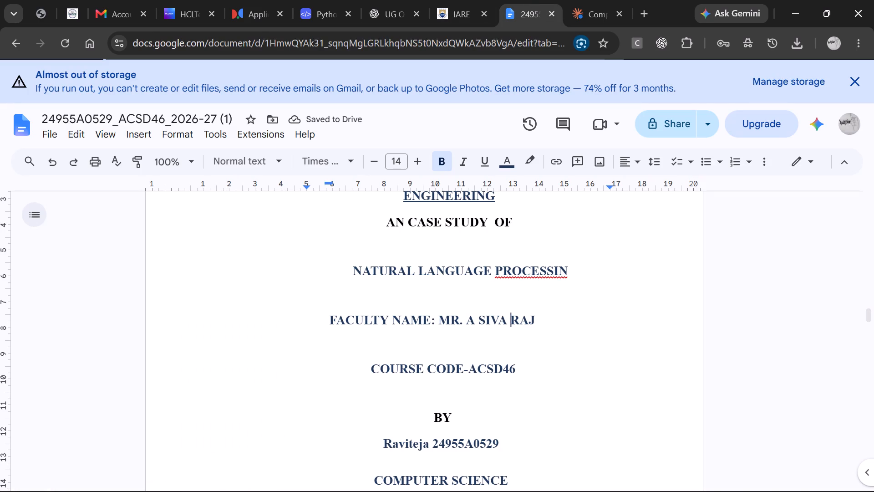
{"action": "left_click", "coordinate": [488, 321]}
{"action": "key", "text": "Left"}
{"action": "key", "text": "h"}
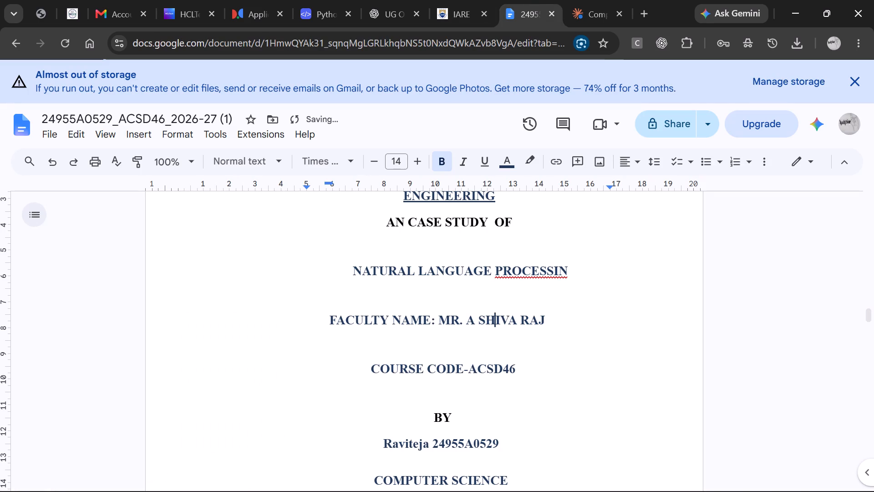
Check the course code in the portal timetable and set the cover page's course code to AITD11.
{"action": "left_click", "coordinate": [478, 0]}
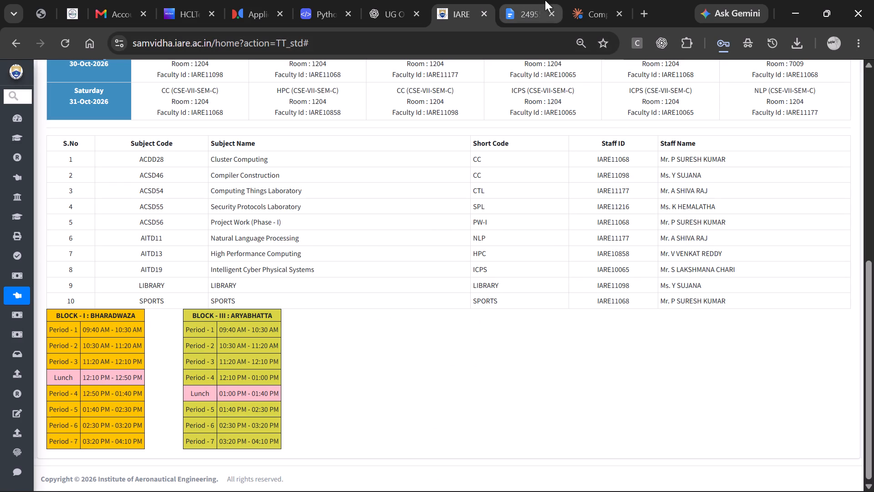
{"action": "left_click", "coordinate": [523, 3]}
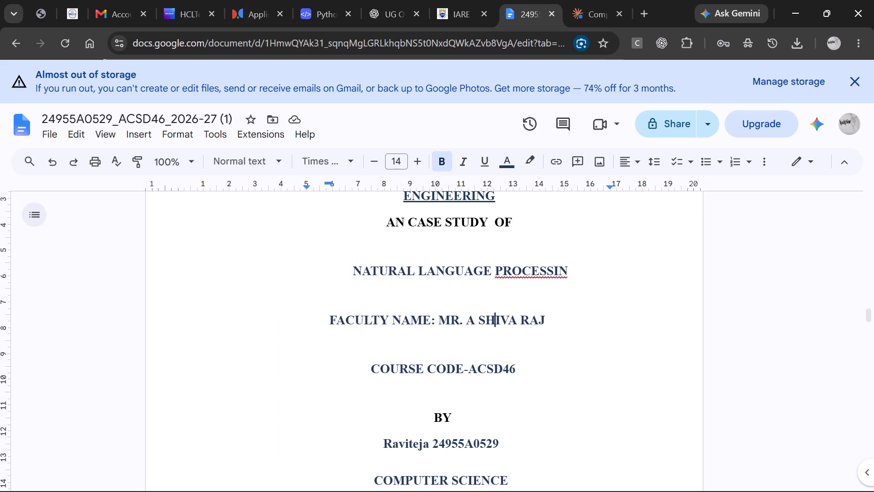
{"action": "left_click", "coordinate": [527, 367]}
{"action": "key", "text": "BackSpace"}
{"action": "key", "text": "BackSpace"}
{"action": "key", "text": "BackSpace"}
{"action": "key", "text": "BackSpace"}
{"action": "key", "text": "BackSpace"}
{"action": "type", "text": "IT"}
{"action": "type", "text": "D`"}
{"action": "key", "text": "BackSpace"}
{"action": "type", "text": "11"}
{"action": "scroll", "coordinate": [527, 367], "scroll_direction": "down", "scroll_amount": 2}
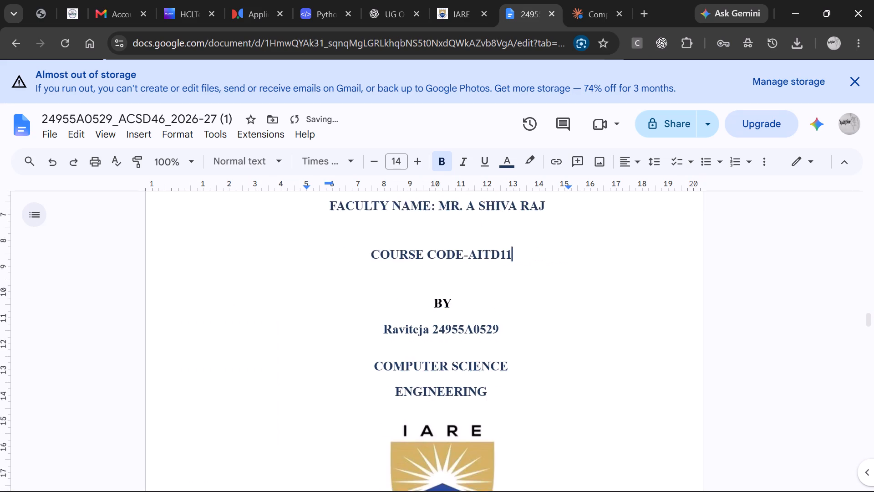
{"action": "scroll", "coordinate": [527, 367], "scroll_direction": "down", "scroll_amount": 1}
{"action": "scroll", "coordinate": [527, 367], "scroll_direction": "up", "scroll_amount": 4}
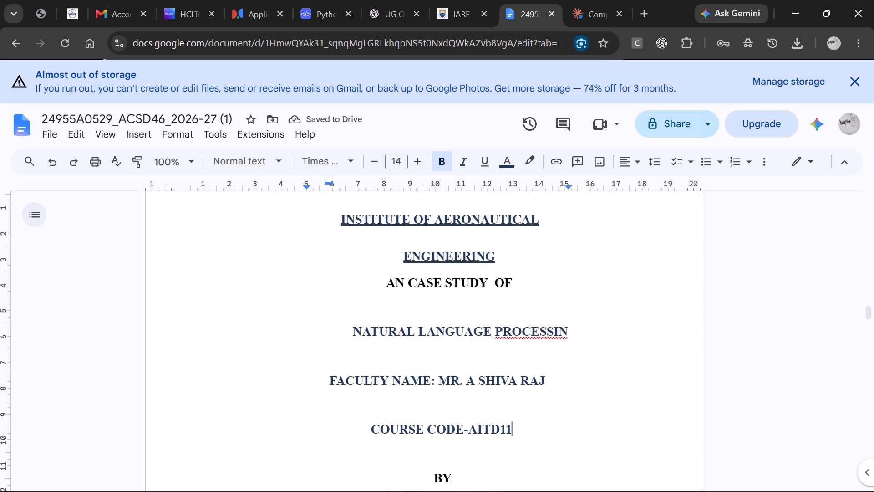
{"action": "left_click", "coordinate": [601, 335]}
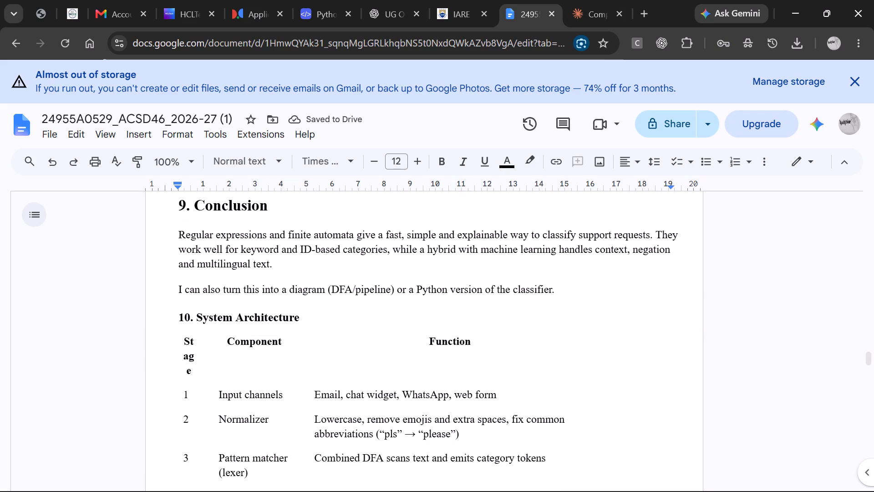
Look through the newly pasted sections and tables and how they follow on from the Limitations and Conclusion sections.
{"action": "scroll", "coordinate": [212, 369], "scroll_direction": "down", "scroll_amount": 4}
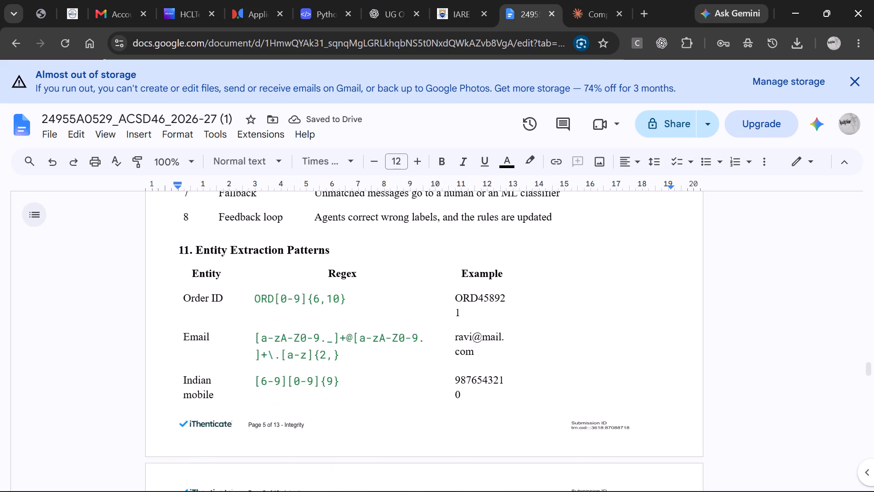
{"action": "scroll", "coordinate": [212, 369], "scroll_direction": "down", "scroll_amount": 3}
{"action": "scroll", "coordinate": [212, 369], "scroll_direction": "up", "scroll_amount": 2}
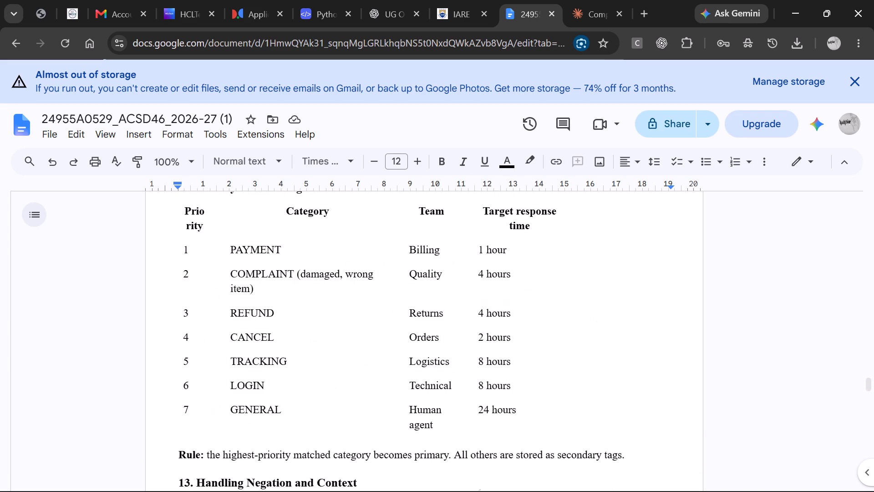
{"action": "scroll", "coordinate": [212, 369], "scroll_direction": "up", "scroll_amount": 6}
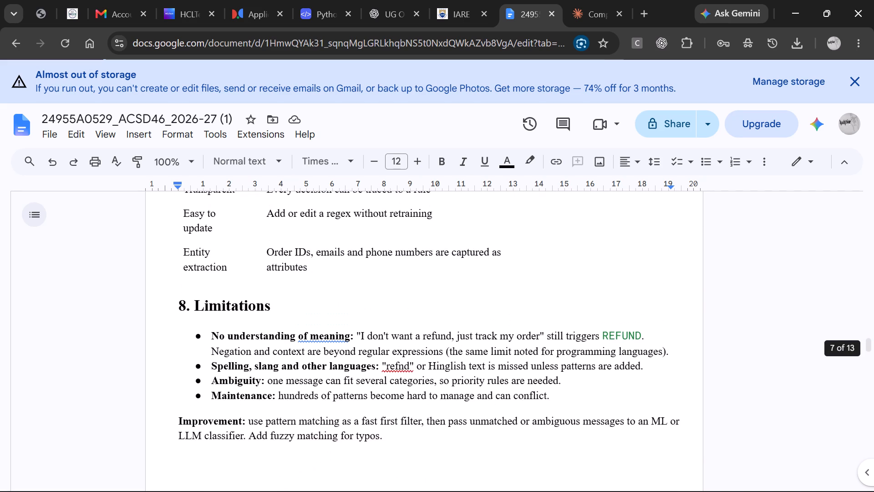
{"action": "scroll", "coordinate": [269, 358], "scroll_direction": "down", "scroll_amount": 3}
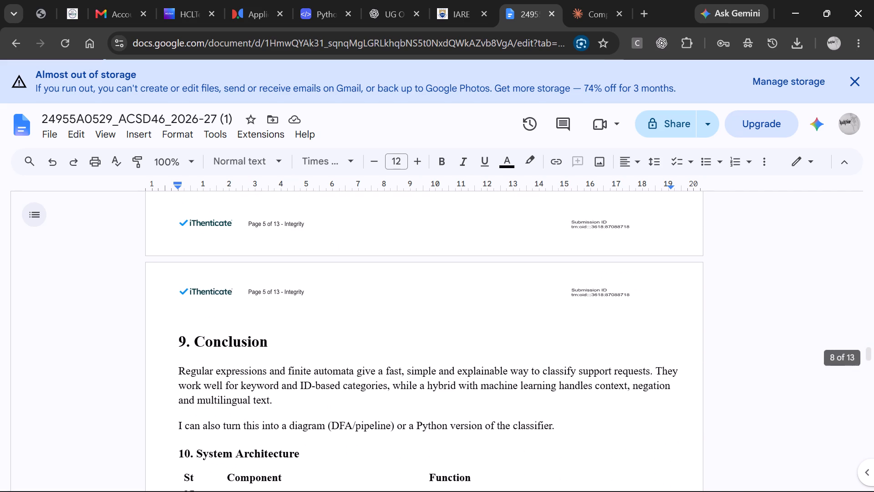
{"action": "scroll", "coordinate": [269, 359], "scroll_direction": "down", "scroll_amount": 1}
{"action": "scroll", "coordinate": [269, 359], "scroll_direction": "up", "scroll_amount": 1}
{"action": "scroll", "coordinate": [269, 359], "scroll_direction": "down", "scroll_amount": 1}
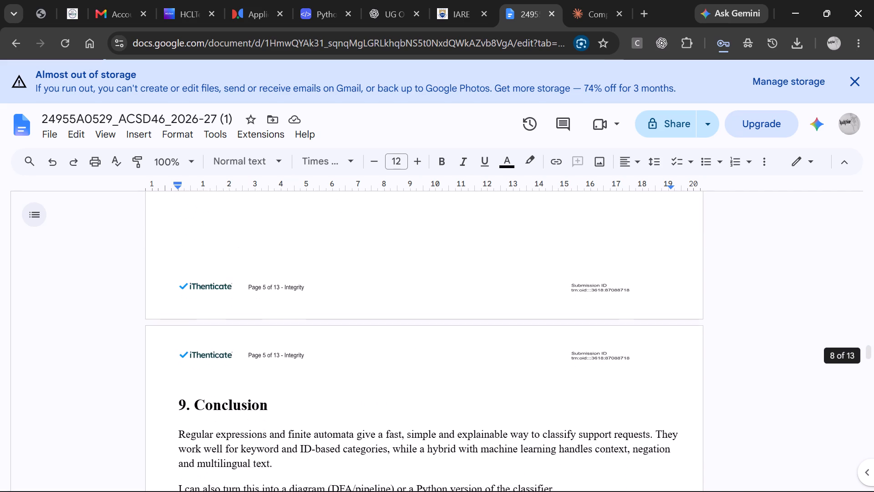
{"action": "scroll", "coordinate": [269, 359], "scroll_direction": "down", "scroll_amount": 2}
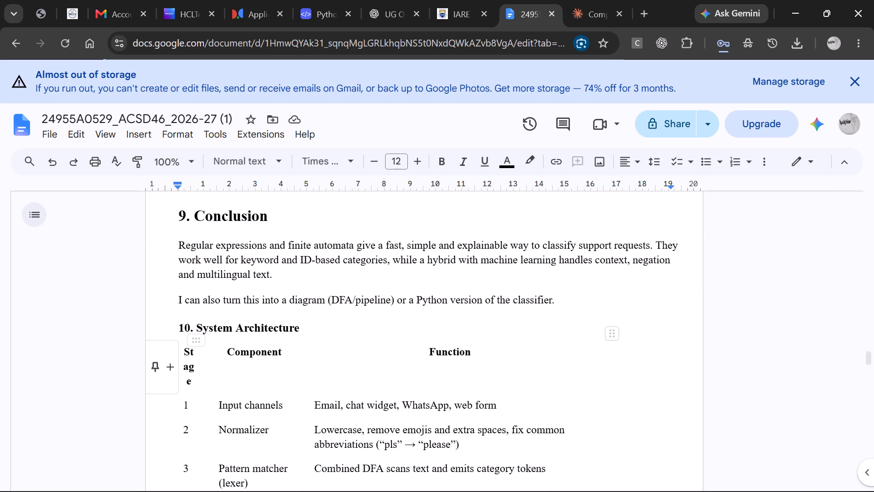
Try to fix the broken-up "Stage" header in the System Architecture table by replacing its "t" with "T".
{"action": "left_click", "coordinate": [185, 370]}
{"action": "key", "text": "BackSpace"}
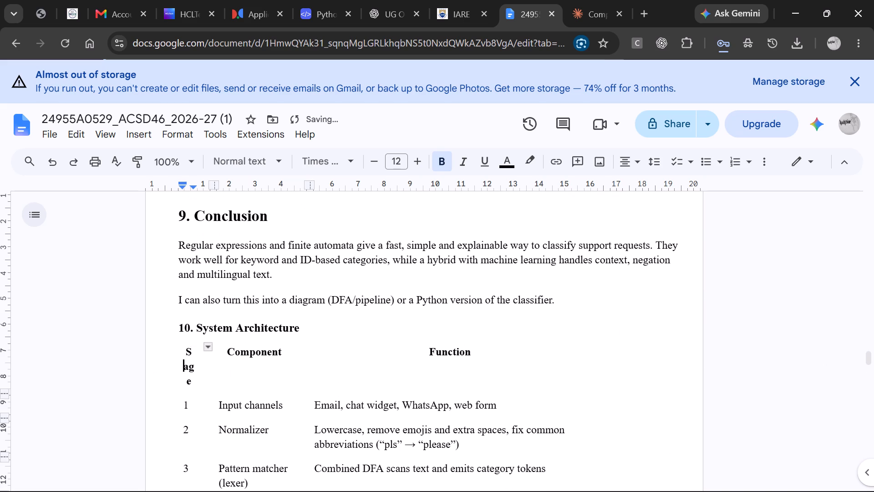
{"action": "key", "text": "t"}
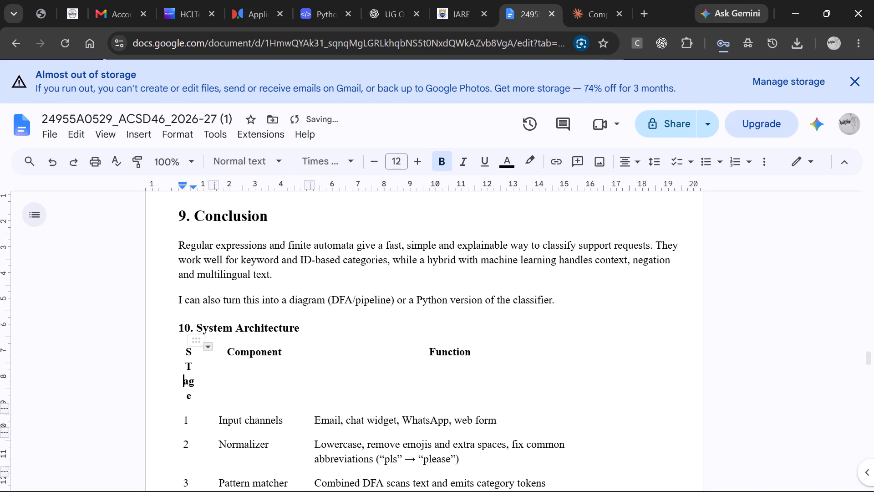
Widen the Stage column of the System Architecture table to about 2.9 cm so its header fits on one line.
{"action": "left_click", "coordinate": [211, 348]}
{"action": "left_click_drag", "start_coordinate": [211, 348], "coordinate": [221, 348]}
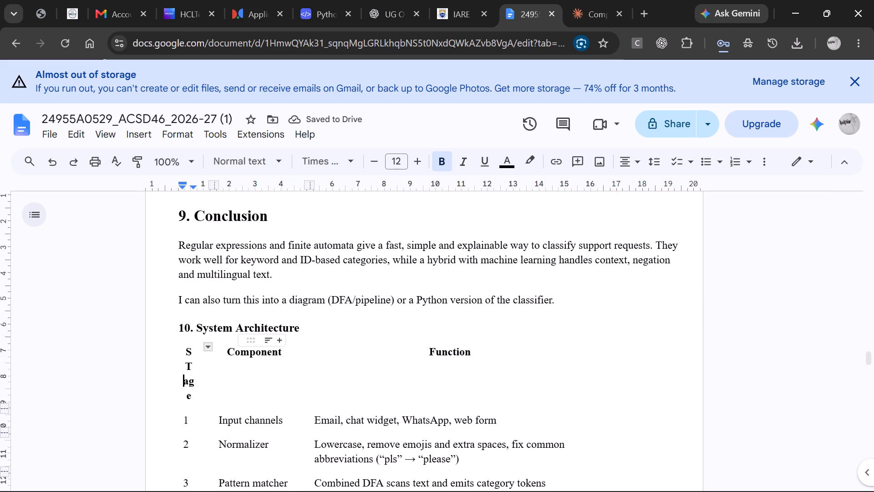
{"action": "double_click", "coordinate": [221, 348]}
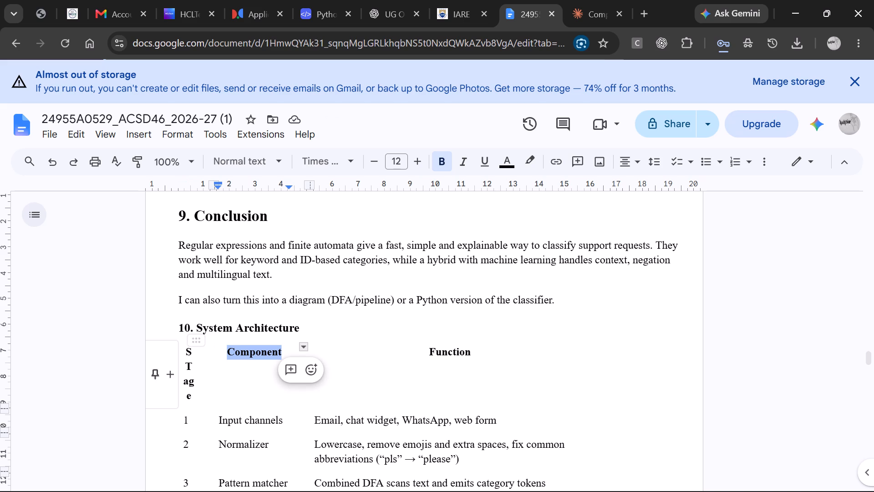
{"action": "left_click_drag", "start_coordinate": [216, 354], "coordinate": [254, 354]}
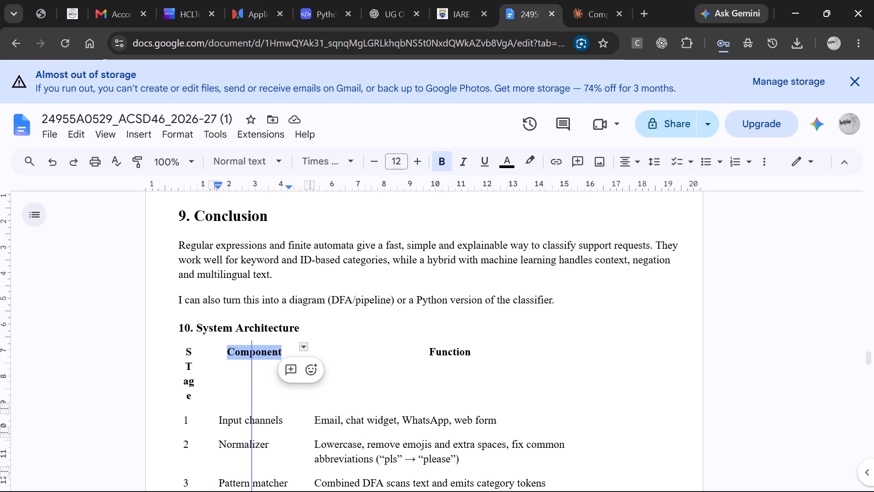
Replace the capital "T" in the first column header with a lowercase "t" so it reads "Stage".
{"action": "left_click", "coordinate": [206, 355]}
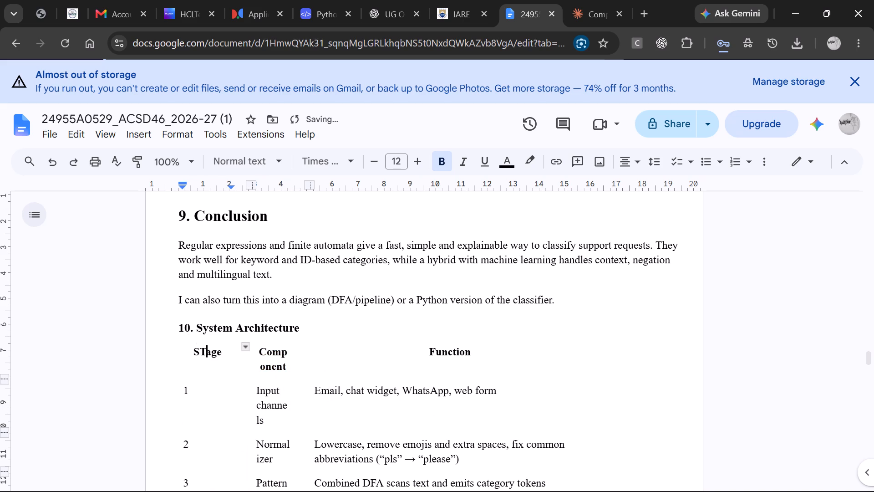
{"action": "key", "text": "BackSpace"}
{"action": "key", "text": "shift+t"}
Widen the Component column of the System Architecture table by moving its border with Function to about 7 cm on the ruler.
{"action": "left_click", "coordinate": [294, 359]}
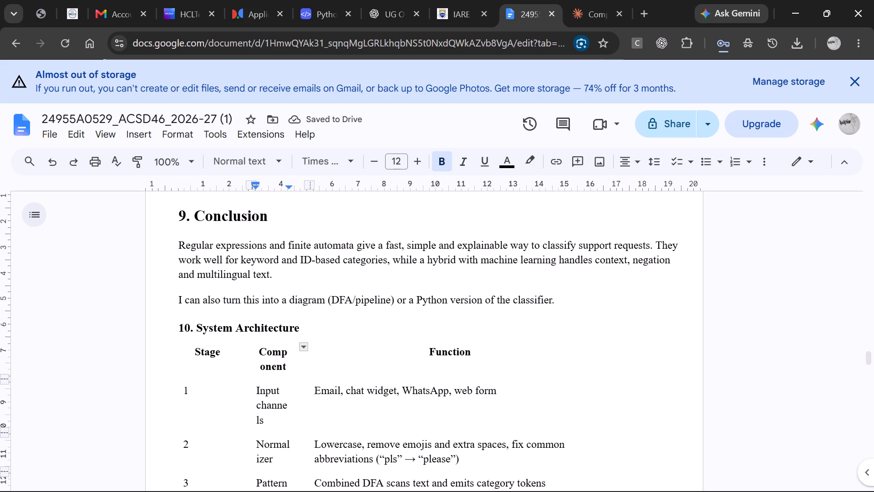
{"action": "left_click_drag", "start_coordinate": [310, 358], "coordinate": [358, 353]}
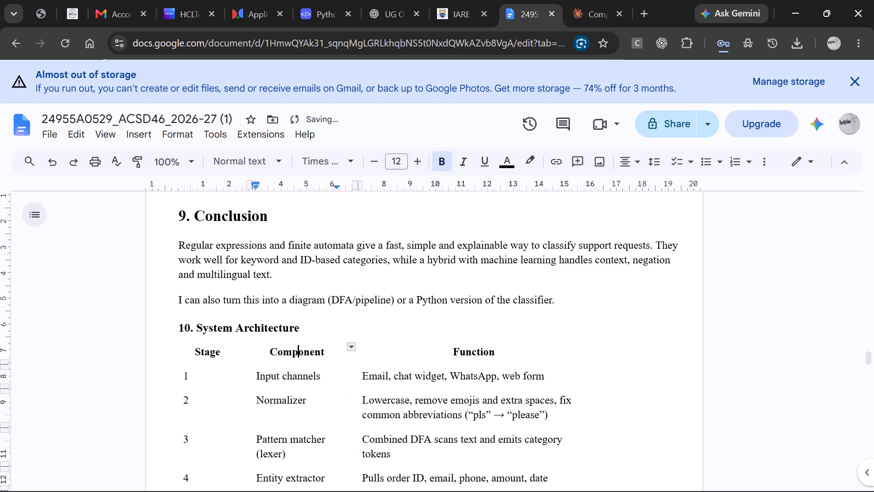
Set the font size of the "9. Conclusion" heading to 13 to match the "10. System Architecture" heading.
{"action": "scroll", "coordinate": [404, 355], "scroll_direction": "down", "scroll_amount": 1}
{"action": "scroll", "coordinate": [404, 355], "scroll_direction": "up", "scroll_amount": 5}
{"action": "scroll", "coordinate": [404, 355], "scroll_direction": "down", "scroll_amount": 2}
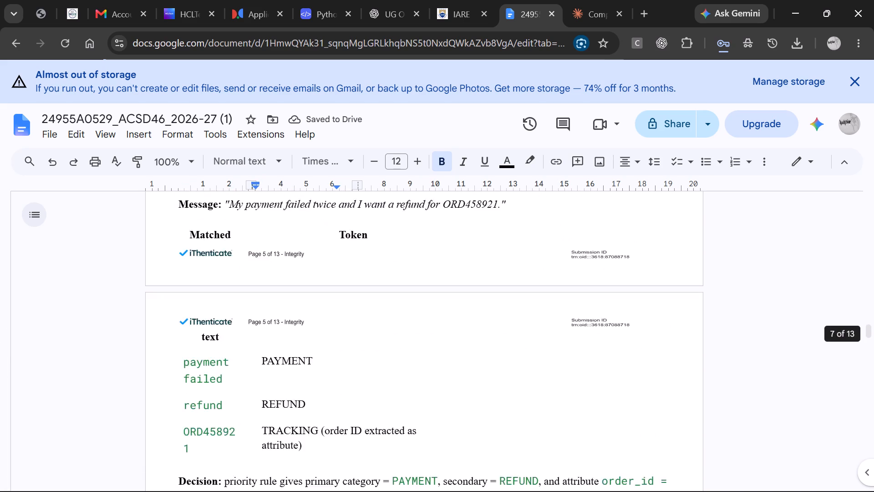
{"action": "scroll", "coordinate": [404, 355], "scroll_direction": "down", "scroll_amount": 4}
{"action": "scroll", "coordinate": [353, 398], "scroll_direction": "down", "scroll_amount": 2}
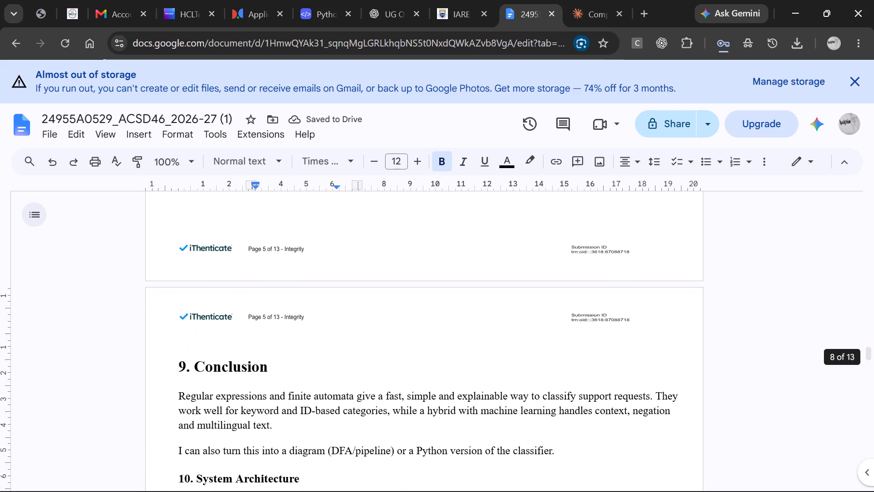
{"action": "scroll", "coordinate": [305, 376], "scroll_direction": "down", "scroll_amount": 1}
{"action": "left_click_drag", "start_coordinate": [310, 370], "coordinate": [172, 357]}
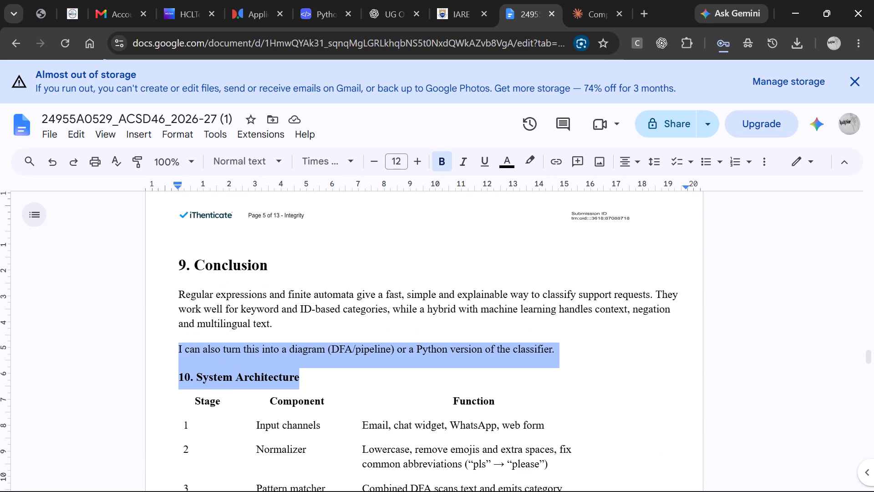
{"action": "left_click_drag", "start_coordinate": [172, 357], "coordinate": [168, 381]}
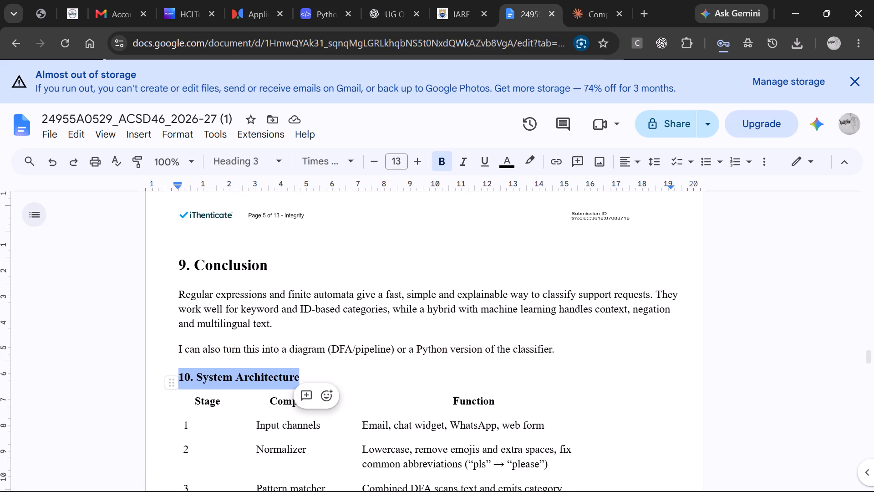
{"action": "left_click_drag", "start_coordinate": [282, 261], "coordinate": [165, 261]}
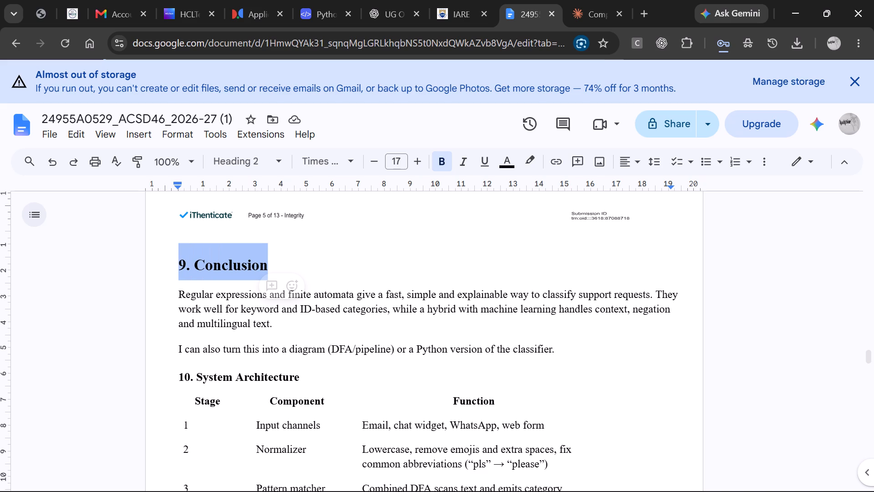
{"action": "left_click", "coordinate": [402, 159]}
{"action": "key", "text": "BackSpace"}
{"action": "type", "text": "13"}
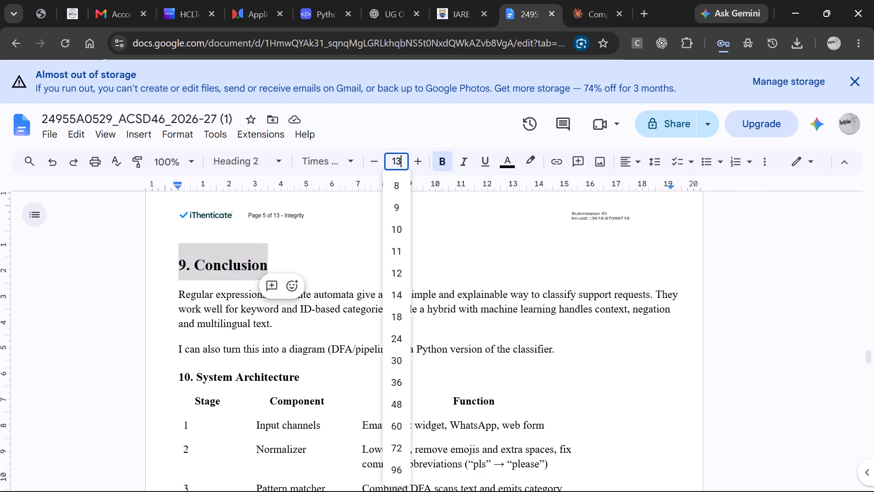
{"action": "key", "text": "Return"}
Set the font size of the "8. Limitations" heading to 13.
{"action": "scroll", "coordinate": [398, 185], "scroll_direction": "up", "scroll_amount": 2}
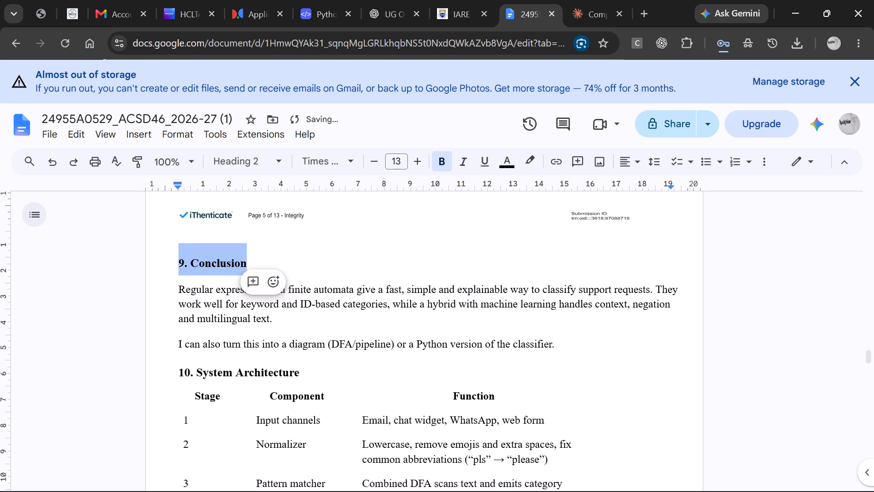
{"action": "scroll", "coordinate": [383, 264], "scroll_direction": "up", "scroll_amount": 3}
{"action": "scroll", "coordinate": [383, 264], "scroll_direction": "down", "scroll_amount": 1}
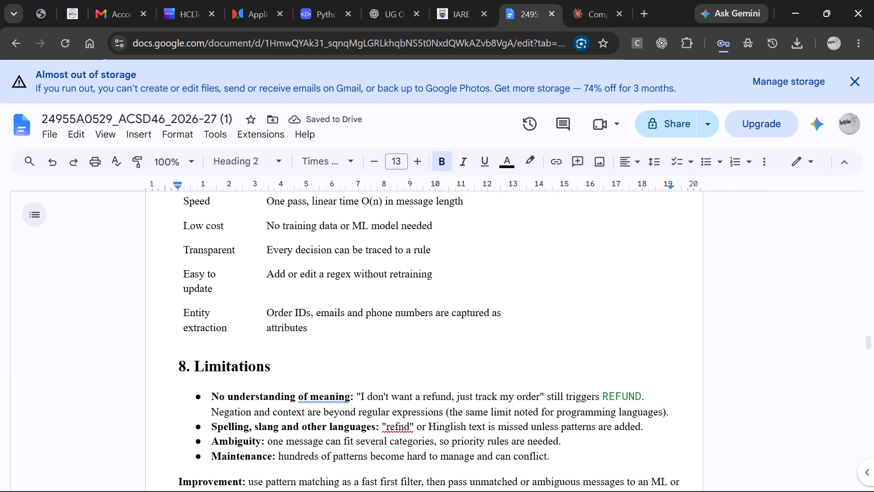
{"action": "left_click_drag", "start_coordinate": [269, 369], "coordinate": [178, 364]}
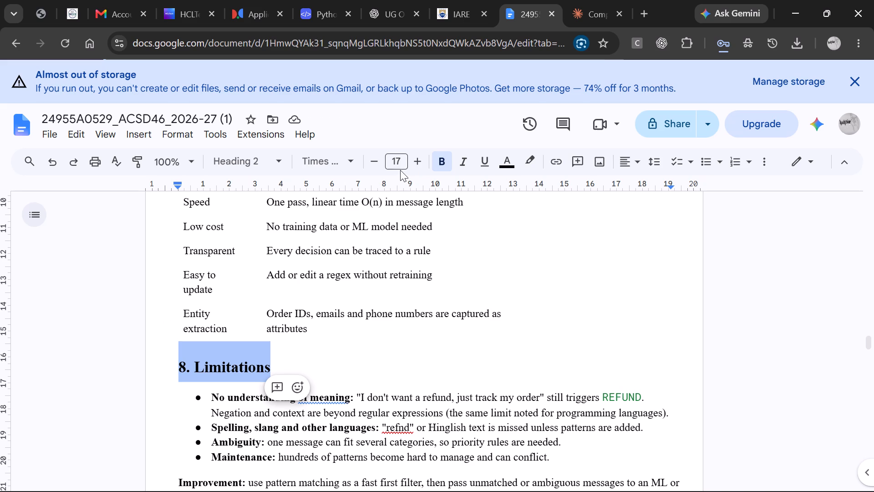
{"action": "left_click", "coordinate": [401, 155]}
{"action": "key", "text": "BackSpace"}
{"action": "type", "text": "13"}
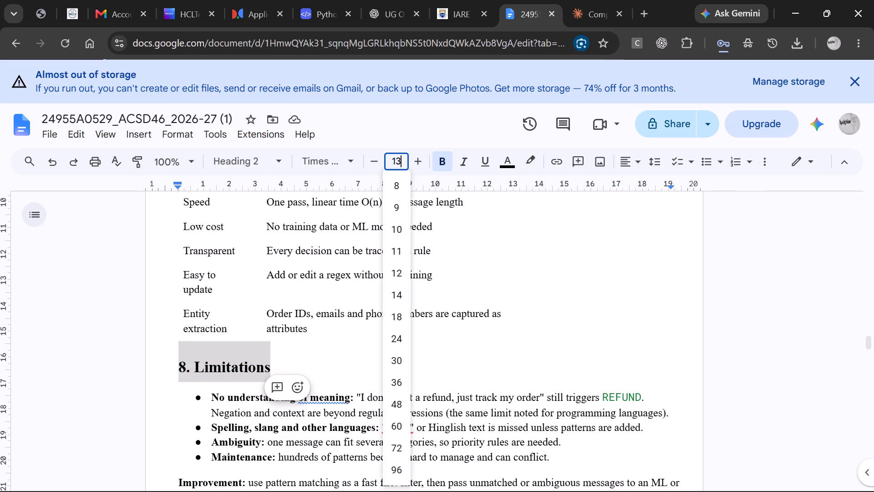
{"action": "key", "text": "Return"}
Set the font size of the "7. Benefits" heading to 13.
{"action": "scroll", "coordinate": [301, 264], "scroll_direction": "up", "scroll_amount": 2}
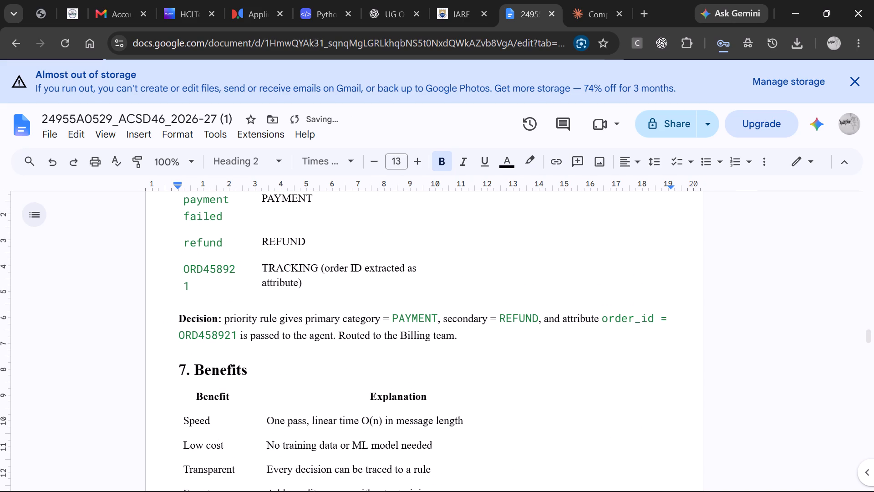
{"action": "left_click_drag", "start_coordinate": [248, 375], "coordinate": [178, 370]}
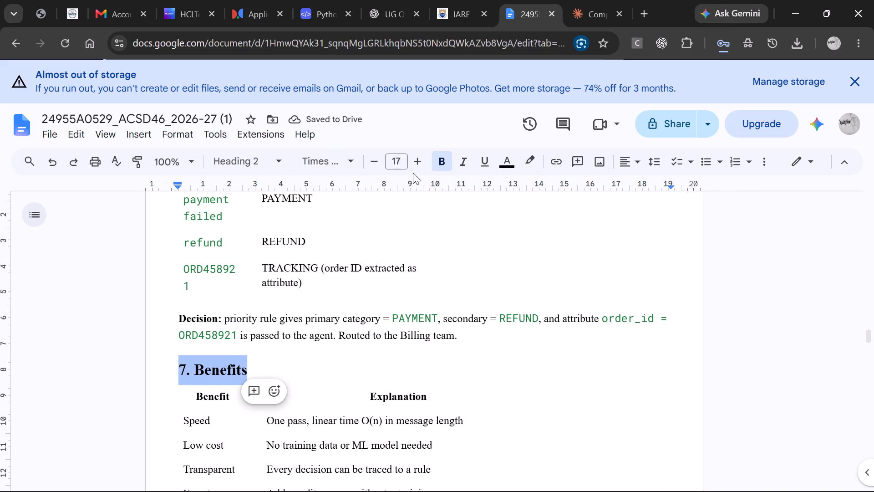
{"action": "left_click", "coordinate": [399, 165]}
{"action": "key", "text": "BackSpace"}
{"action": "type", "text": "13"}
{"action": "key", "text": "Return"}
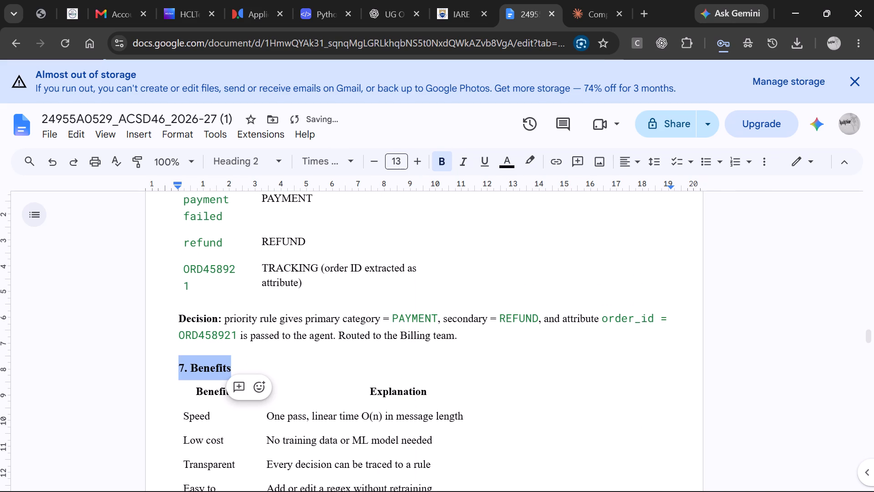
Set the font size of the "6. Worked example" heading to 13.
{"action": "scroll", "coordinate": [366, 254], "scroll_direction": "up", "scroll_amount": 3}
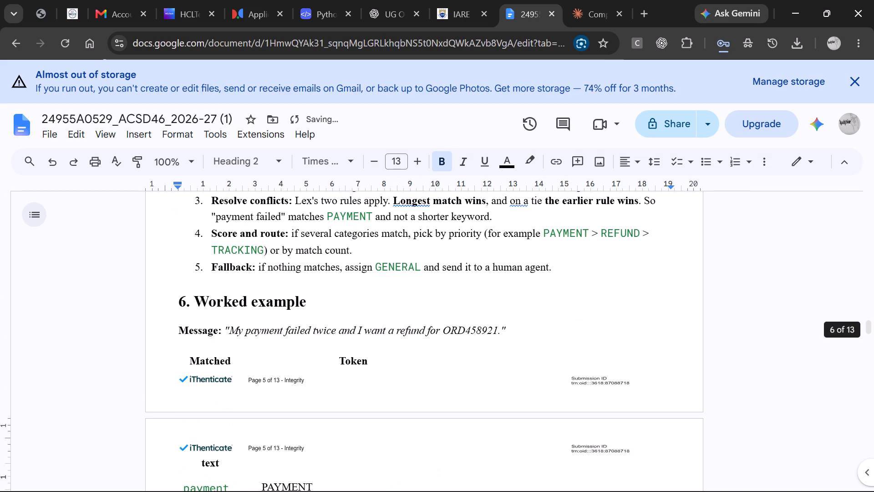
{"action": "left_click_drag", "start_coordinate": [322, 311], "coordinate": [162, 305]}
{"action": "left_click", "coordinate": [401, 164]}
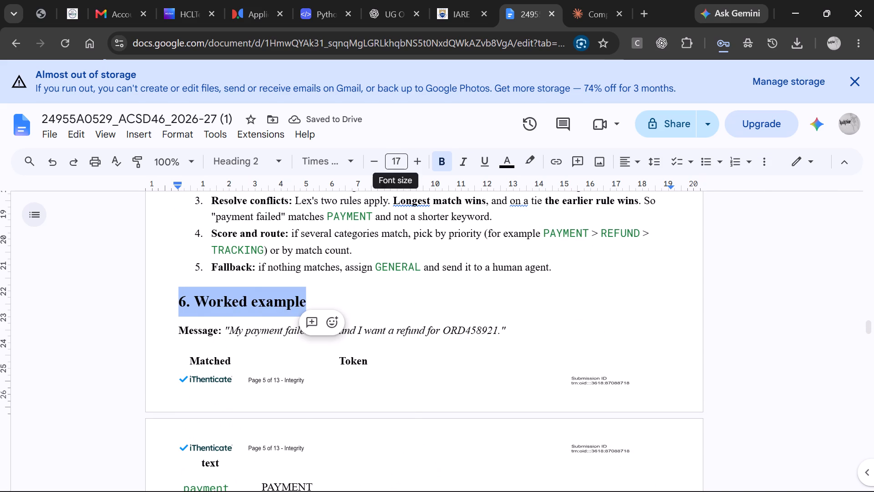
{"action": "key", "text": "BackSpace"}
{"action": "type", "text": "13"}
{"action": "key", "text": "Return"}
Set the font size of the "5. How it works (pipeline)" heading to 13.
{"action": "scroll", "coordinate": [388, 207], "scroll_direction": "up", "scroll_amount": 2}
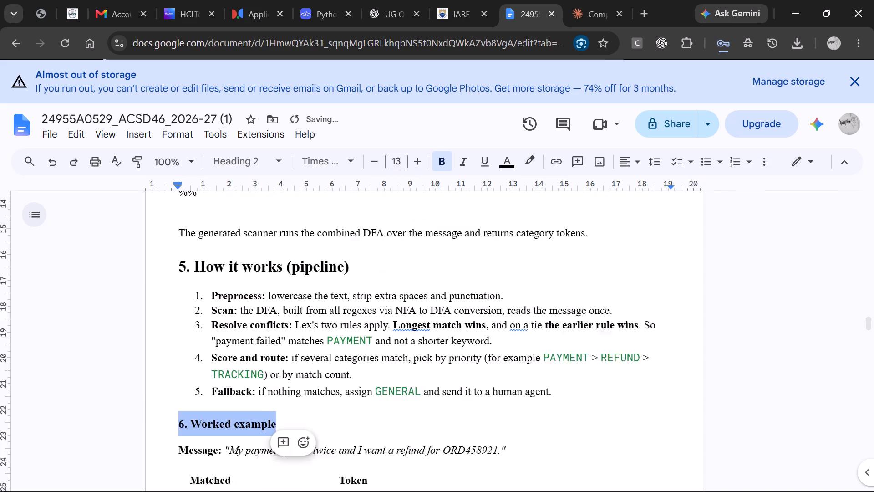
{"action": "scroll", "coordinate": [343, 282], "scroll_direction": "up", "scroll_amount": 1}
{"action": "left_click_drag", "start_coordinate": [367, 325], "coordinate": [173, 320]}
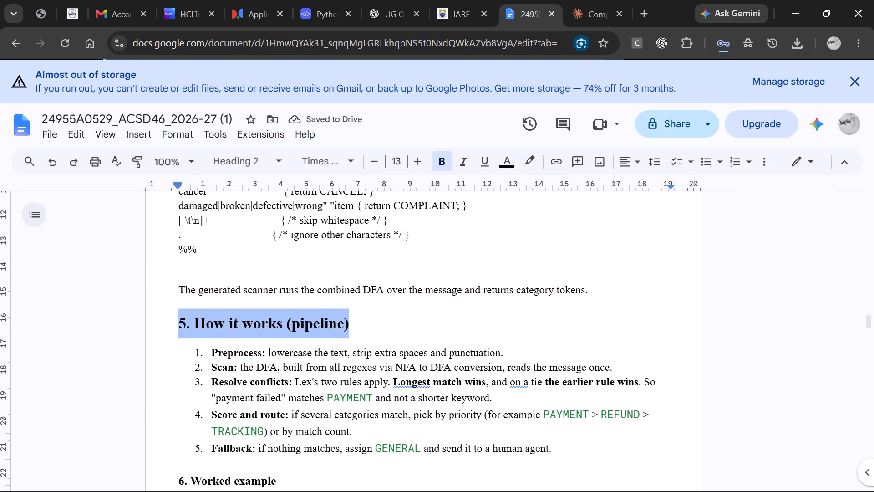
{"action": "left_click_drag", "start_coordinate": [173, 320], "coordinate": [172, 321]}
{"action": "left_click", "coordinate": [402, 160]}
{"action": "key", "text": "BackSpace"}
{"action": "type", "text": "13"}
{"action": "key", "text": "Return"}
Set the font size of the "4. Lex-style specification" heading to 13.
{"action": "scroll", "coordinate": [365, 271], "scroll_direction": "up", "scroll_amount": 2}
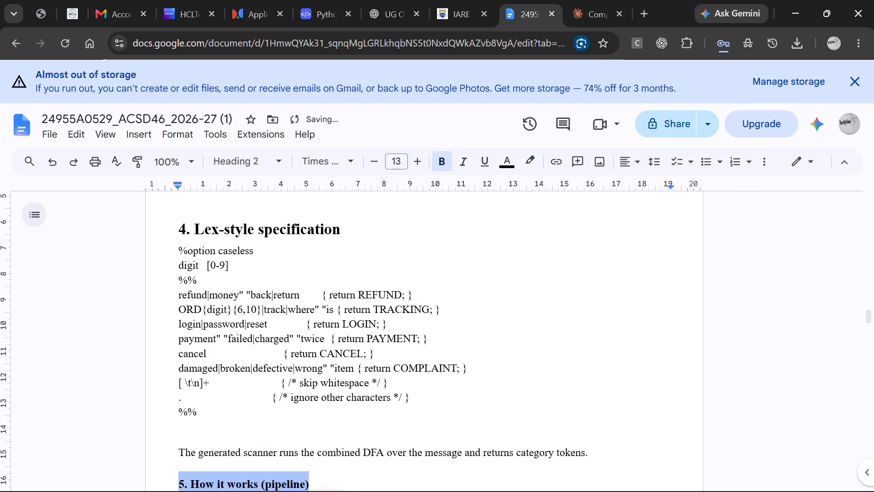
{"action": "left_click_drag", "start_coordinate": [341, 227], "coordinate": [167, 229]}
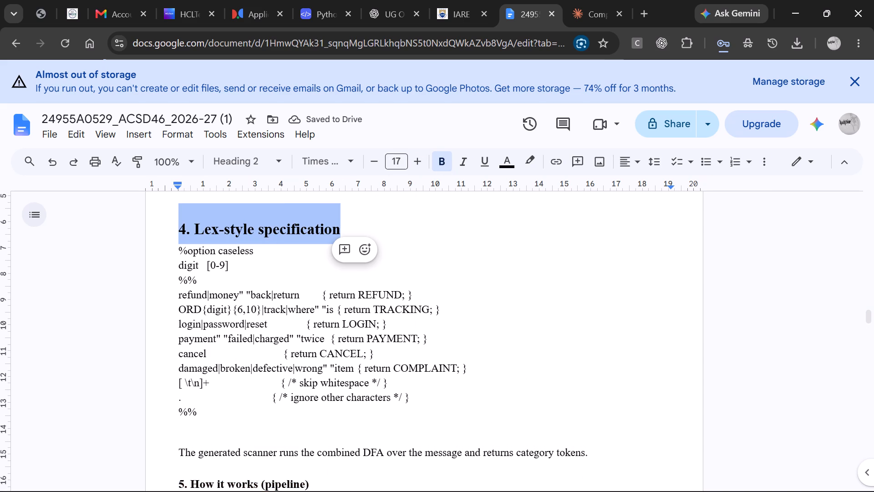
{"action": "left_click", "coordinate": [404, 159]}
{"action": "key", "text": "BackSpace"}
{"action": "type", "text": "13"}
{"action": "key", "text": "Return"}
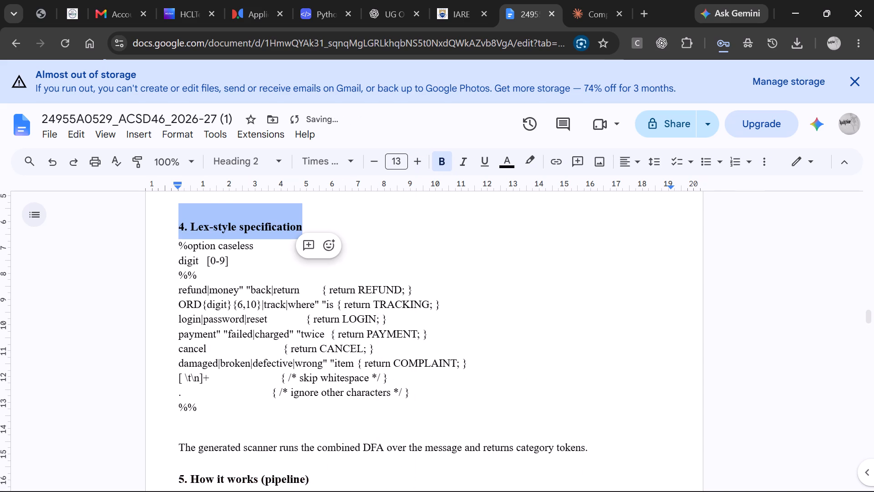
Set the font size of the "3. Categories and patterns" heading to 13.
{"action": "scroll", "coordinate": [316, 339], "scroll_direction": "up", "scroll_amount": 5}
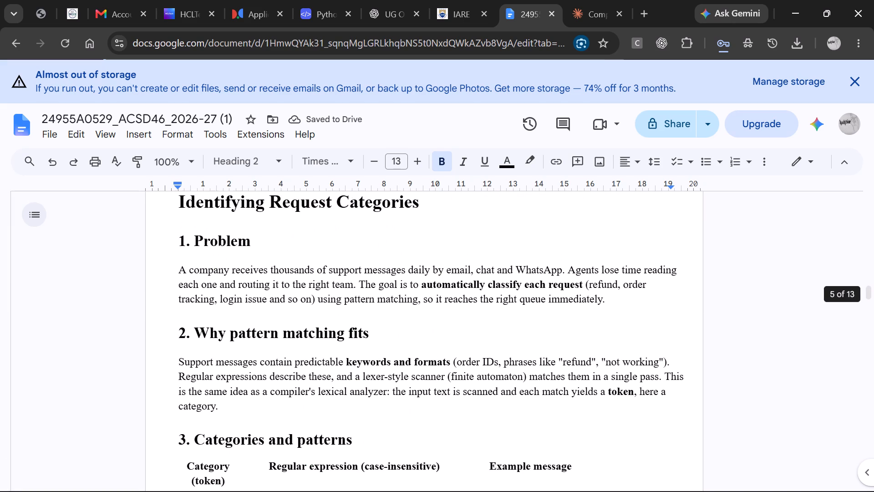
{"action": "left_click_drag", "start_coordinate": [369, 433], "coordinate": [178, 454]}
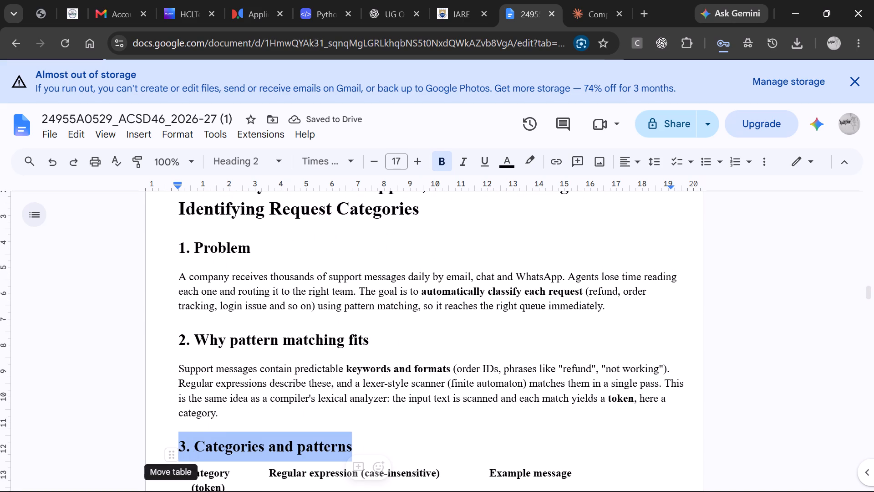
{"action": "left_click", "coordinate": [396, 169]}
{"action": "key", "text": "BackSpace"}
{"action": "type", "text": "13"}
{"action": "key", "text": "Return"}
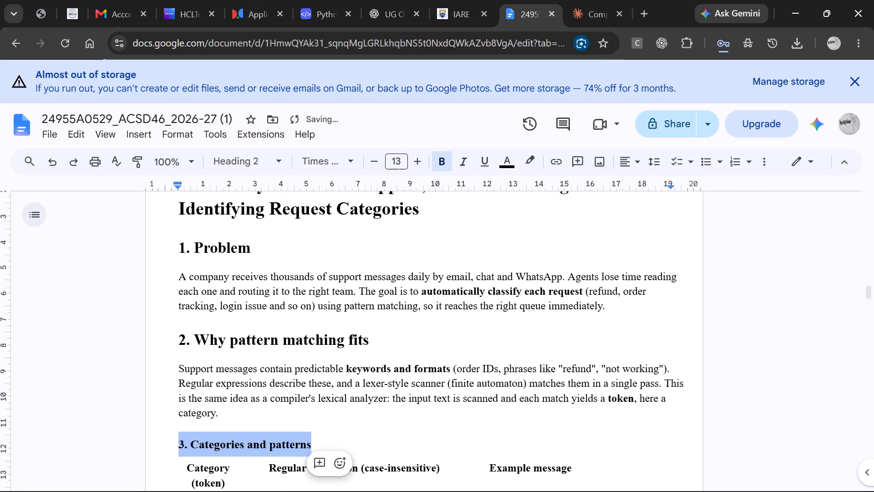
Set the font size of the "2. Why pattern matching fits" heading to 13.
{"action": "left_click_drag", "start_coordinate": [386, 335], "coordinate": [155, 370]}
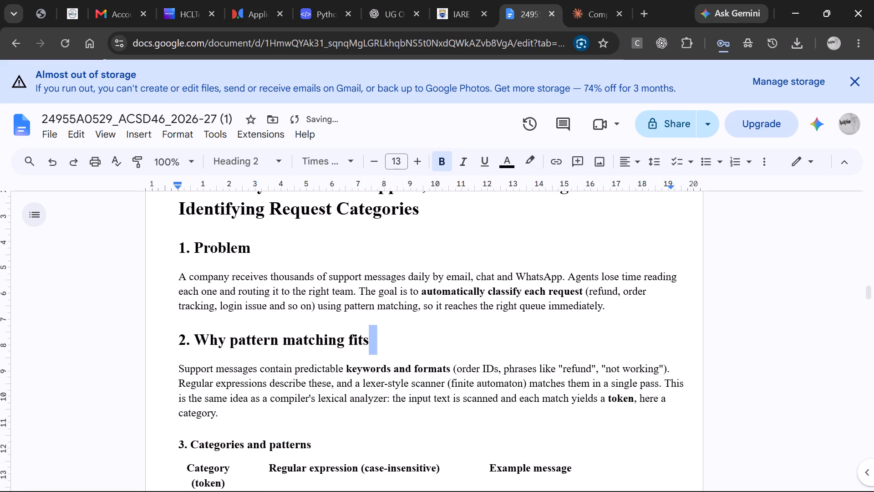
{"action": "left_click_drag", "start_coordinate": [155, 370], "coordinate": [181, 345]}
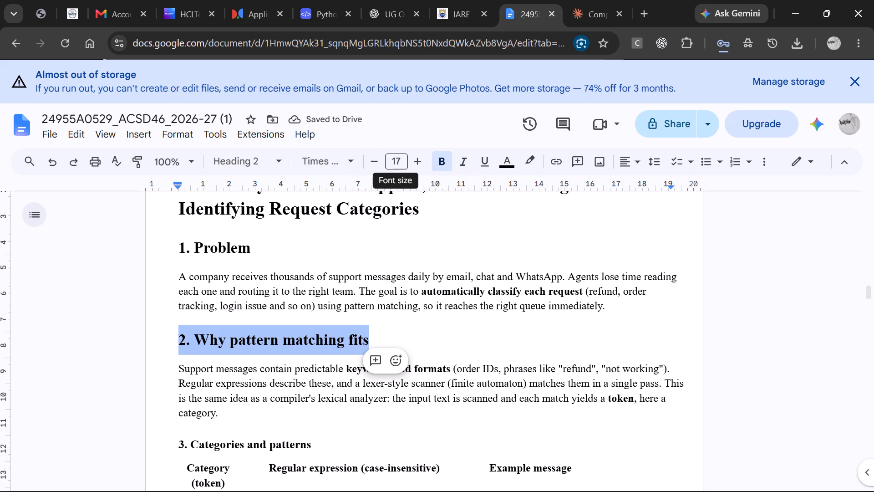
{"action": "left_click", "coordinate": [407, 163]}
{"action": "key", "text": "BackSpace"}
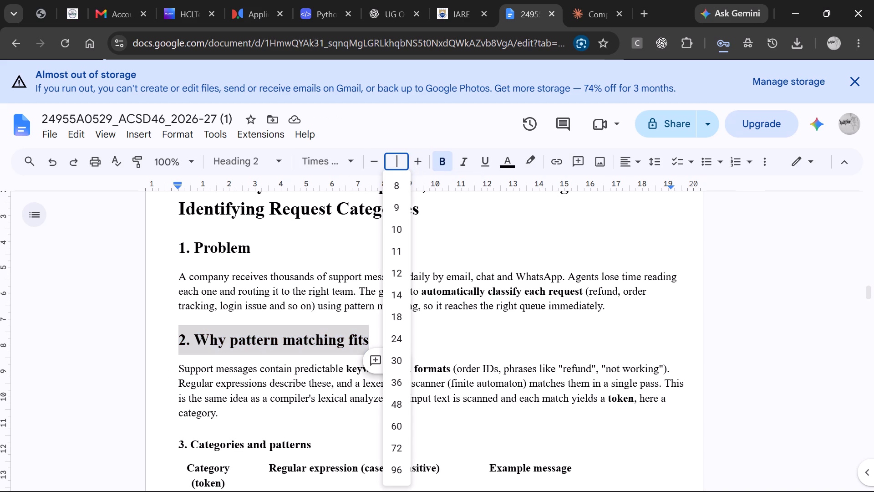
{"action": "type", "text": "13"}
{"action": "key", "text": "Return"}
Set the font size of the whole "1. Problem" heading, including its number, to 13.
{"action": "left_click", "coordinate": [252, 255]}
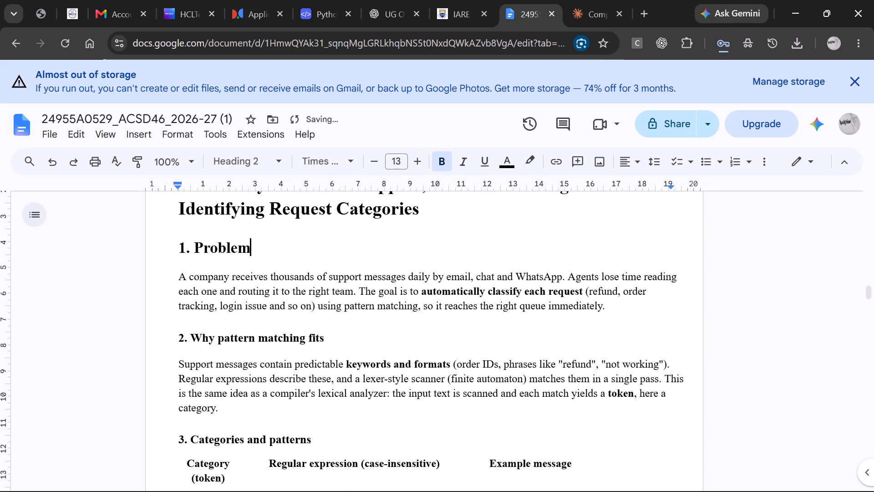
{"action": "left_click_drag", "start_coordinate": [252, 255], "coordinate": [183, 249]}
{"action": "left_click", "coordinate": [402, 163]}
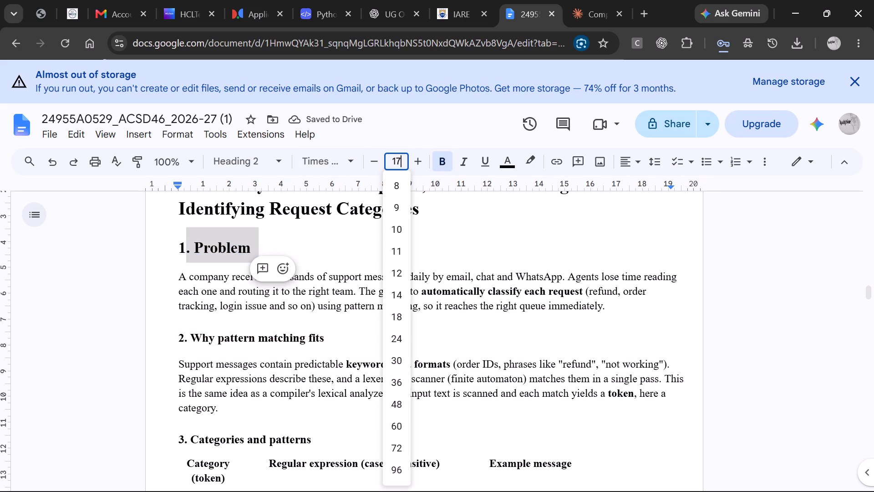
{"action": "key", "text": "BackSpace"}
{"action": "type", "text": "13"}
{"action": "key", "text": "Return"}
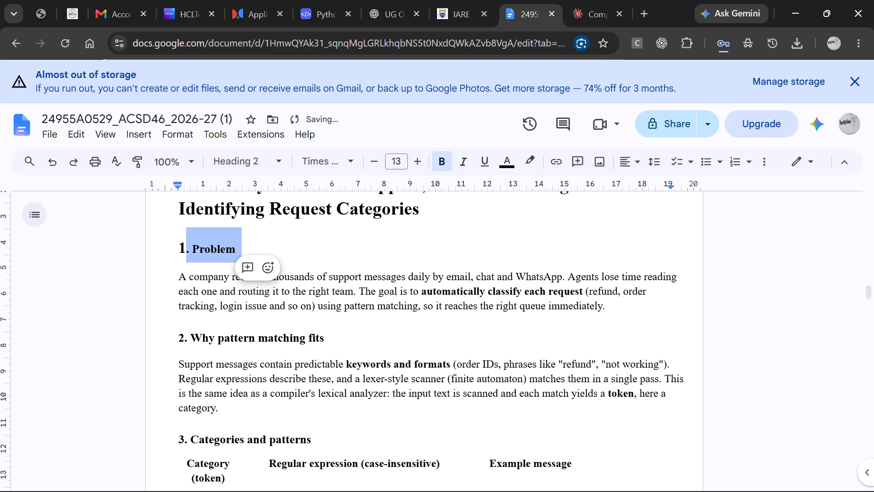
{"action": "left_click_drag", "start_coordinate": [168, 249], "coordinate": [229, 249]}
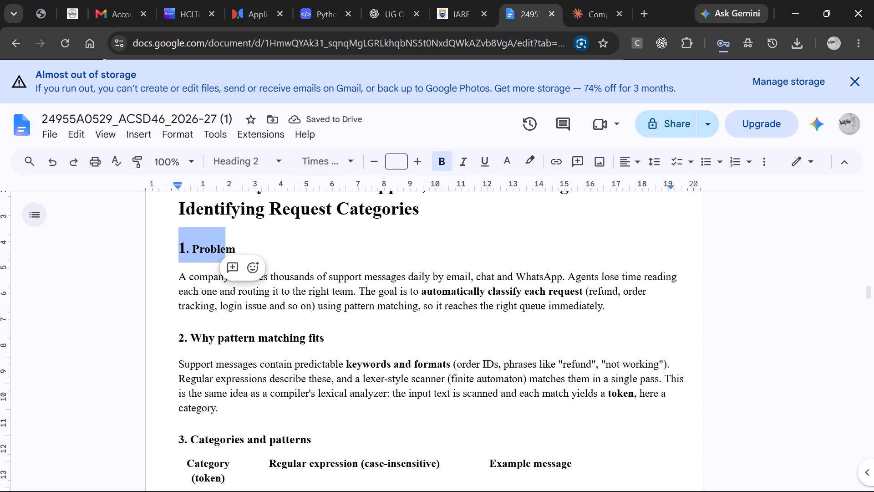
{"action": "left_click", "coordinate": [397, 159]}
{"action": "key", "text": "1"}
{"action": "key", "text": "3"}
{"action": "key", "text": "Return"}
{"action": "right_click", "coordinate": [351, 379]}
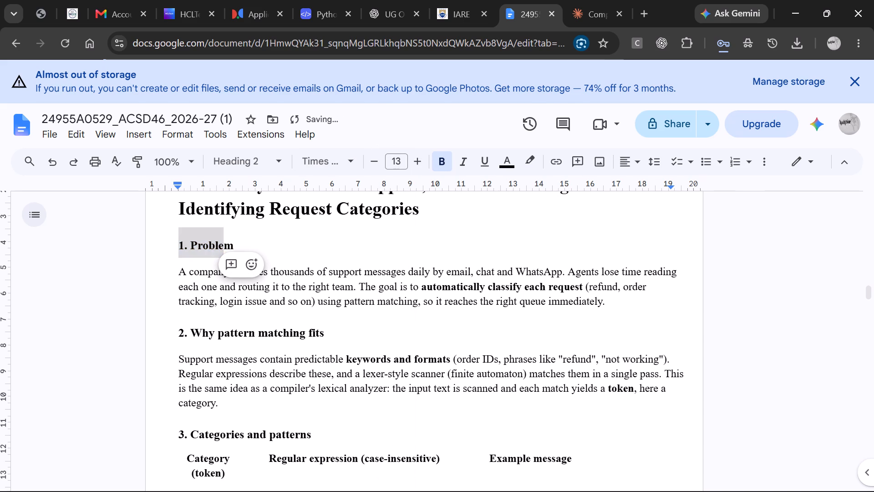
{"action": "left_click", "coordinate": [312, 415]}
Widen the Category (token) column of the Categories and patterns table to about 3.8 cm so "TRACKING" fits on one line.
{"action": "scroll", "coordinate": [312, 415], "scroll_direction": "down", "scroll_amount": 3}
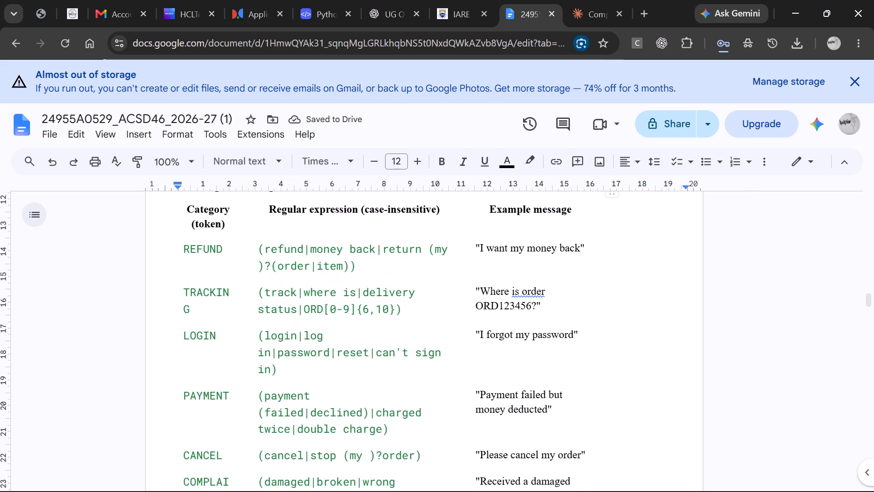
{"action": "scroll", "coordinate": [312, 436], "scroll_direction": "up", "scroll_amount": 2}
{"action": "scroll", "coordinate": [312, 436], "scroll_direction": "down", "scroll_amount": 1}
{"action": "scroll", "coordinate": [356, 334], "scroll_direction": "up", "scroll_amount": 1}
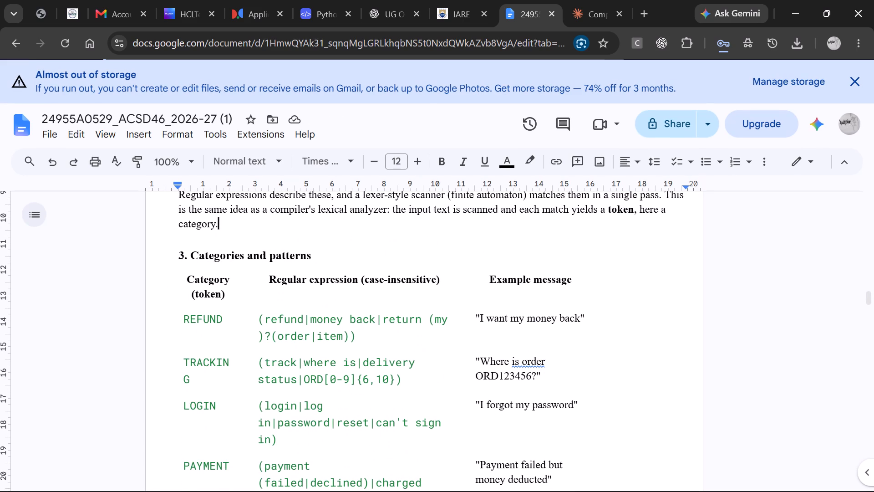
{"action": "left_click_drag", "start_coordinate": [254, 276], "coordinate": [276, 276]}
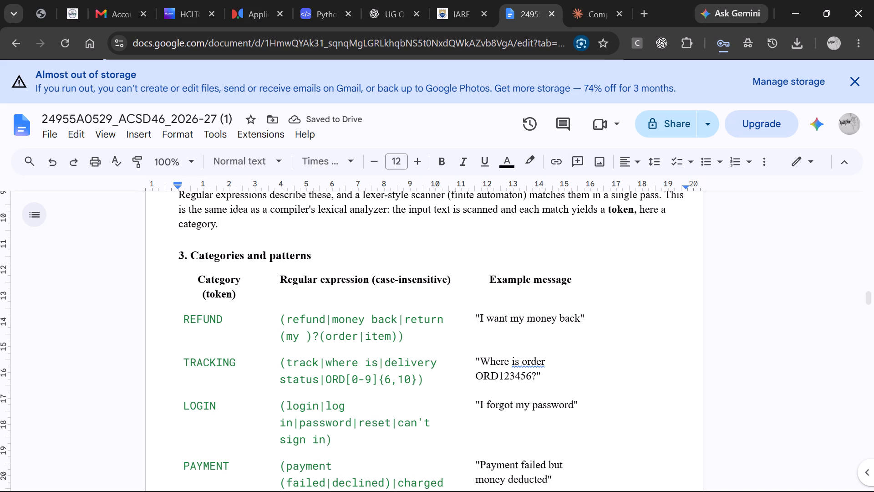
Widen the Regular expression column of the Categories and patterns table by moving its border with Example message to about 13.6 cm on the ruler.
{"action": "left_click_drag", "start_coordinate": [469, 281], "coordinate": [529, 281]}
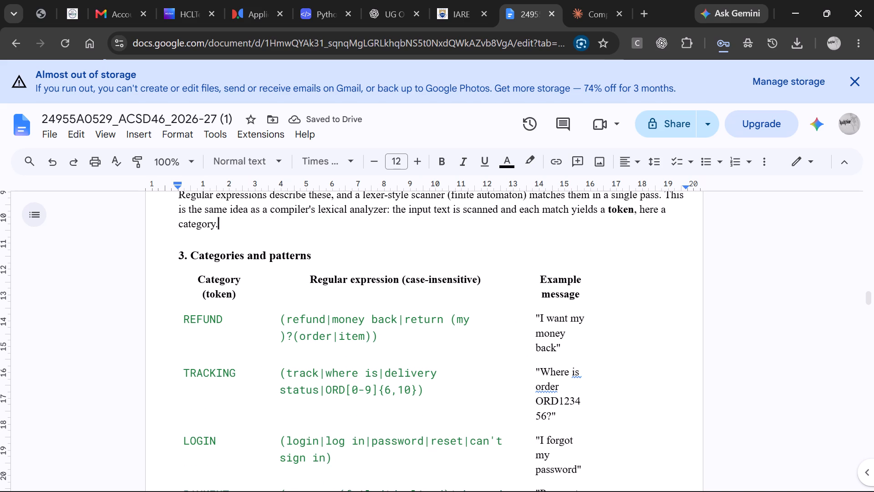
Narrow the Regular expression column of the Categories and patterns table by moving its border with Example message to about 12 cm on the ruler.
{"action": "left_click_drag", "start_coordinate": [531, 296], "coordinate": [513, 299]}
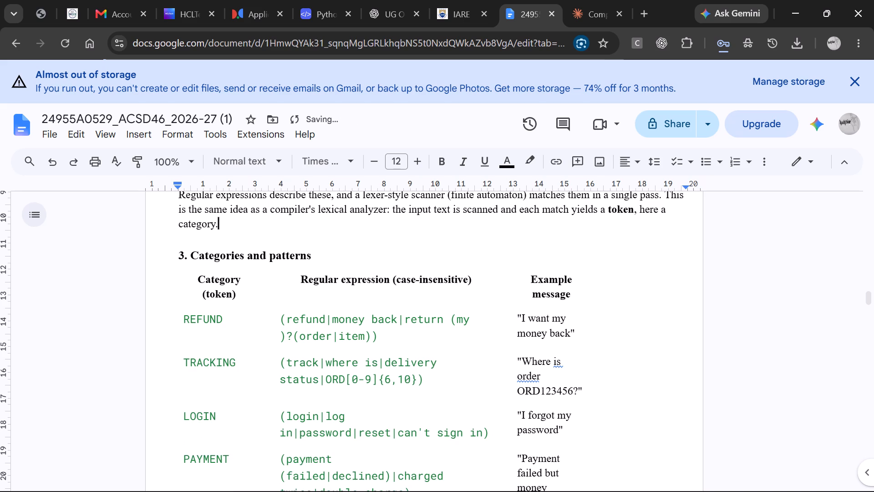
{"action": "scroll", "coordinate": [507, 348], "scroll_direction": "down", "scroll_amount": 2}
{"action": "scroll", "coordinate": [507, 348], "scroll_direction": "up", "scroll_amount": 1}
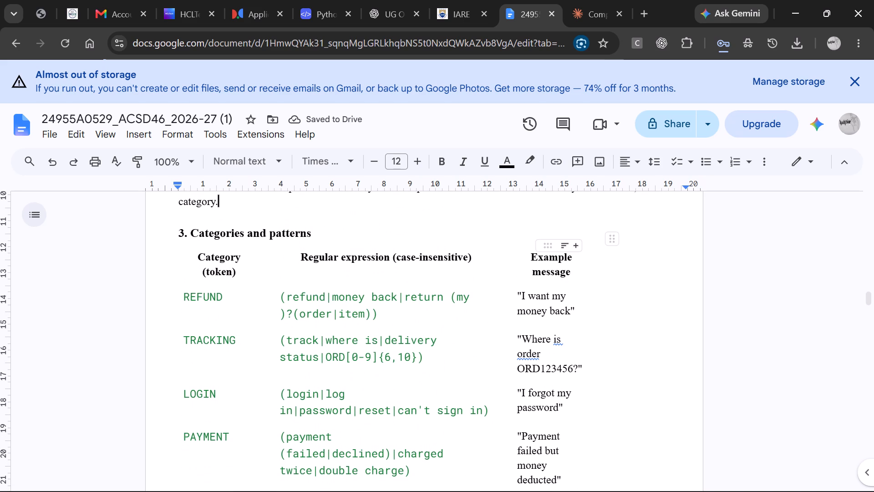
{"action": "left_click_drag", "start_coordinate": [513, 269], "coordinate": [486, 273]}
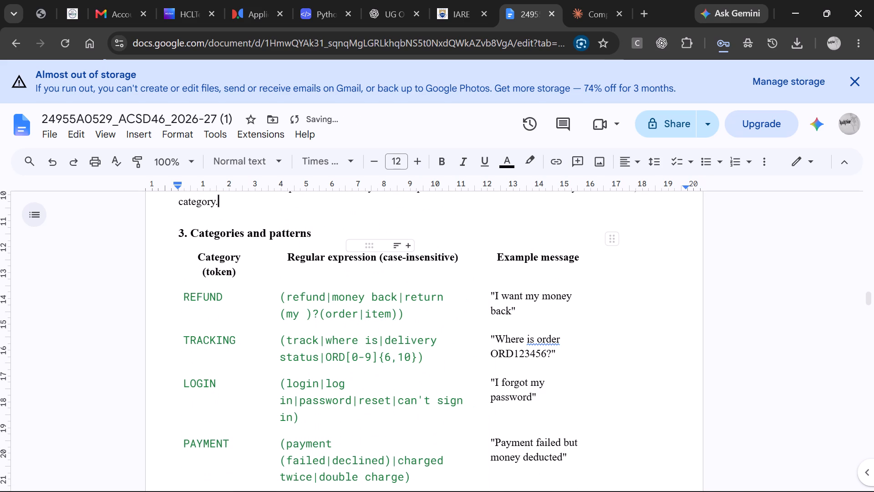
{"action": "scroll", "coordinate": [486, 273], "scroll_direction": "down", "scroll_amount": 1}
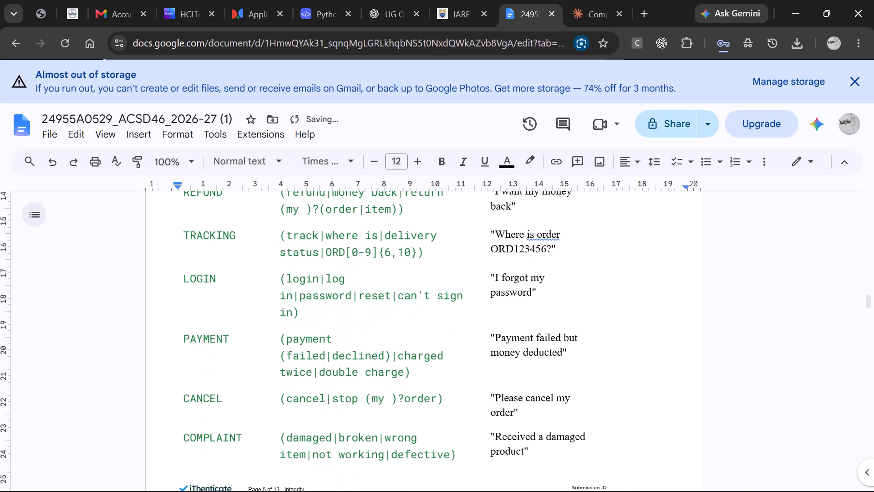
{"action": "scroll", "coordinate": [486, 273], "scroll_direction": "up", "scroll_amount": 3}
{"action": "scroll", "coordinate": [486, 273], "scroll_direction": "down", "scroll_amount": 2}
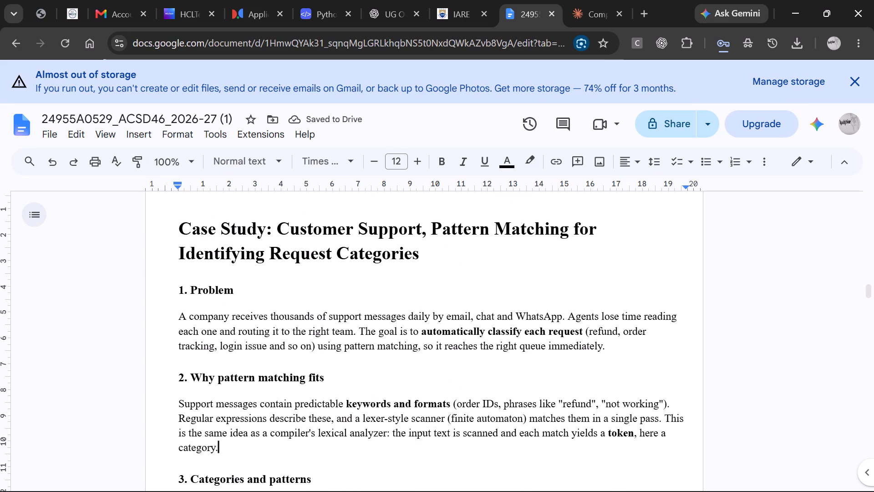
Make the text black from the section 2 paragraph through the Categories and patterns table to the "Helper patterns:" line.
{"action": "left_click_drag", "start_coordinate": [177, 281], "coordinate": [331, 474]}
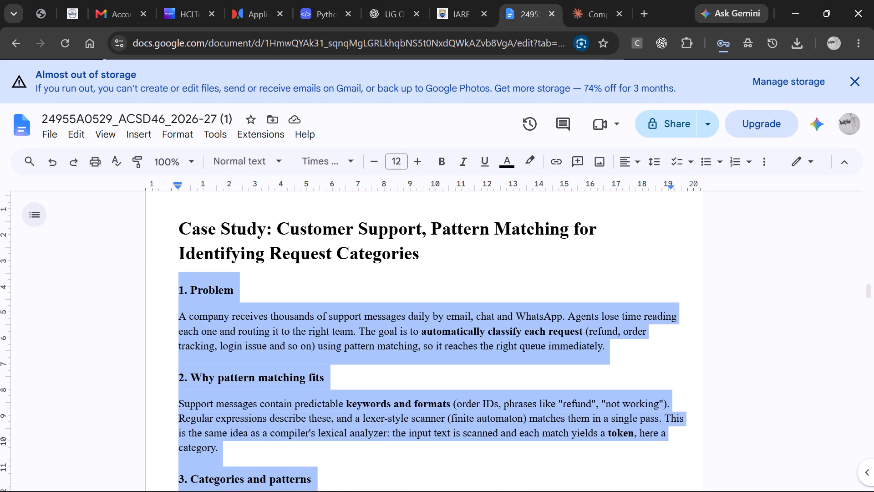
{"action": "scroll", "coordinate": [331, 474], "scroll_direction": "down", "scroll_amount": 3}
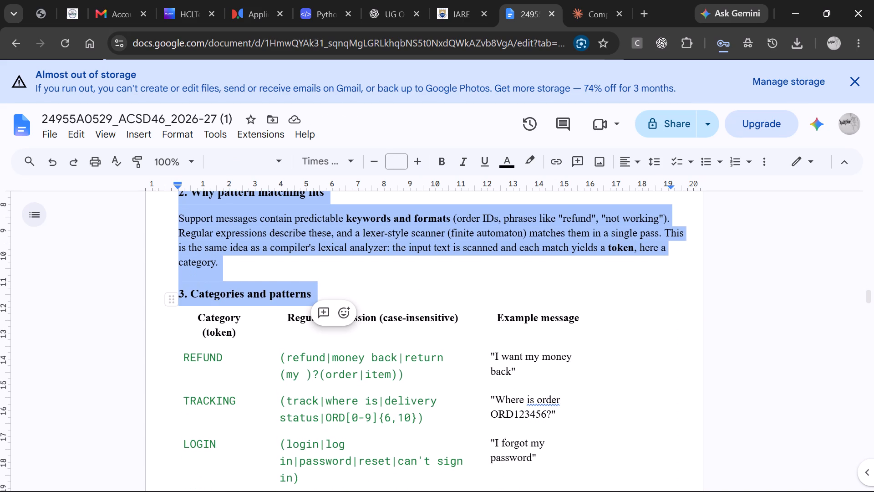
{"action": "left_click", "coordinate": [171, 266]}
{"action": "left_click_drag", "start_coordinate": [171, 266], "coordinate": [339, 491]}
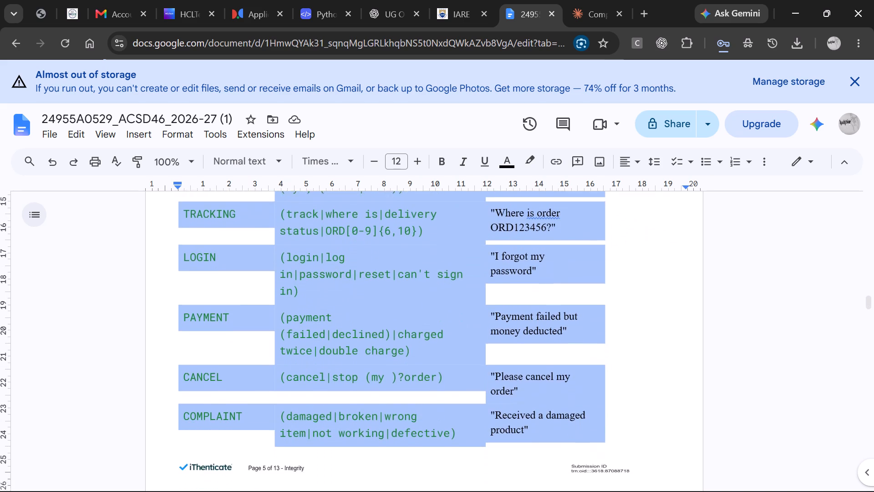
{"action": "left_click_drag", "start_coordinate": [339, 491], "coordinate": [514, 466]}
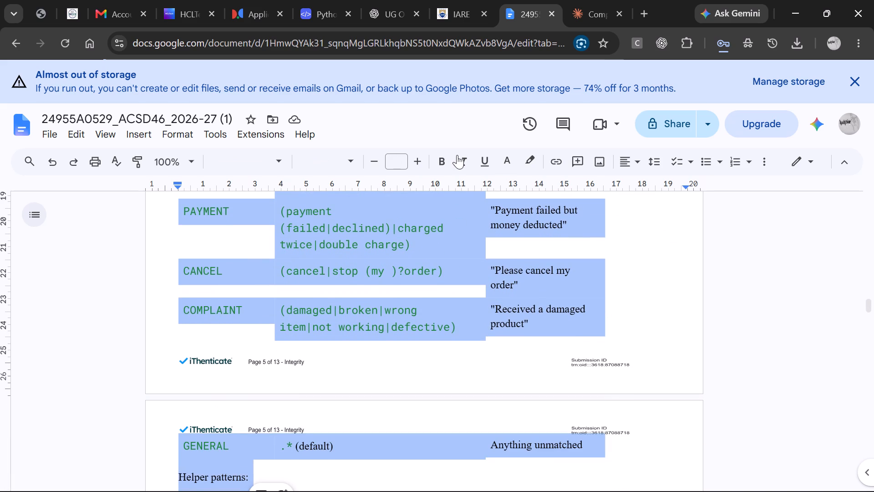
{"action": "left_click", "coordinate": [505, 161]}
{"action": "left_click", "coordinate": [513, 188]}
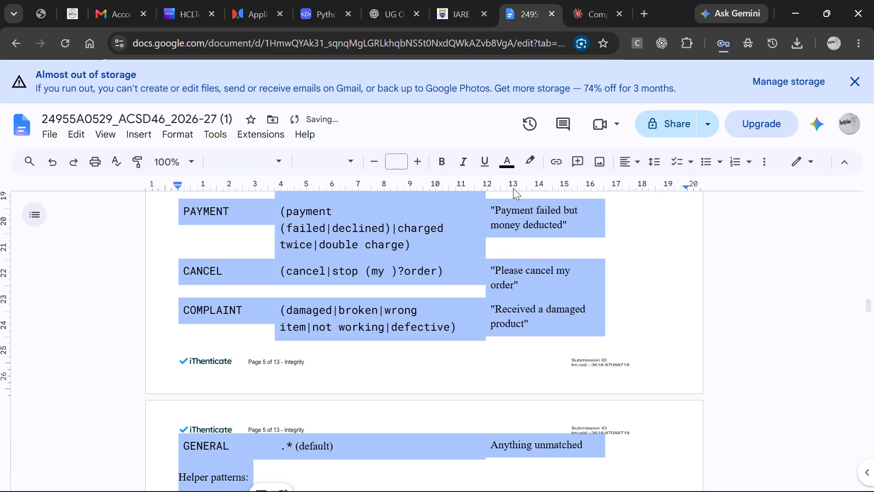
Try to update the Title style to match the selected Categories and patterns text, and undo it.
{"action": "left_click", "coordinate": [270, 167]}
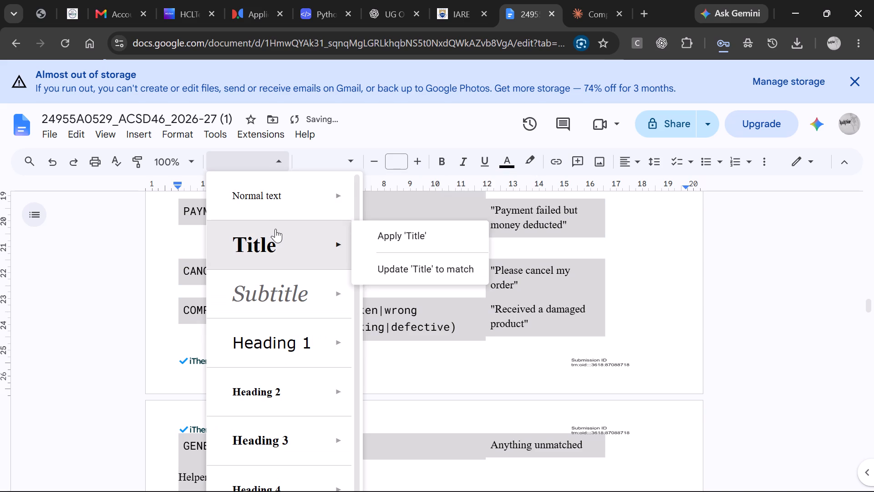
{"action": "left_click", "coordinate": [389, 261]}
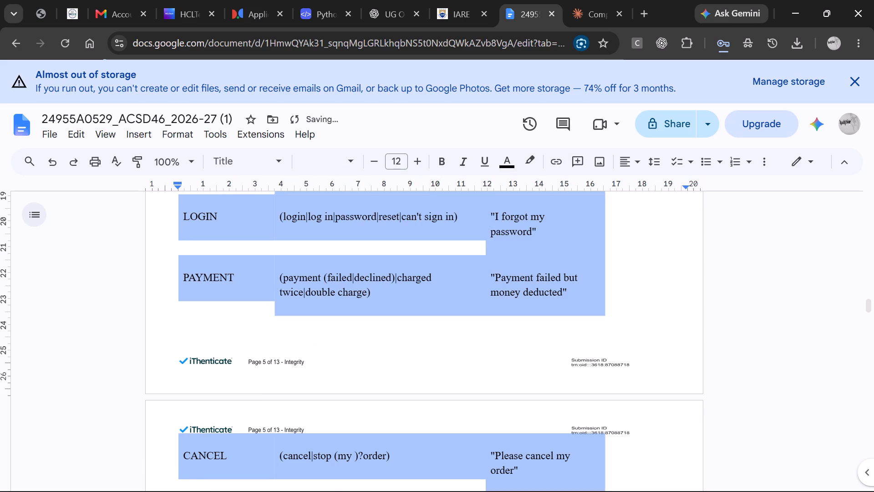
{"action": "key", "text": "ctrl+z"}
Apply the Heading 2 style to the selection from the section 2 paragraph through the "Helper patterns:" line.
{"action": "left_click", "coordinate": [274, 163]}
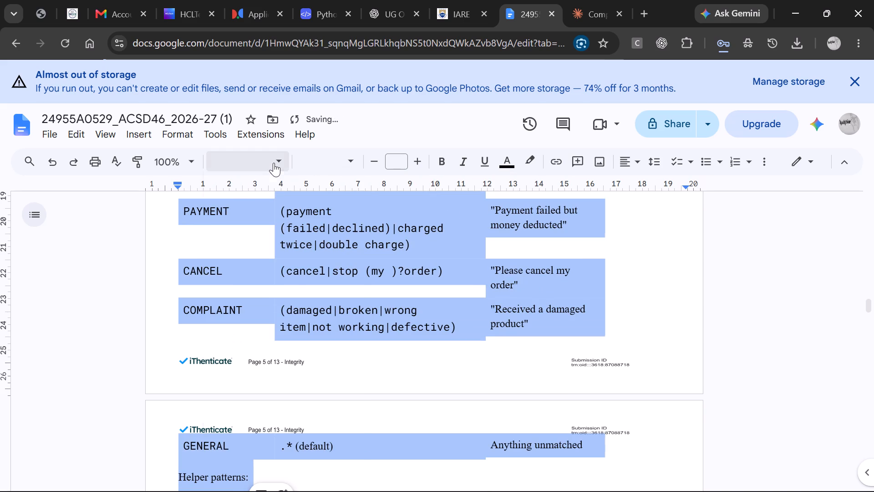
{"action": "left_click", "coordinate": [289, 390]}
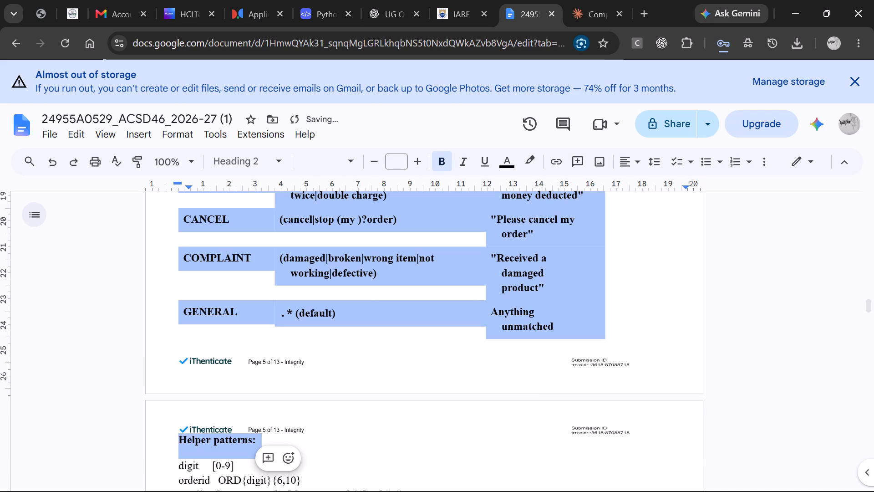
{"action": "left_click", "coordinate": [343, 364]}
{"action": "scroll", "coordinate": [343, 364], "scroll_direction": "up", "scroll_amount": 2}
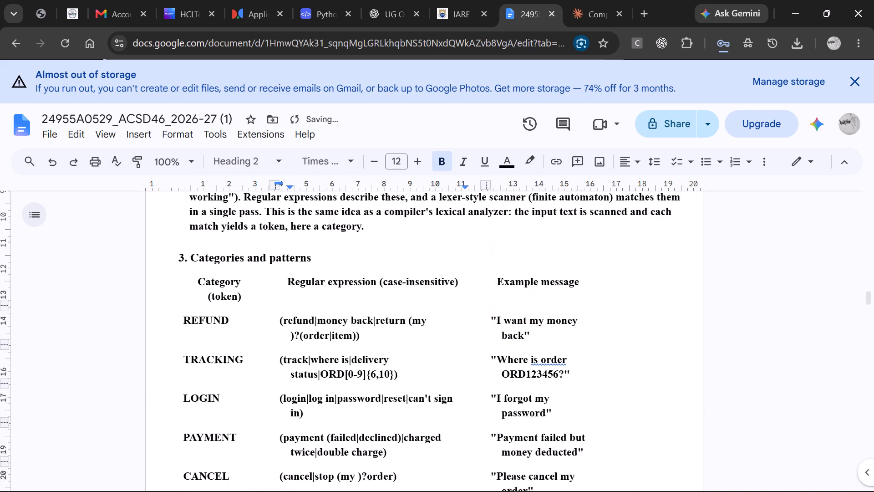
Delete the Lex code block from "%option caseless" to the closing "%%" under the "4. Lex-style specification" heading.
{"action": "scroll", "coordinate": [343, 364], "scroll_direction": "down", "scroll_amount": 5}
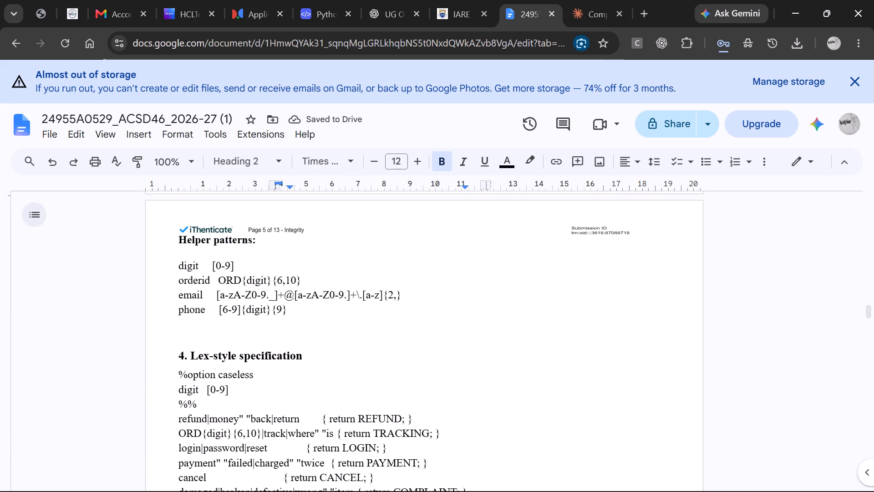
{"action": "scroll", "coordinate": [171, 254], "scroll_direction": "down", "scroll_amount": 2}
{"action": "scroll", "coordinate": [171, 254], "scroll_direction": "up", "scroll_amount": 1}
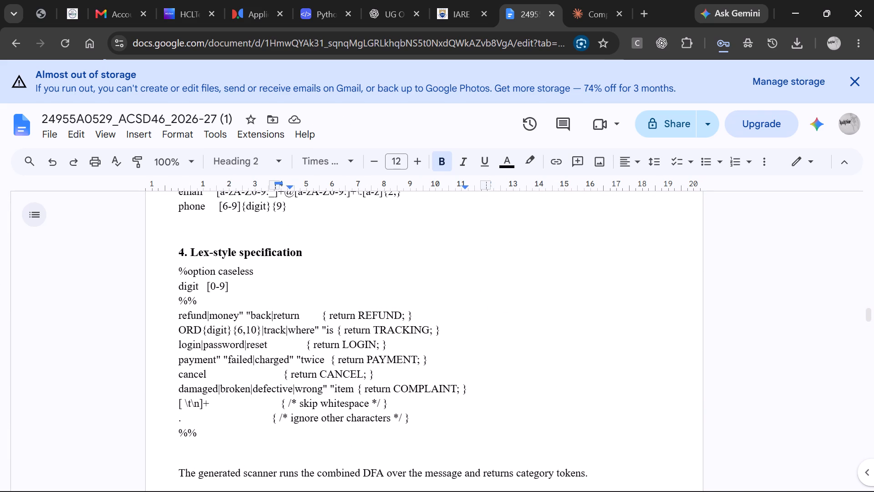
{"action": "left_click_drag", "start_coordinate": [174, 274], "coordinate": [242, 451]}
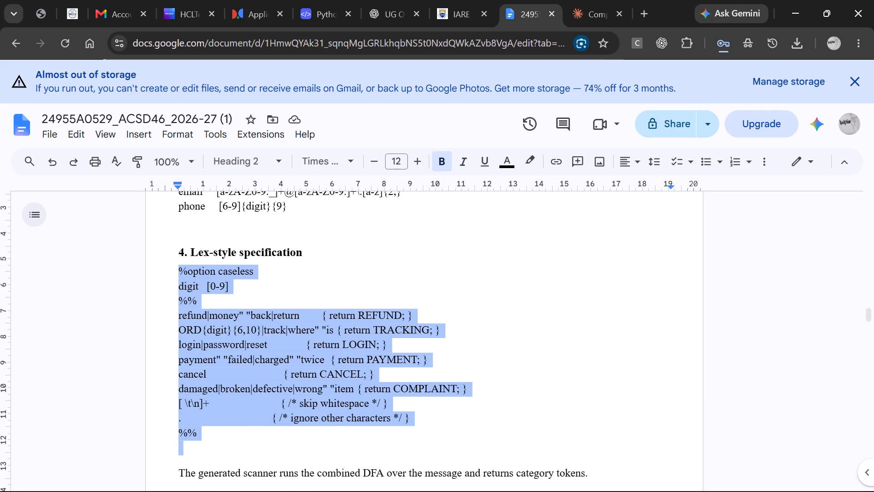
{"action": "key", "text": "BackSpace"}
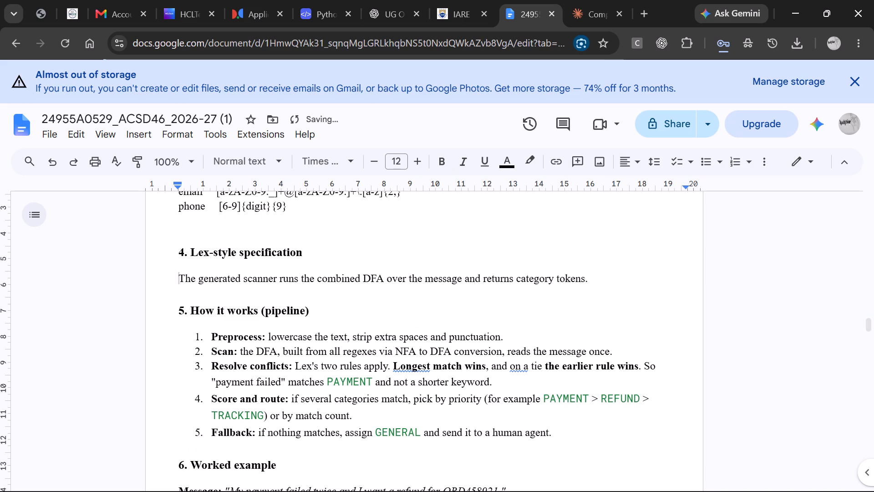
Make the text black from the "Preprocess" item in section 5 through the "8. Limitations" heading.
{"action": "scroll", "coordinate": [220, 309], "scroll_direction": "up", "scroll_amount": 1}
{"action": "scroll", "coordinate": [220, 309], "scroll_direction": "down", "scroll_amount": 2}
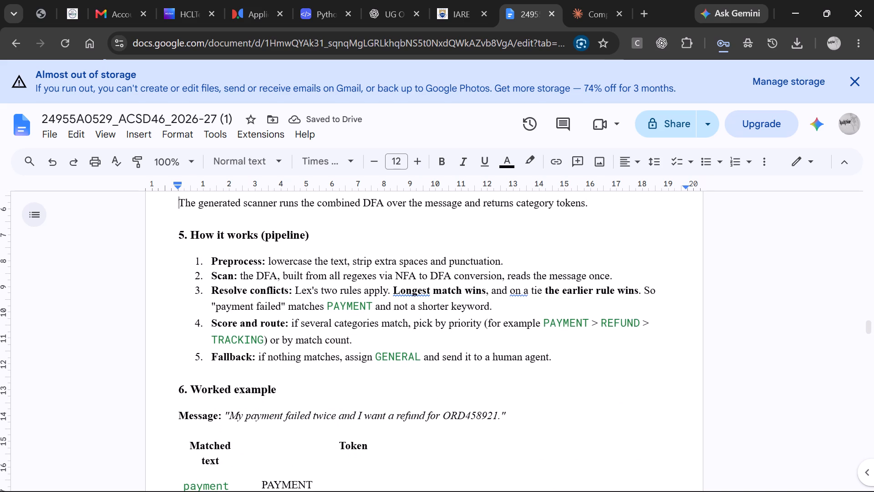
{"action": "left_click_drag", "start_coordinate": [188, 261], "coordinate": [416, 415]}
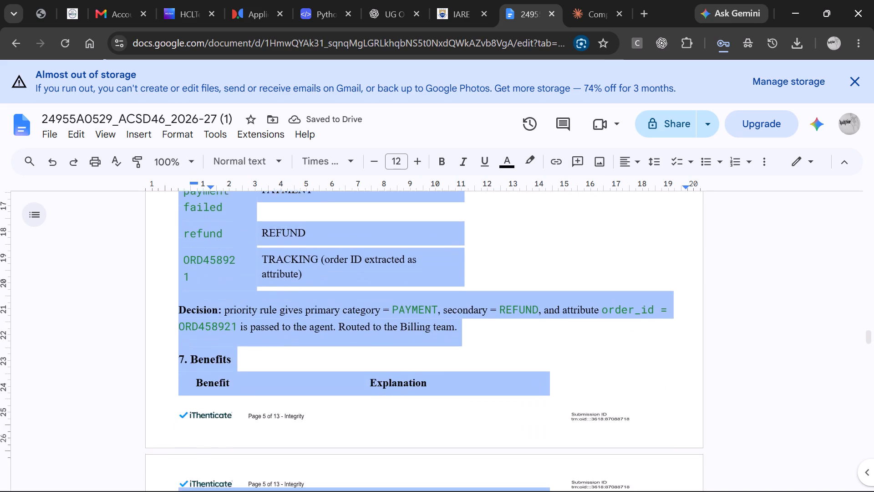
{"action": "left_click_drag", "start_coordinate": [416, 415], "coordinate": [435, 491]}
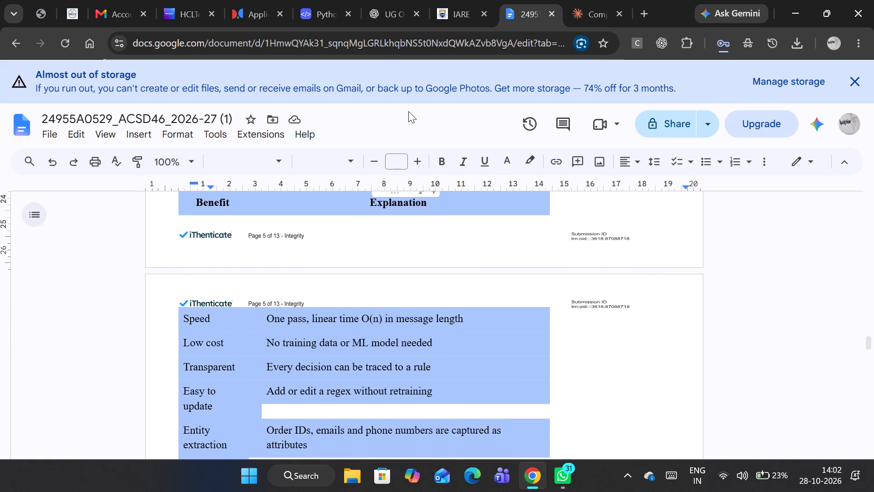
{"action": "left_click", "coordinate": [504, 163]}
{"action": "left_click", "coordinate": [511, 186]}
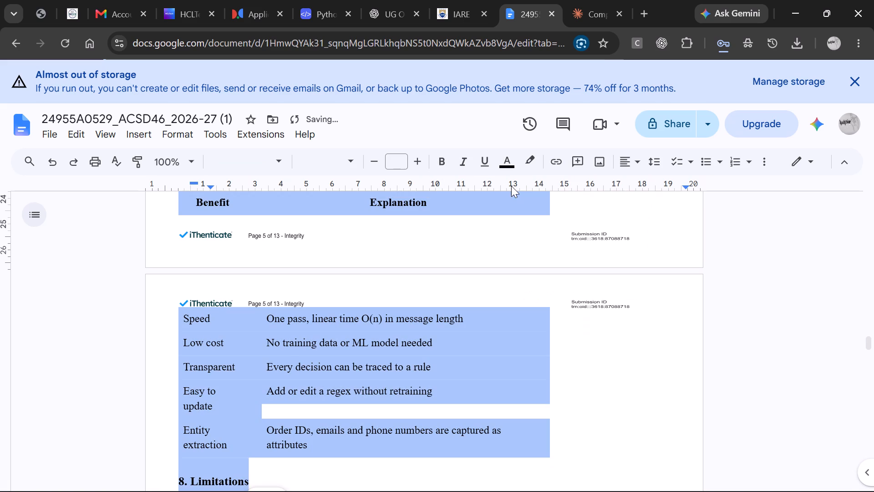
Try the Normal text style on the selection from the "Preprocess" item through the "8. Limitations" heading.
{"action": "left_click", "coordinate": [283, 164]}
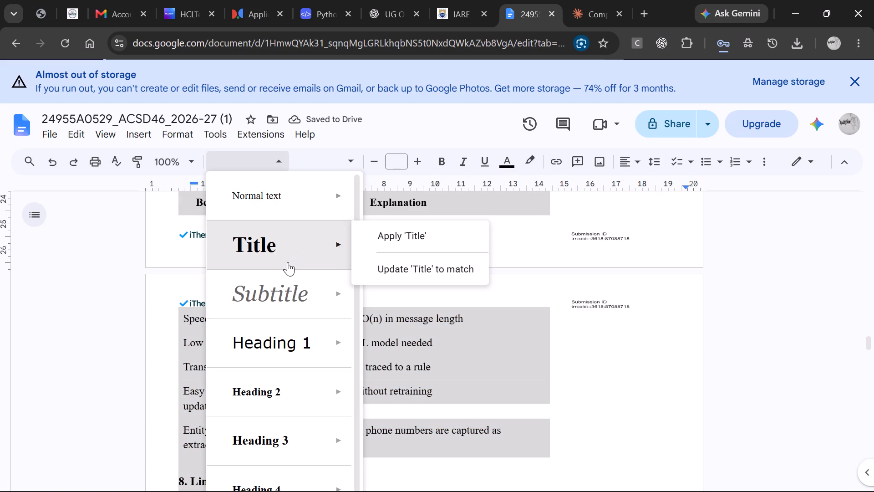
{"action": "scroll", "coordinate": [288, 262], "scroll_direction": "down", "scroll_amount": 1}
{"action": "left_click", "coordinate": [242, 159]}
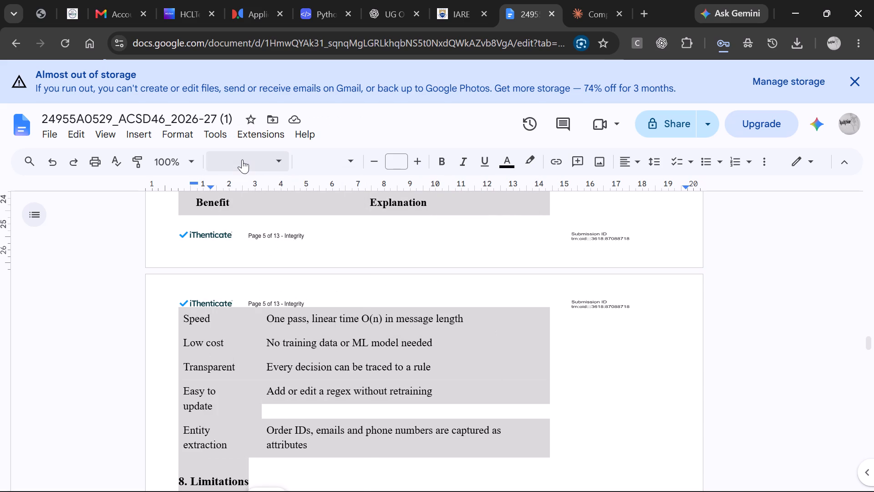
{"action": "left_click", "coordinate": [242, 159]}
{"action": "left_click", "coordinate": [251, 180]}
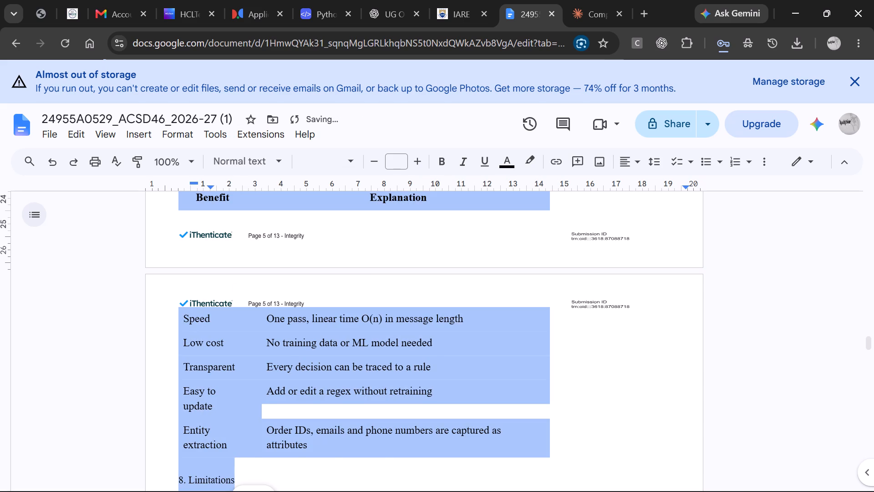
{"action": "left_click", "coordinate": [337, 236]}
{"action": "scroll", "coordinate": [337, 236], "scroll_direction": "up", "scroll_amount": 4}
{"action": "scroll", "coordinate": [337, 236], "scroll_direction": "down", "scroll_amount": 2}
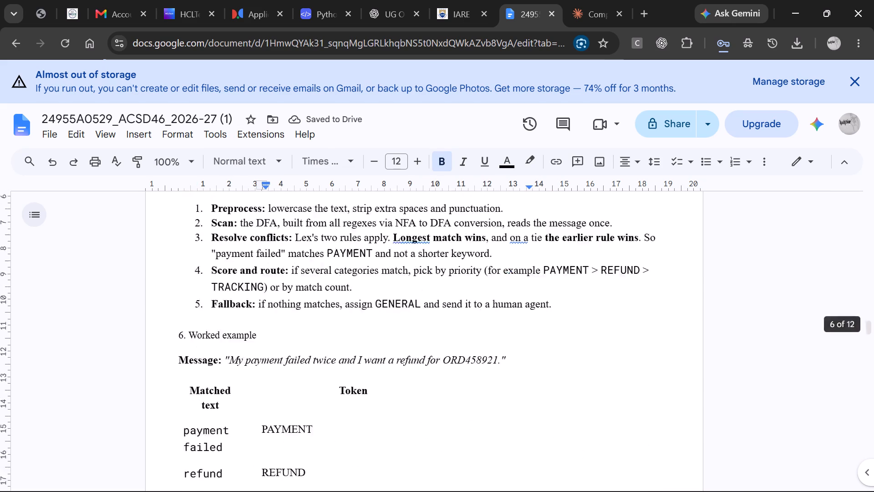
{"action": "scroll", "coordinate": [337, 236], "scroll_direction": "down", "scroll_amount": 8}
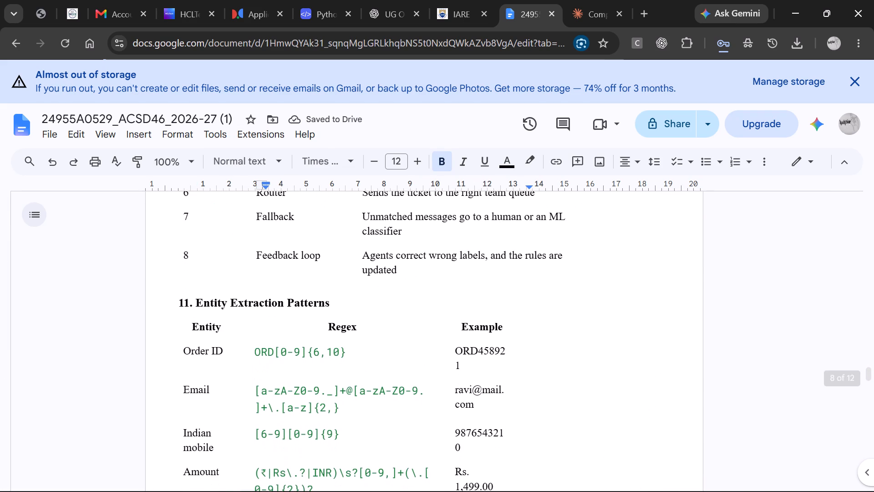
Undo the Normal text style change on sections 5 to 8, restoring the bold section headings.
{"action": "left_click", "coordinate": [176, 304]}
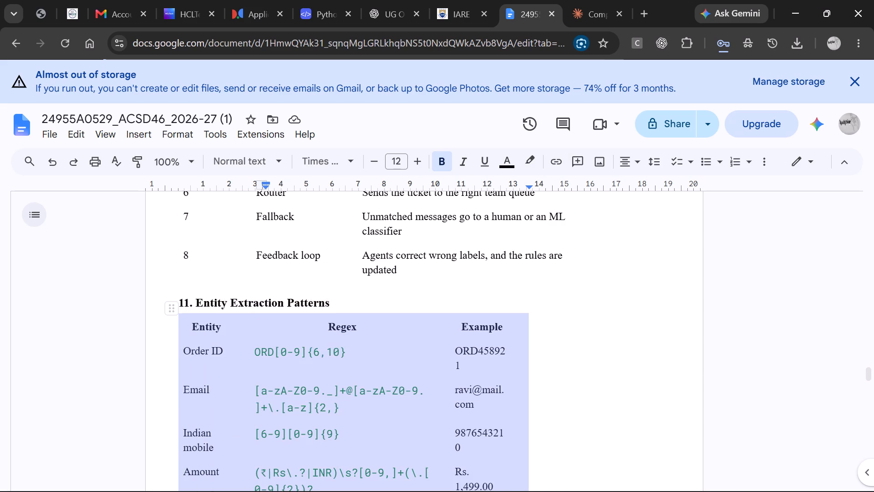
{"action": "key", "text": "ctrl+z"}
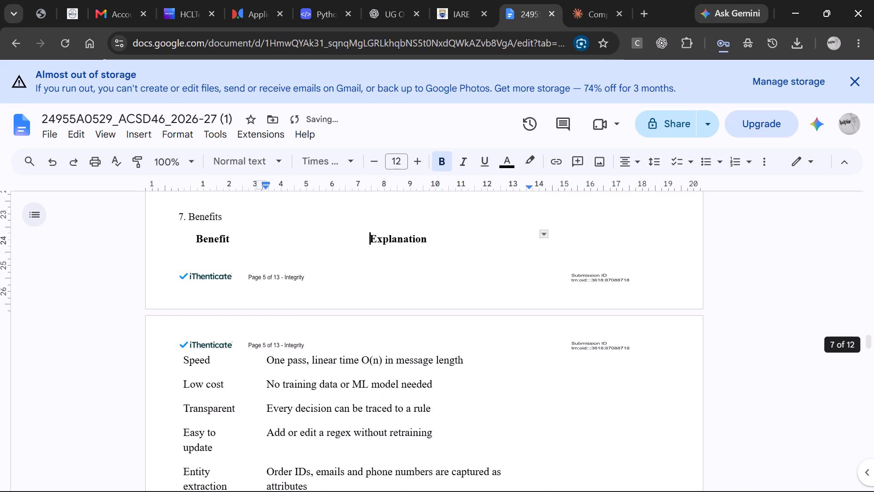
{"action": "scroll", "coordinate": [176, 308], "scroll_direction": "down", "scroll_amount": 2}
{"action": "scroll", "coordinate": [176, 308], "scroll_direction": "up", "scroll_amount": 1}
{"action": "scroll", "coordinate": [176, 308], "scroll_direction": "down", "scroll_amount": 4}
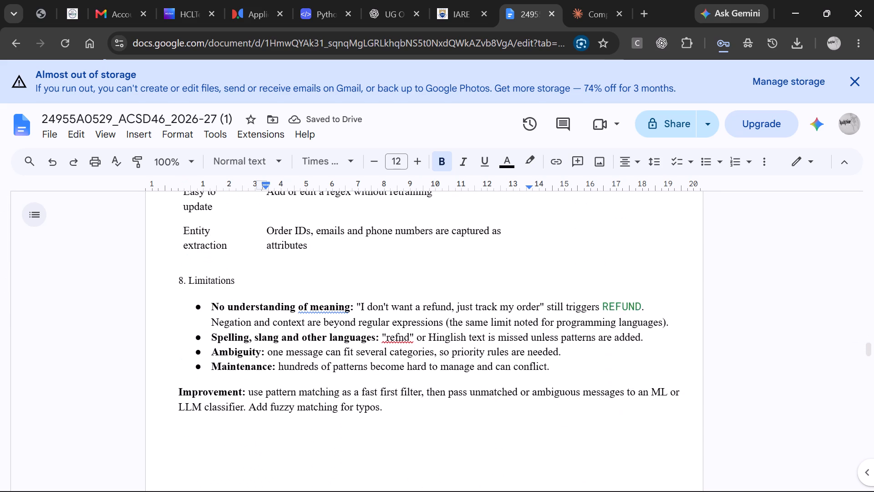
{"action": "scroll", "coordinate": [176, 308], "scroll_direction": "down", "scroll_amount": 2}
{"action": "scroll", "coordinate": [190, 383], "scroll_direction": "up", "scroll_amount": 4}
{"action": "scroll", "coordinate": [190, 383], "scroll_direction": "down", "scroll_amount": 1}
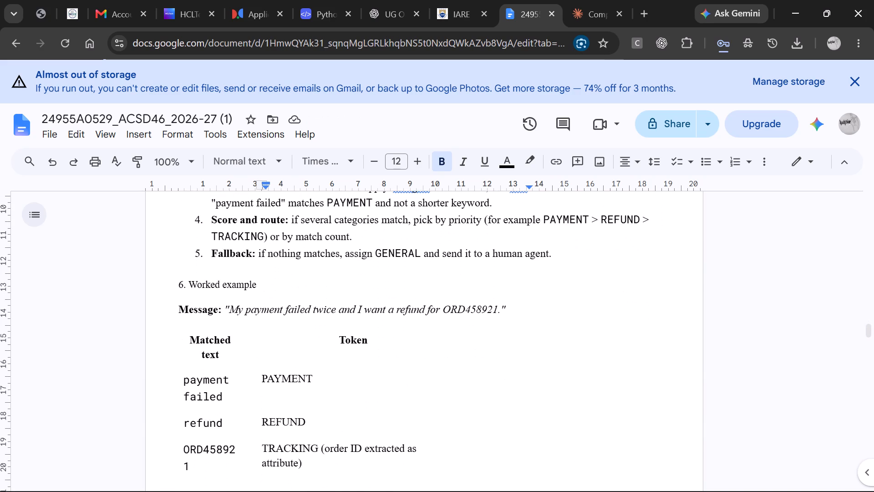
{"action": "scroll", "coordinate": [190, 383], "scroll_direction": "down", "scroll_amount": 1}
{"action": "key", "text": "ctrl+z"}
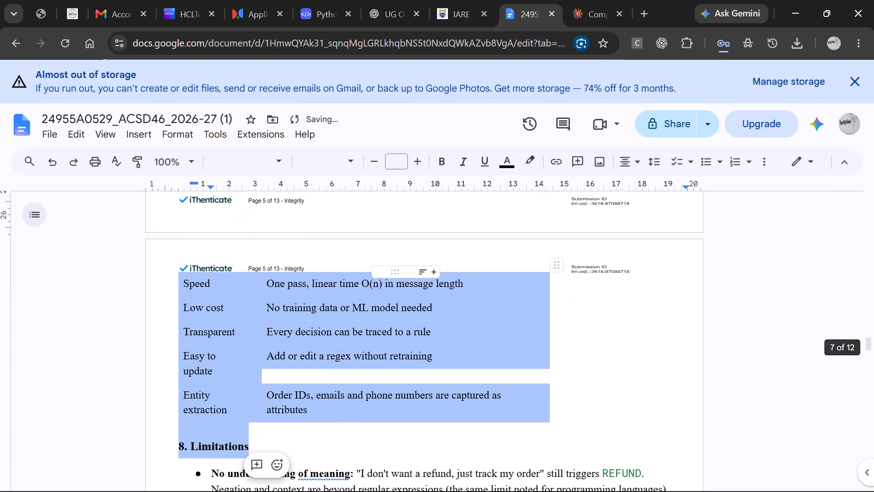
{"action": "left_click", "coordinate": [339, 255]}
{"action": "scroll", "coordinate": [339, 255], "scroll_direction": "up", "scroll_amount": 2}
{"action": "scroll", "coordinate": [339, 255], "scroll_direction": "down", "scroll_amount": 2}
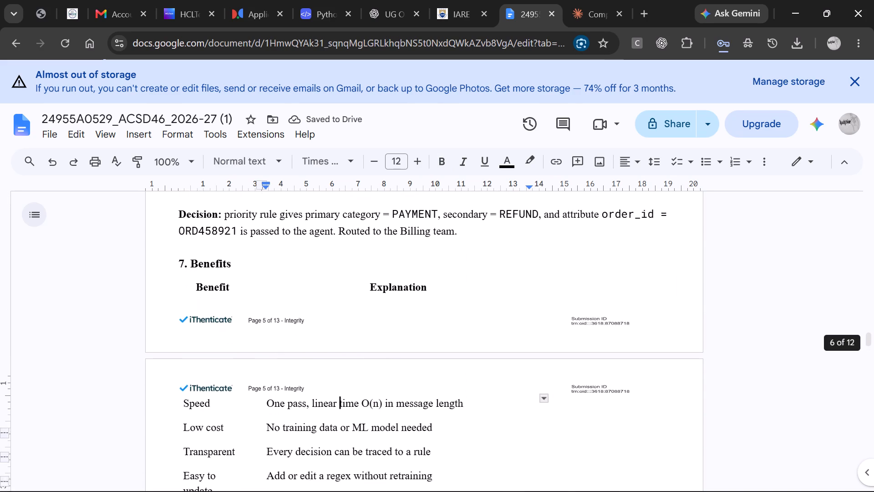
Insert blank lines above the "7. Benefits" heading to move the heading and its table onto the following page.
{"action": "scroll", "coordinate": [339, 255], "scroll_direction": "down", "scroll_amount": 1}
{"action": "scroll", "coordinate": [339, 255], "scroll_direction": "up", "scroll_amount": 2}
{"action": "left_click", "coordinate": [201, 246]}
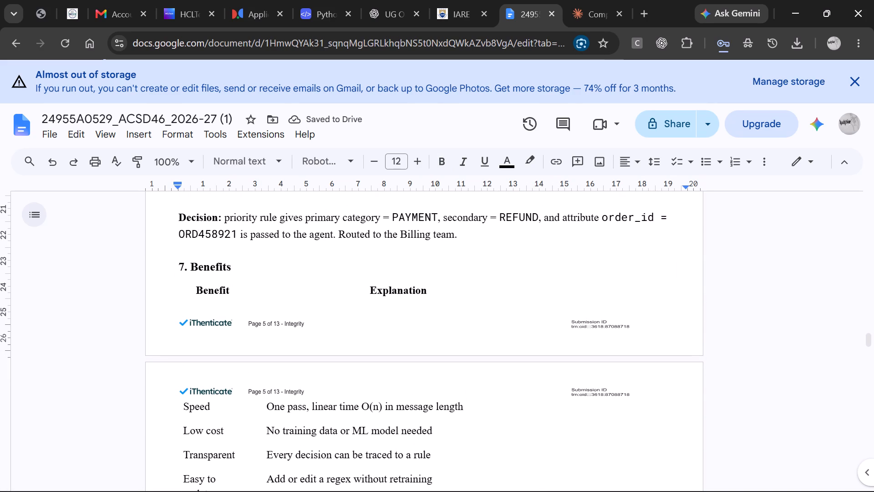
{"action": "left_click", "coordinate": [501, 248]}
{"action": "key", "text": "Return"}
{"action": "key", "text": "Return"}
{"action": "key", "text": "Return"}
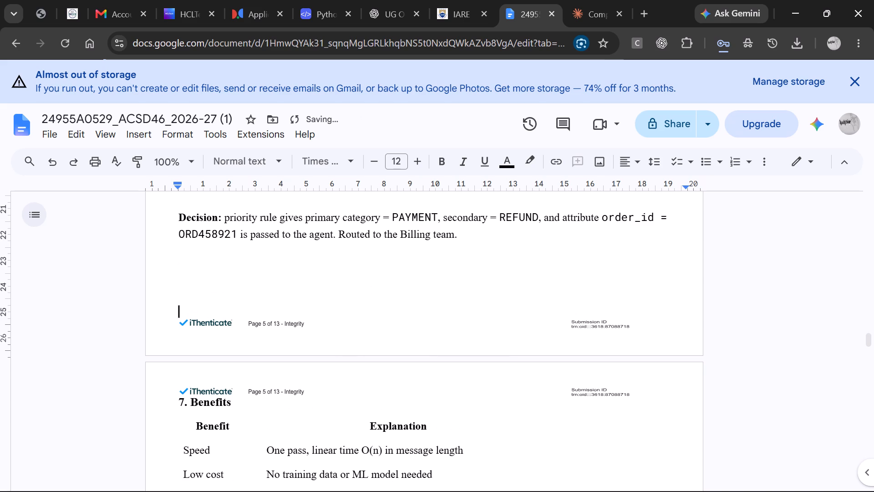
{"action": "key", "text": "Return"}
{"action": "key", "text": "backslash"}
{"action": "key", "text": "BackSpace"}
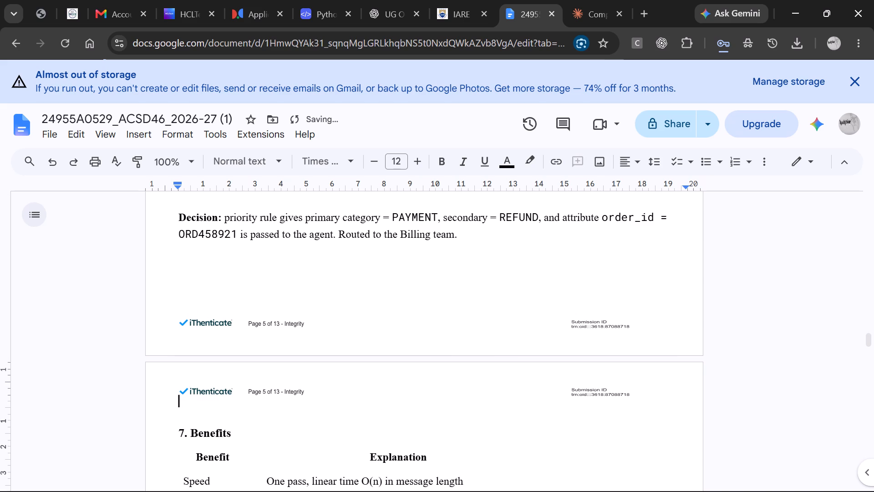
Remove the blank lines between the "Improvement" paragraph and the "9. Conclusion" heading.
{"action": "scroll", "coordinate": [501, 248], "scroll_direction": "down", "scroll_amount": 8}
{"action": "scroll", "coordinate": [501, 248], "scroll_direction": "up", "scroll_amount": 2}
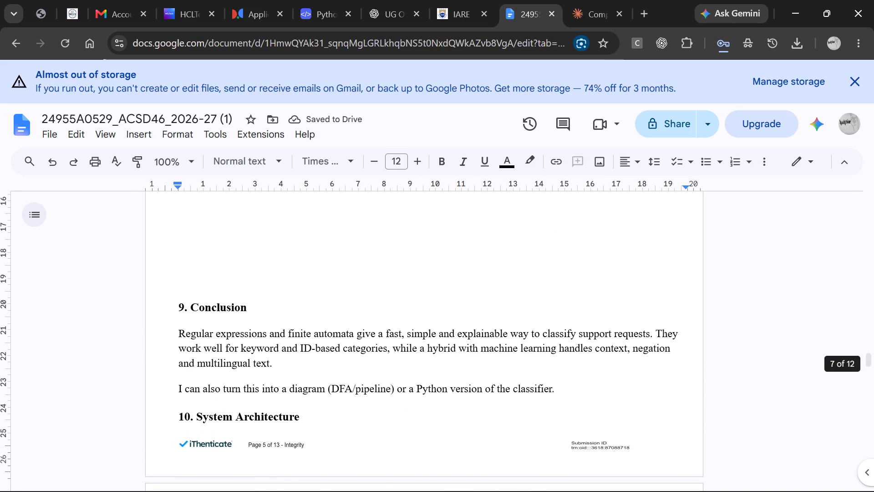
{"action": "left_click", "coordinate": [295, 246]}
{"action": "key", "text": "BackSpace"}
{"action": "key", "text": "BackSpace"}
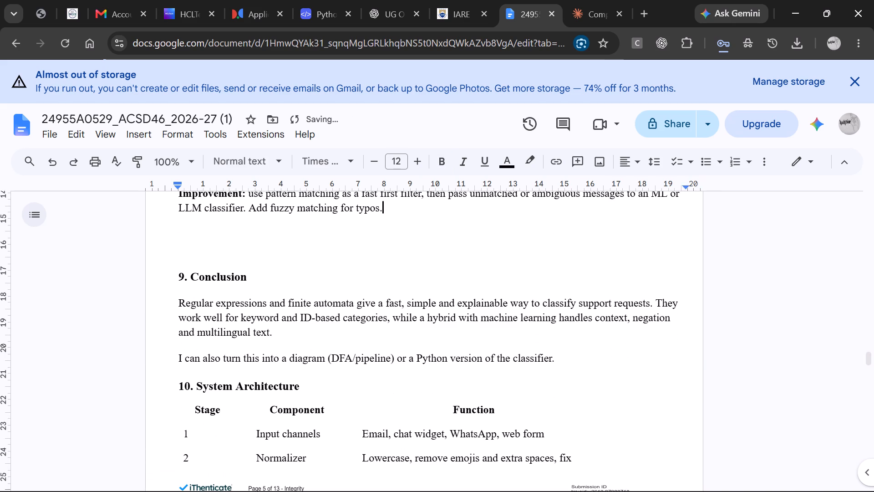
{"action": "key", "text": "Down"}
{"action": "key", "text": "BackSpace"}
{"action": "key", "text": "Down"}
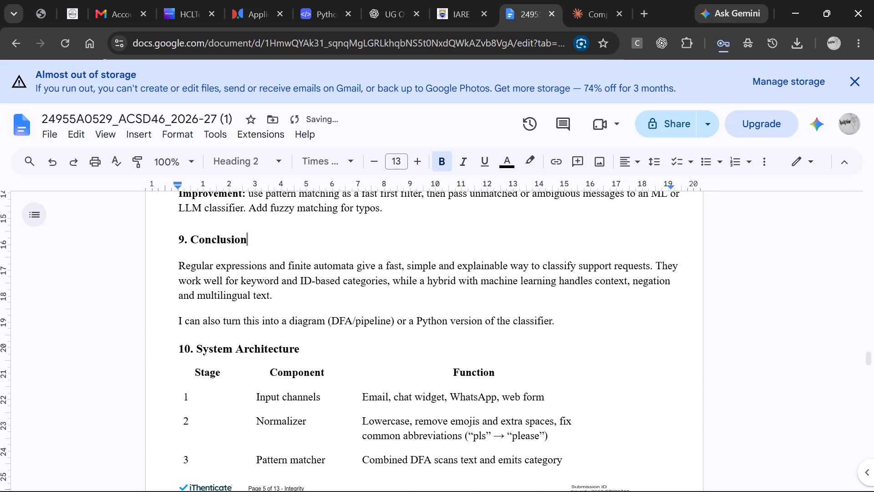
Make the text black from the end of the section 10 table through the "11. Entity Extraction Patterns" table.
{"action": "scroll", "coordinate": [295, 246], "scroll_direction": "up", "scroll_amount": 2}
{"action": "scroll", "coordinate": [295, 246], "scroll_direction": "down", "scroll_amount": 1}
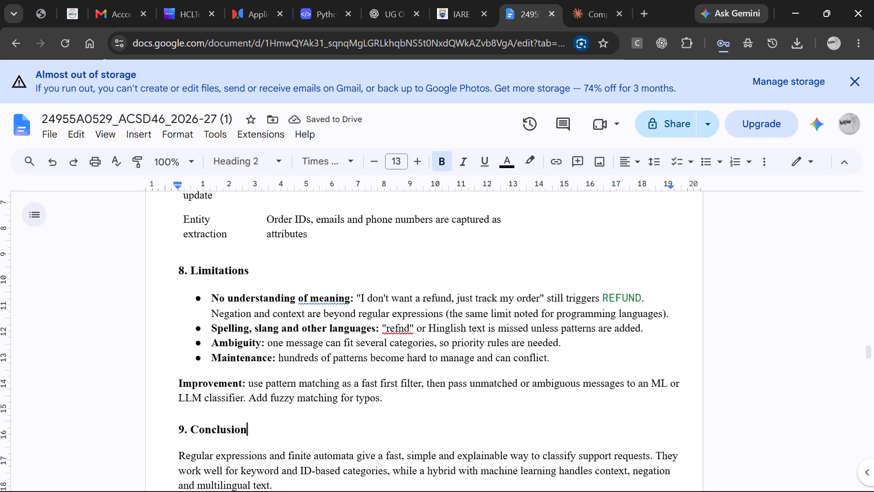
{"action": "scroll", "coordinate": [391, 302], "scroll_direction": "down", "scroll_amount": 4}
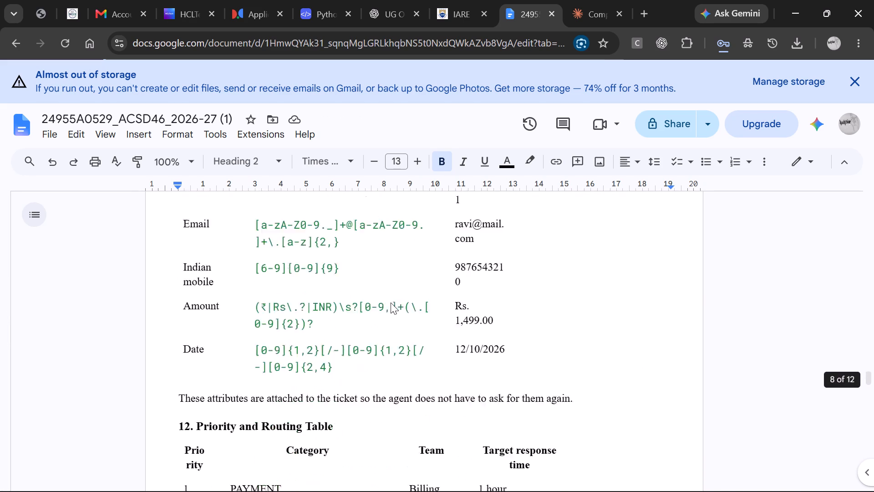
{"action": "scroll", "coordinate": [391, 302], "scroll_direction": "down", "scroll_amount": 1}
{"action": "scroll", "coordinate": [378, 303], "scroll_direction": "up", "scroll_amount": 1}
{"action": "scroll", "coordinate": [150, 214], "scroll_direction": "up", "scroll_amount": 2}
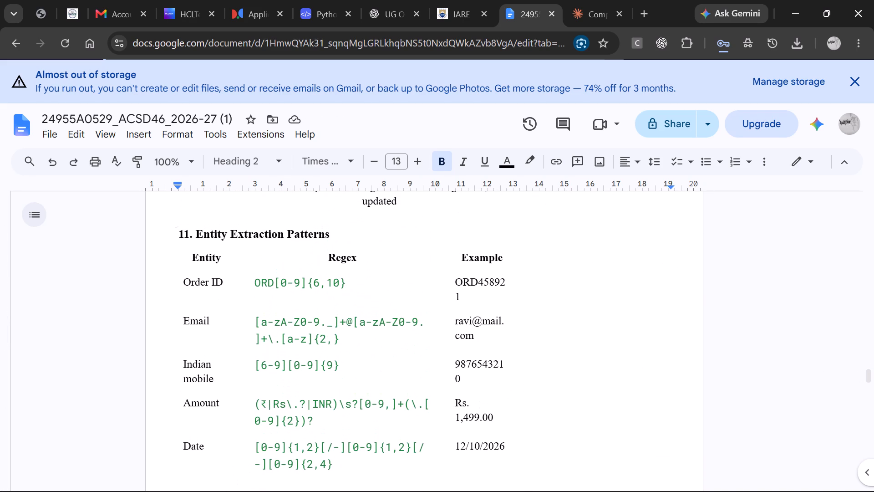
{"action": "left_click_drag", "start_coordinate": [189, 210], "coordinate": [191, 216]}
{"action": "left_click", "coordinate": [188, 260]}
{"action": "left_click_drag", "start_coordinate": [188, 260], "coordinate": [265, 406]}
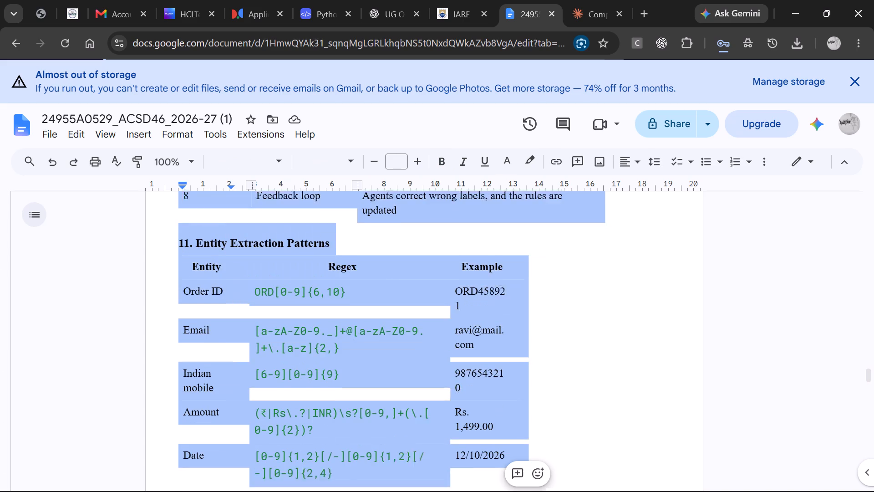
{"action": "left_click_drag", "start_coordinate": [265, 406], "coordinate": [333, 435]}
{"action": "left_click", "coordinate": [507, 167]}
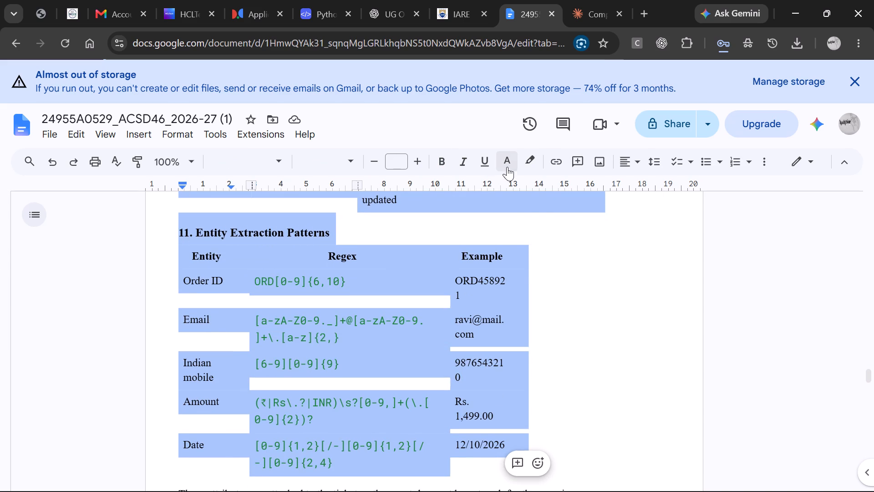
{"action": "left_click", "coordinate": [515, 199]}
{"action": "left_click", "coordinate": [502, 155]}
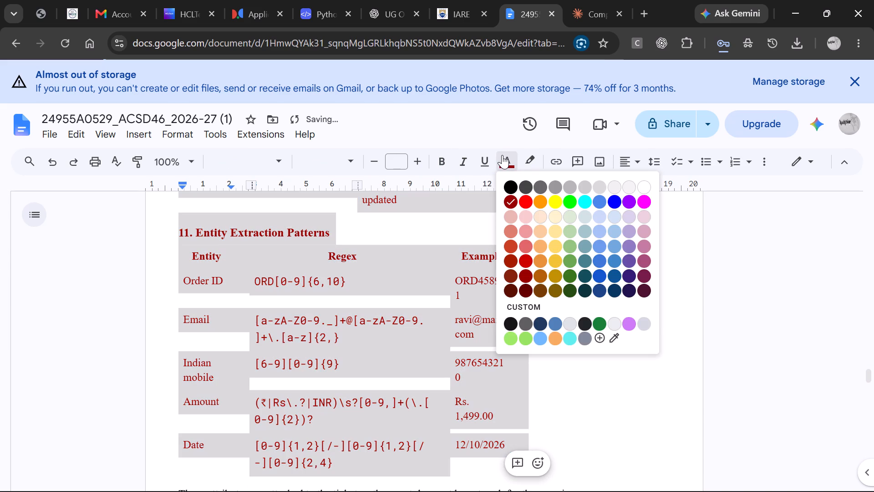
{"action": "left_click", "coordinate": [513, 191]}
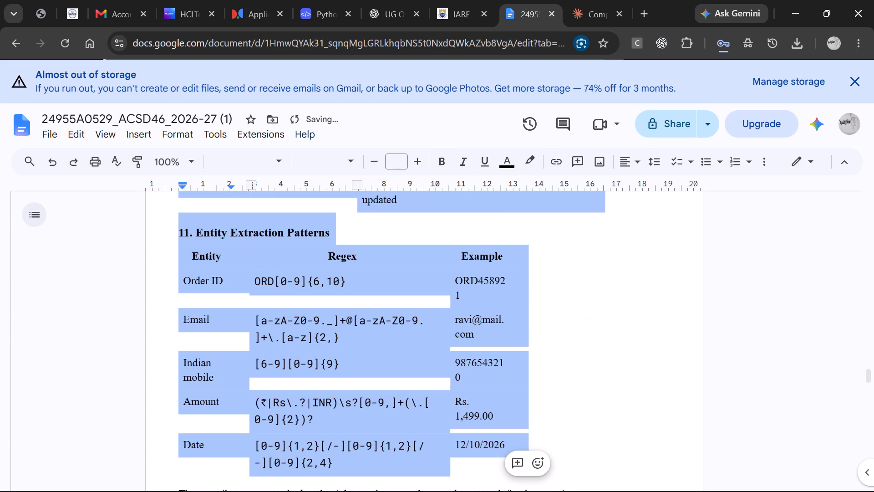
{"action": "left_click", "coordinate": [593, 274]}
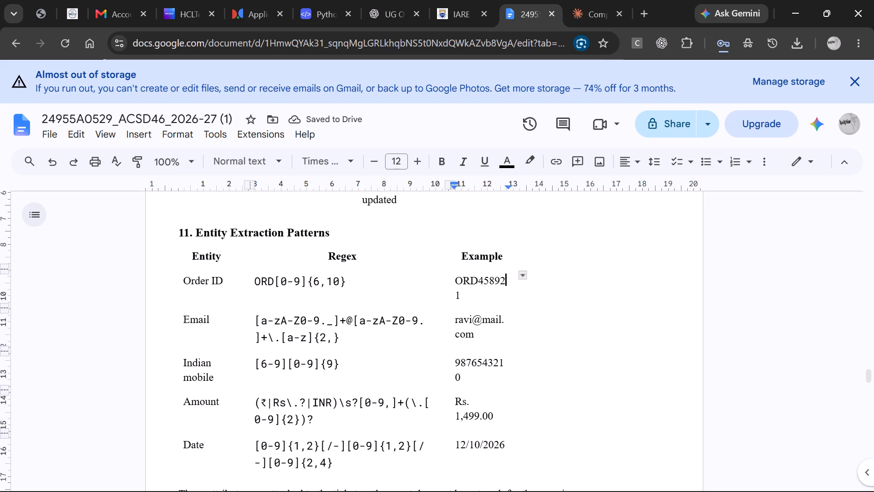
Widen the Example column of the Entity Extraction Patterns table so its values fit on one line.
{"action": "left_click_drag", "start_coordinate": [528, 256], "coordinate": [625, 261]}
Make the text black from the "Rule:" paragraph above section 13 through the NEGATION line of the Python code in section 15.
{"action": "scroll", "coordinate": [610, 311], "scroll_direction": "down", "scroll_amount": 1}
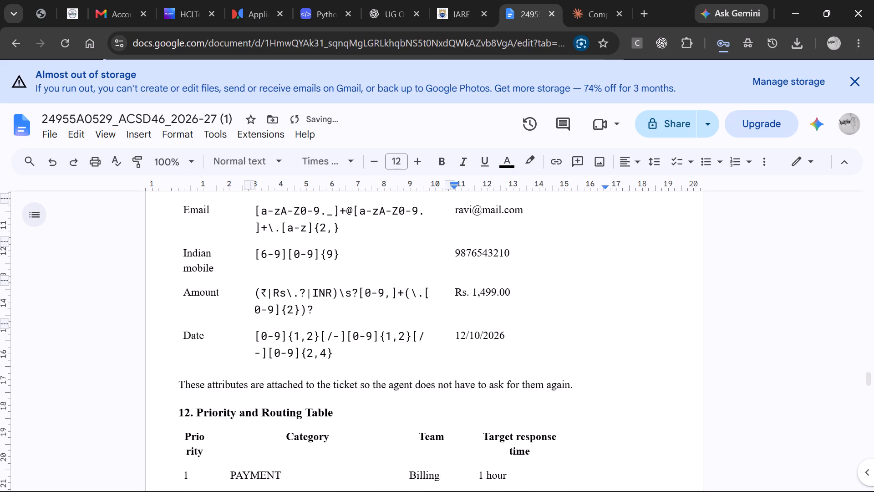
{"action": "scroll", "coordinate": [610, 311], "scroll_direction": "down", "scroll_amount": 5}
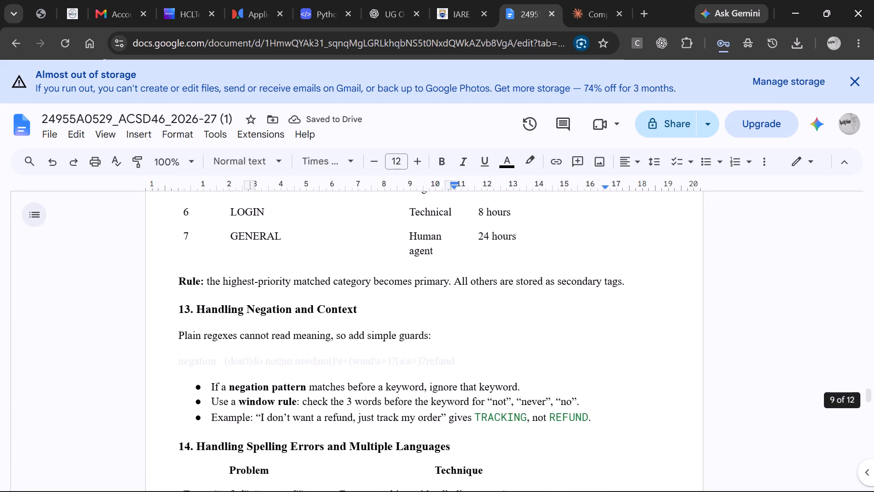
{"action": "scroll", "coordinate": [610, 311], "scroll_direction": "down", "scroll_amount": 2}
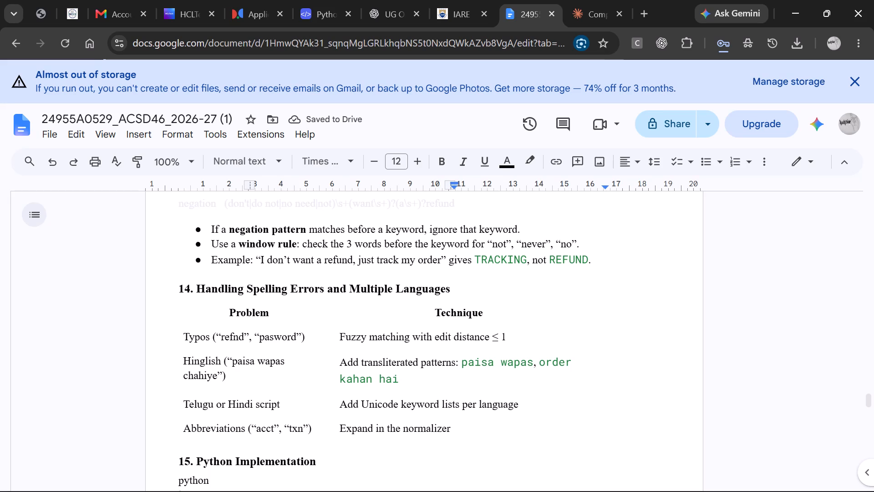
{"action": "scroll", "coordinate": [305, 326], "scroll_direction": "up", "scroll_amount": 1}
{"action": "left_click_drag", "start_coordinate": [180, 262], "coordinate": [197, 307]}
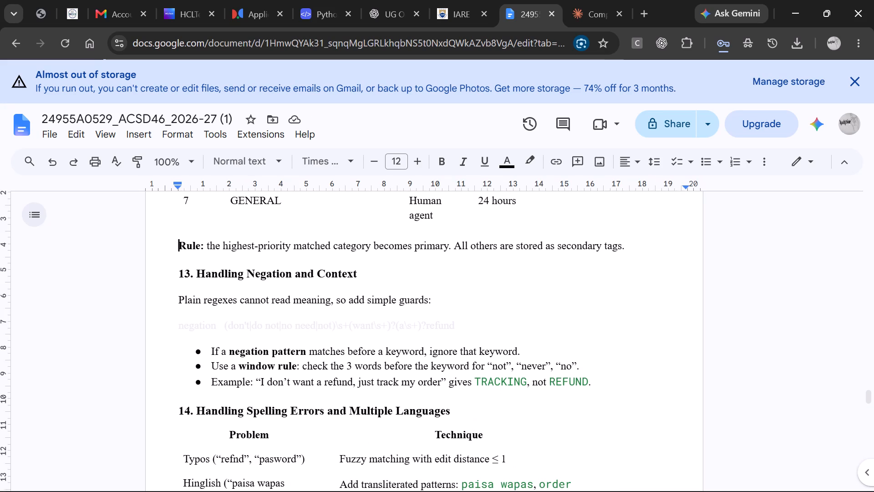
{"action": "left_click_drag", "start_coordinate": [197, 307], "coordinate": [419, 477]}
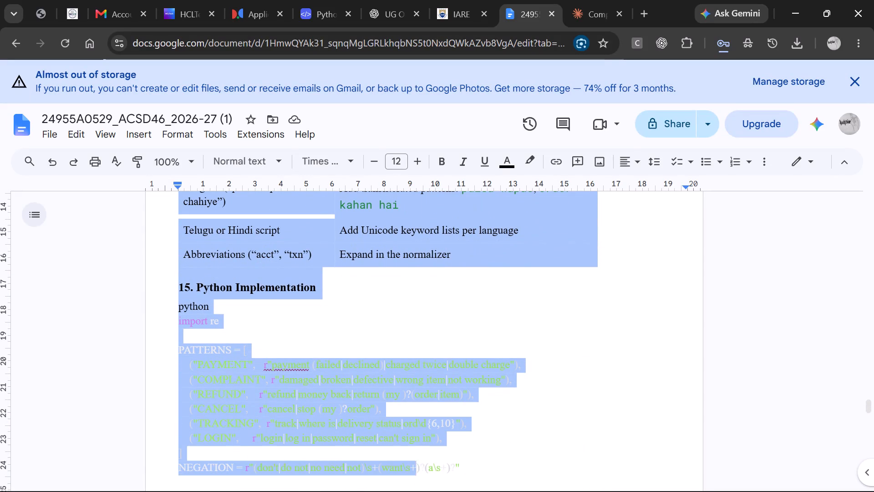
{"action": "left_click_drag", "start_coordinate": [419, 477], "coordinate": [477, 491]}
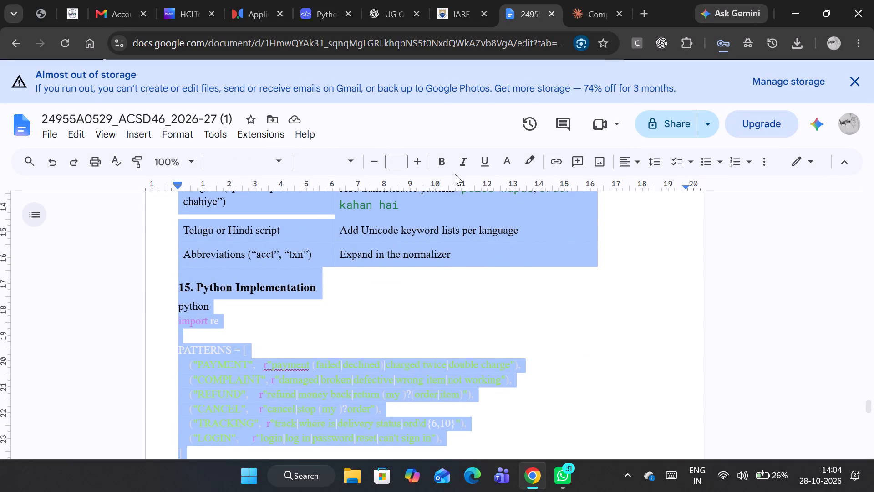
{"action": "left_click", "coordinate": [503, 165]}
{"action": "left_click", "coordinate": [508, 180]}
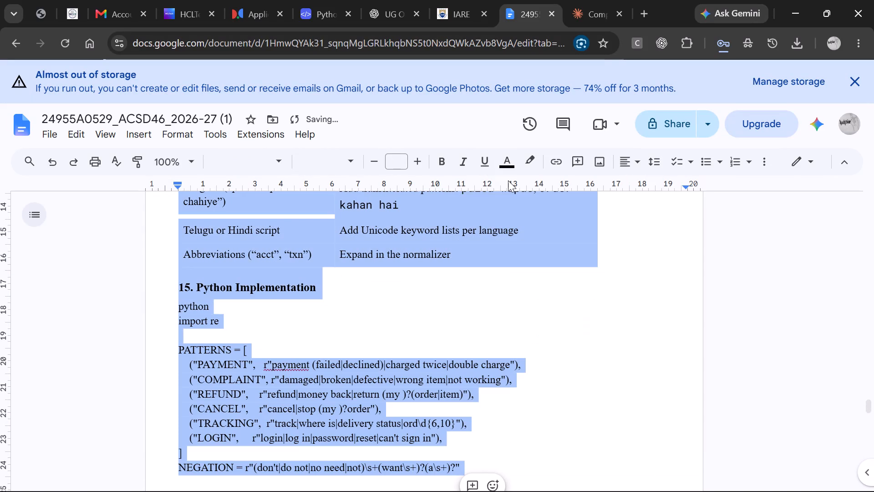
{"action": "left_click", "coordinate": [447, 323]}
Make the text black from the "def classify(text)" code through the start of the WhatsApp message in section 20.
{"action": "scroll", "coordinate": [447, 323], "scroll_direction": "down", "scroll_amount": 3}
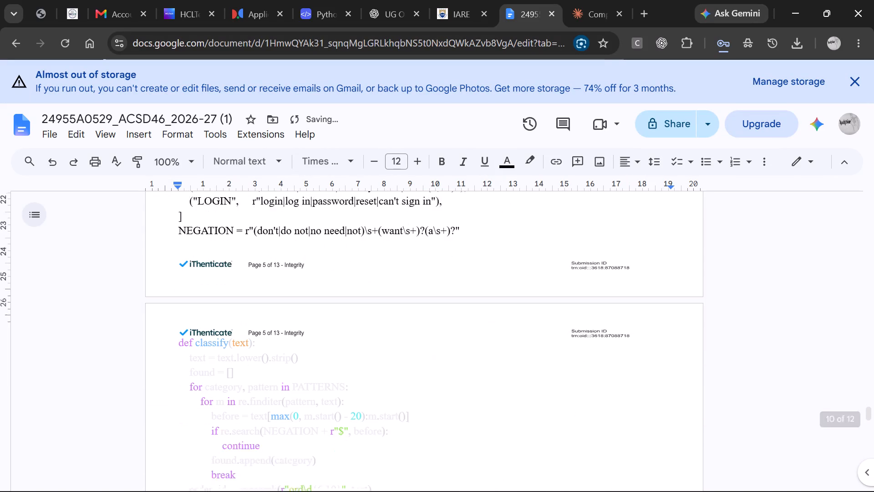
{"action": "scroll", "coordinate": [447, 323], "scroll_direction": "down", "scroll_amount": 1}
{"action": "left_click_drag", "start_coordinate": [159, 294], "coordinate": [268, 491]}
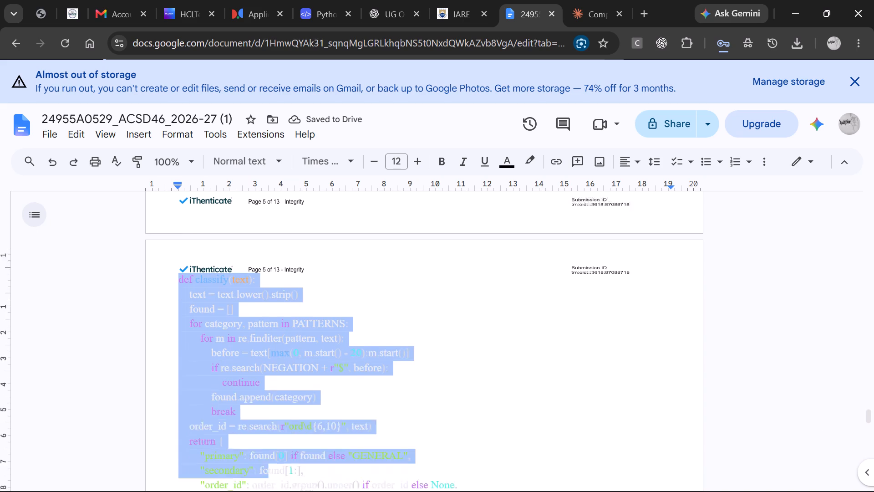
{"action": "left_click_drag", "start_coordinate": [268, 491], "coordinate": [510, 463]}
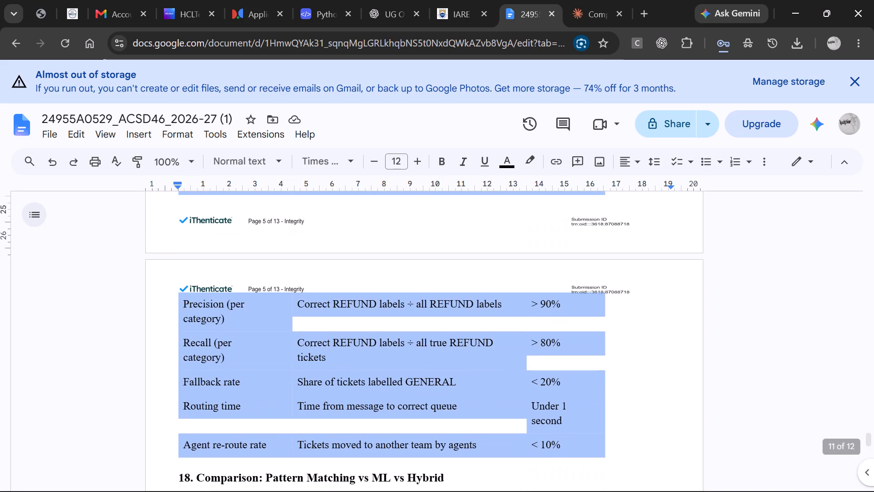
{"action": "left_click_drag", "start_coordinate": [510, 463], "coordinate": [494, 491]}
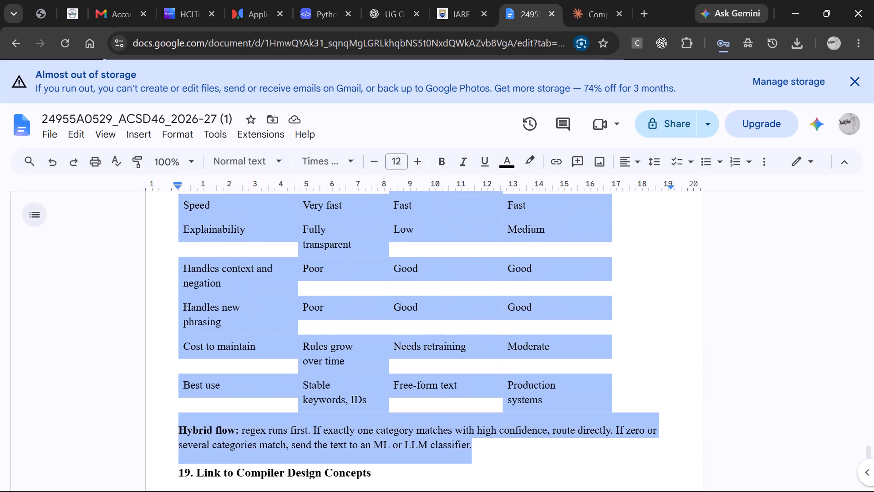
{"action": "left_click_drag", "start_coordinate": [494, 491], "coordinate": [486, 491]}
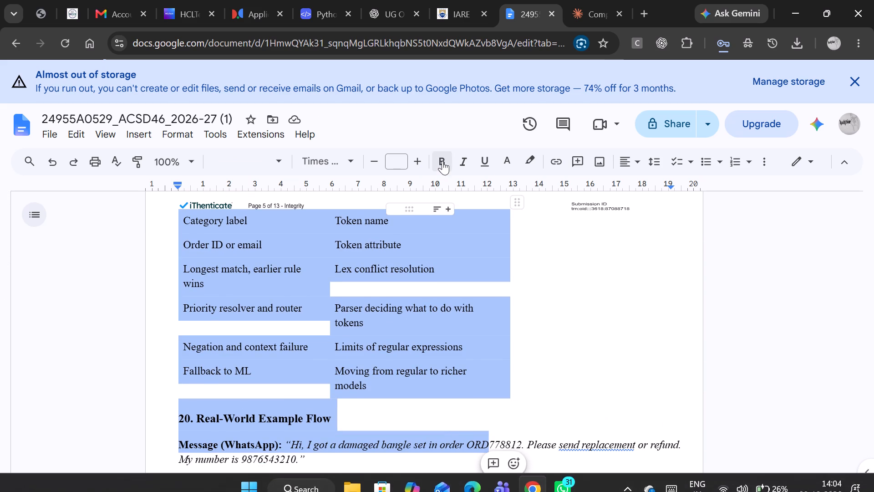
{"action": "left_click", "coordinate": [505, 155]}
{"action": "left_click", "coordinate": [515, 186]}
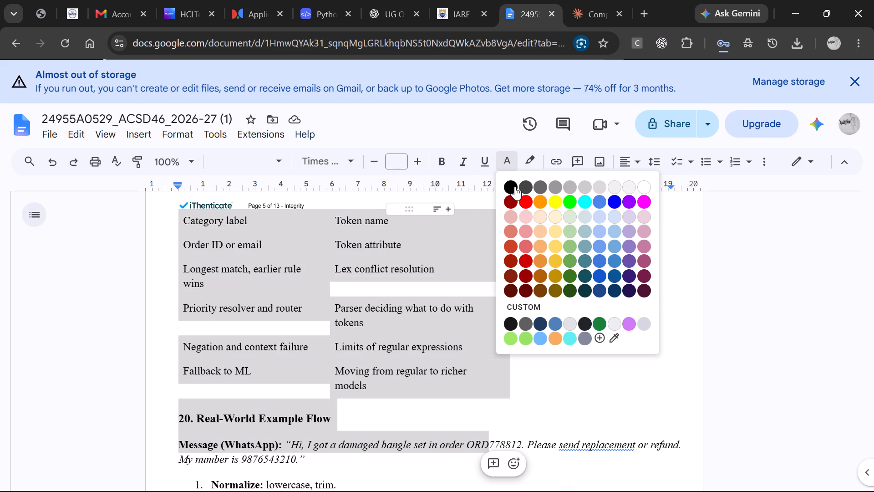
{"action": "left_click", "coordinate": [544, 295]}
Review sections 20 and 21 at the end of the report and the document details on its opening page.
{"action": "scroll", "coordinate": [544, 295], "scroll_direction": "down", "scroll_amount": 2}
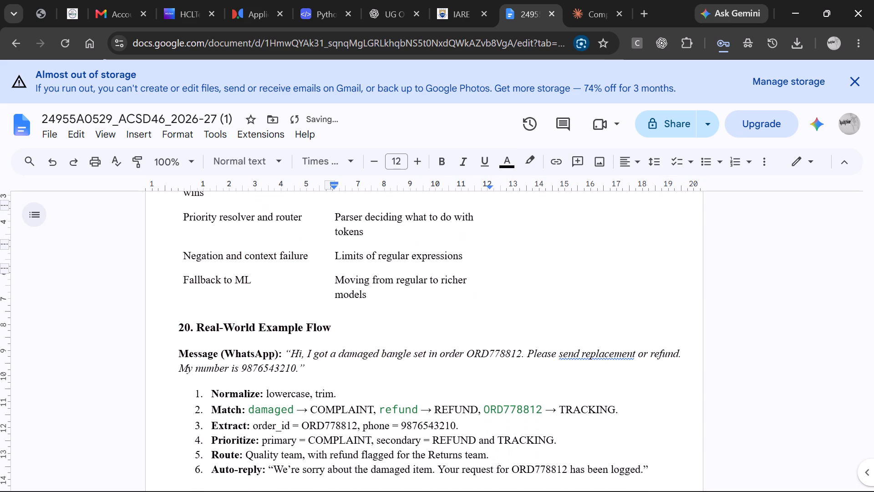
{"action": "scroll", "coordinate": [544, 295], "scroll_direction": "down", "scroll_amount": 3}
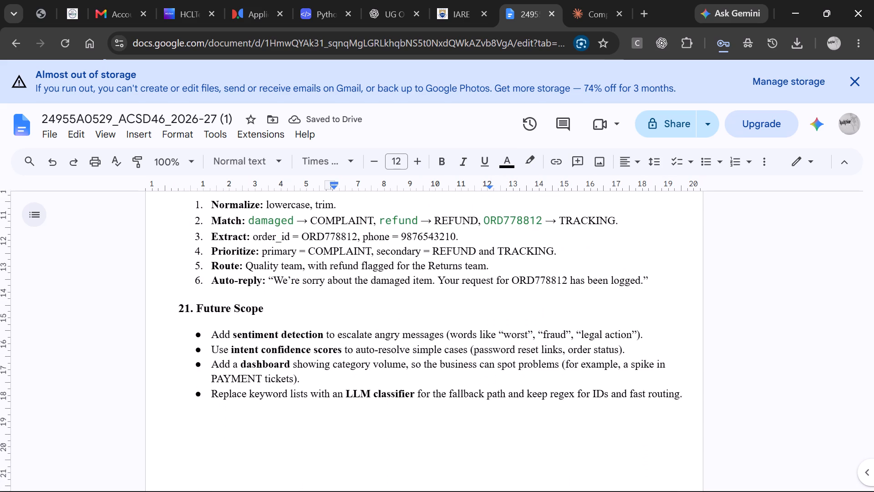
{"action": "scroll", "coordinate": [544, 295], "scroll_direction": "down", "scroll_amount": 1}
{"action": "scroll", "coordinate": [544, 295], "scroll_direction": "up", "scroll_amount": 2}
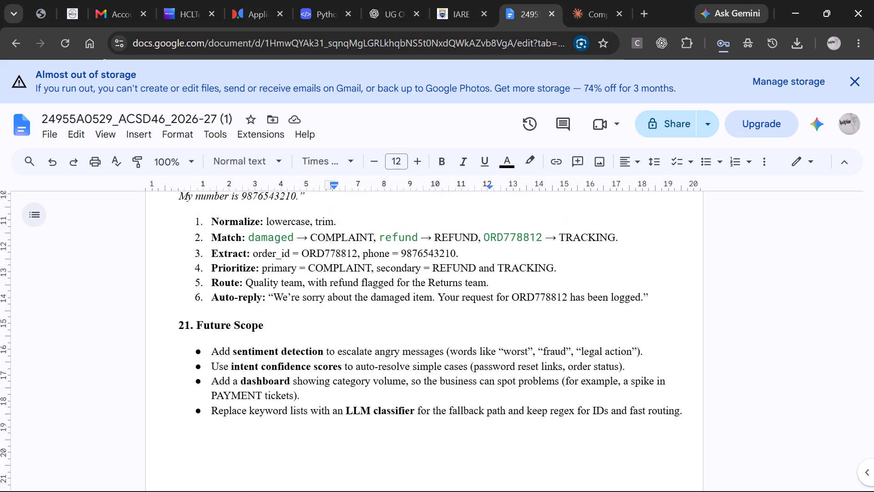
{"action": "scroll", "coordinate": [544, 295], "scroll_direction": "up", "scroll_amount": 15}
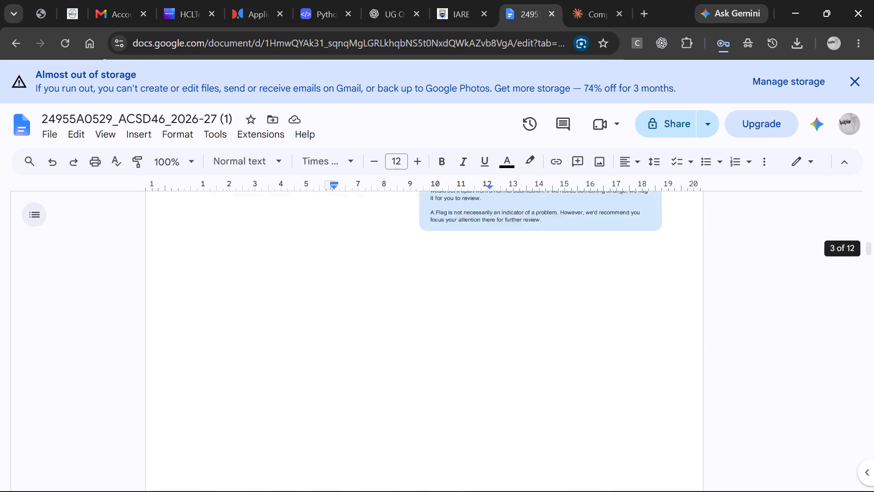
{"action": "scroll", "coordinate": [544, 295], "scroll_direction": "up", "scroll_amount": 2}
{"action": "scroll", "coordinate": [544, 295], "scroll_direction": "down", "scroll_amount": 3}
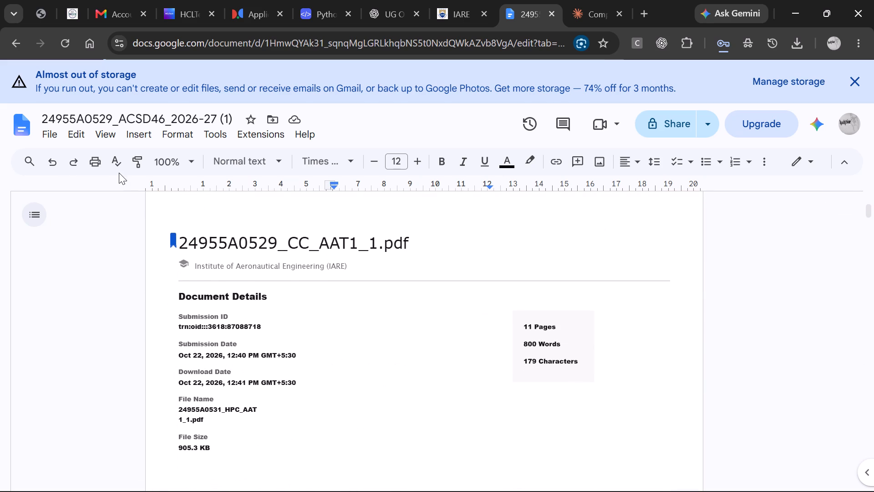
Change the course code in the document's title to AITD11.
{"action": "left_click", "coordinate": [167, 120]}
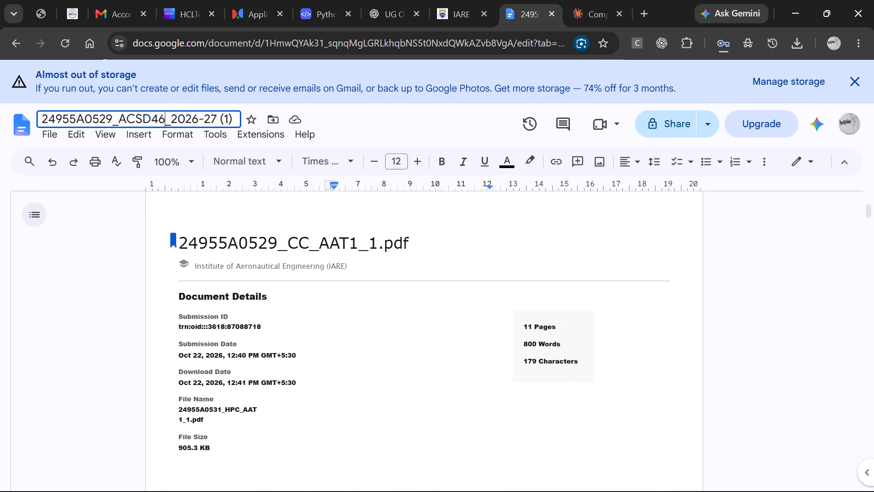
{"action": "key", "text": "BackSpace"}
{"action": "key", "text": "BackSpace"}
{"action": "key", "text": "BackSpace"}
{"action": "key", "text": "BackSpace"}
{"action": "key", "text": "BackSpace"}
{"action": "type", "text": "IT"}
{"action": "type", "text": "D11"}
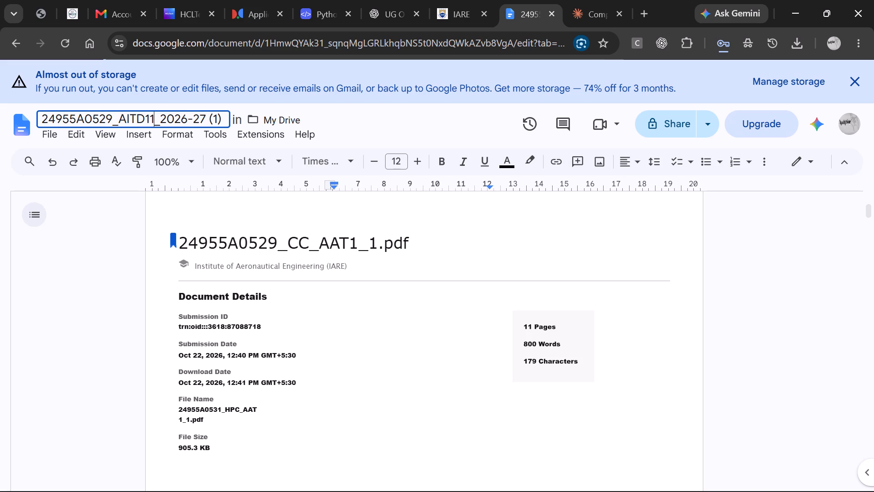
Download the Natural Language Processing report as a PDF document.
{"action": "left_click", "coordinate": [49, 140]}
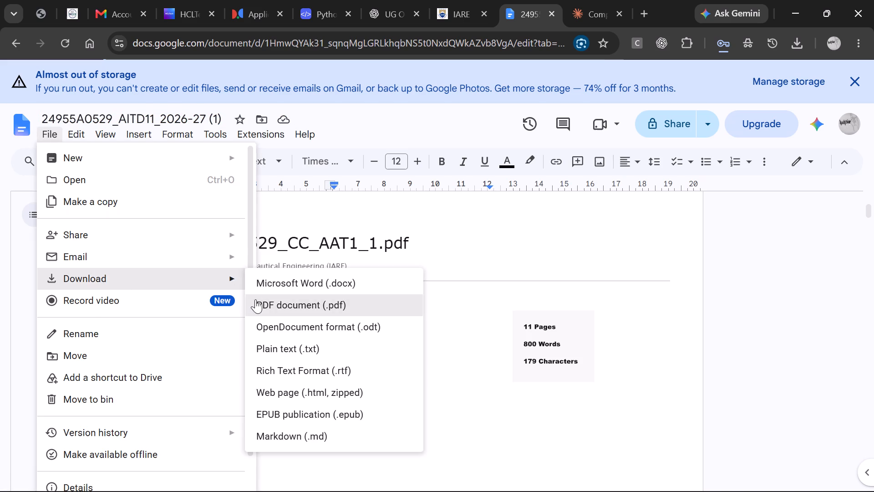
{"action": "left_click", "coordinate": [260, 300]}
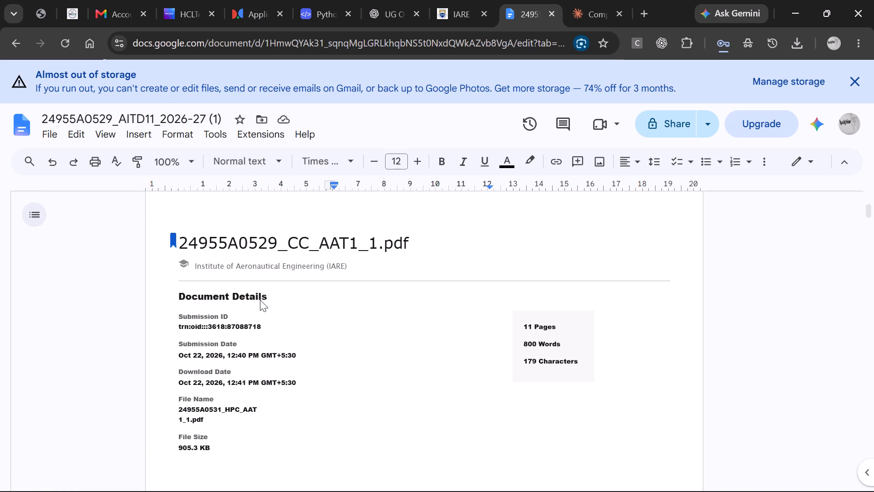
On the report's cover page, join "ENGINEERING" onto the "INSTITUTE OF AERONAUTICAL" line, separated by a space.
{"action": "scroll", "coordinate": [260, 300], "scroll_direction": "down", "scroll_amount": 4}
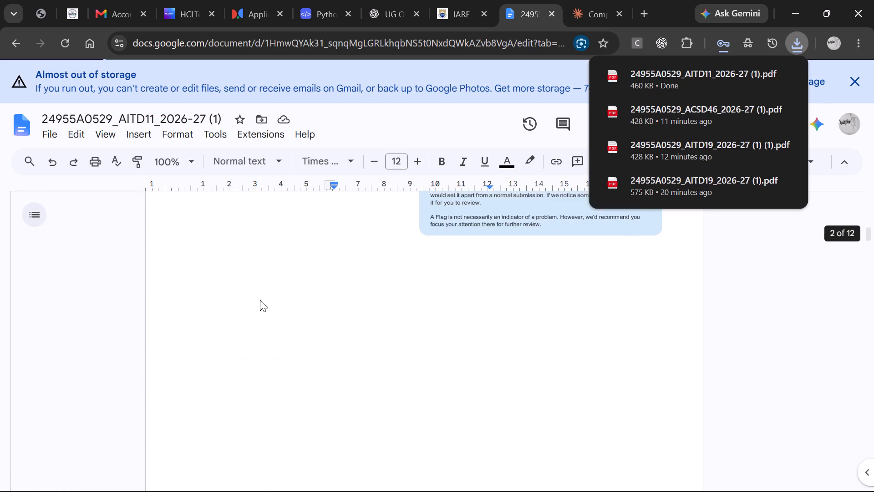
{"action": "scroll", "coordinate": [260, 300], "scroll_direction": "down", "scroll_amount": 7}
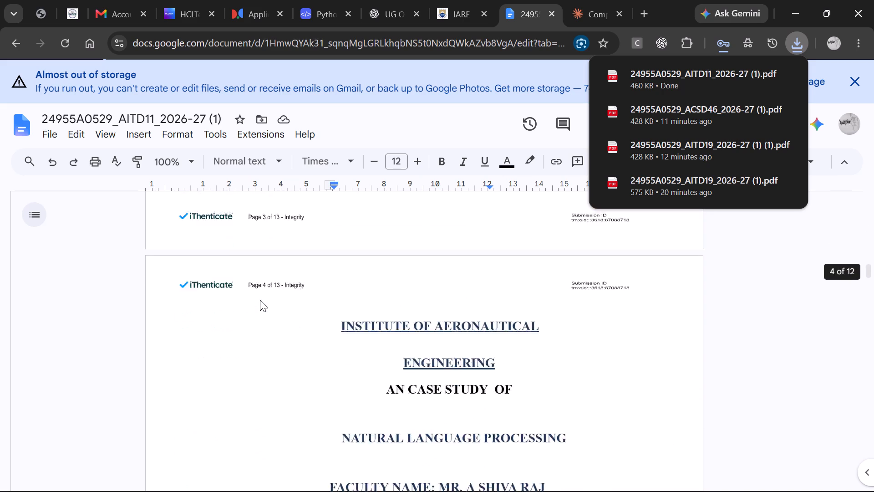
{"action": "scroll", "coordinate": [260, 300], "scroll_direction": "down", "scroll_amount": 1}
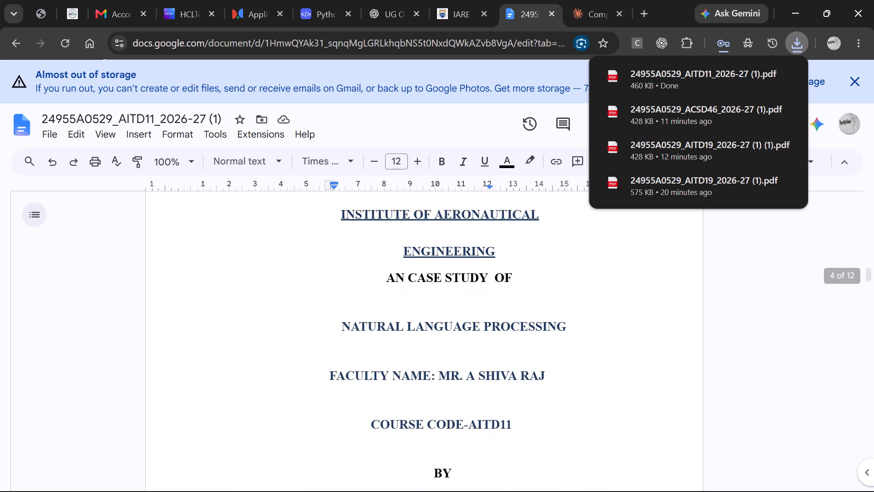
{"action": "left_click", "coordinate": [396, 255]}
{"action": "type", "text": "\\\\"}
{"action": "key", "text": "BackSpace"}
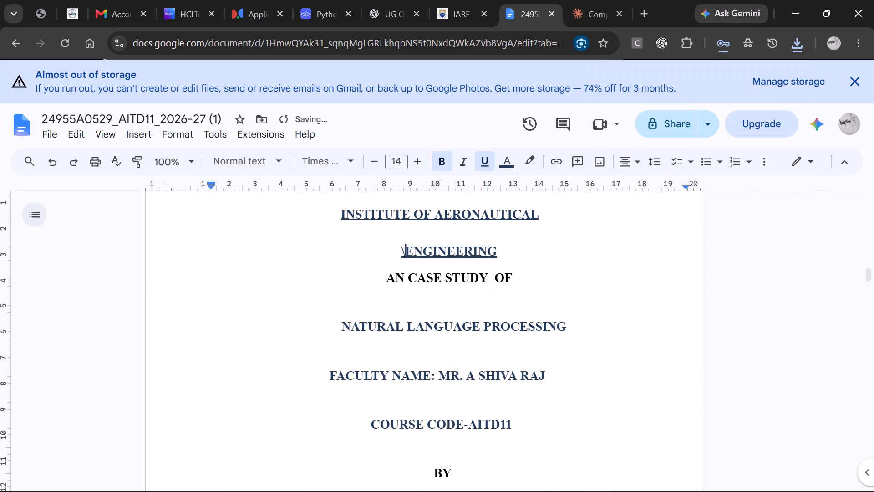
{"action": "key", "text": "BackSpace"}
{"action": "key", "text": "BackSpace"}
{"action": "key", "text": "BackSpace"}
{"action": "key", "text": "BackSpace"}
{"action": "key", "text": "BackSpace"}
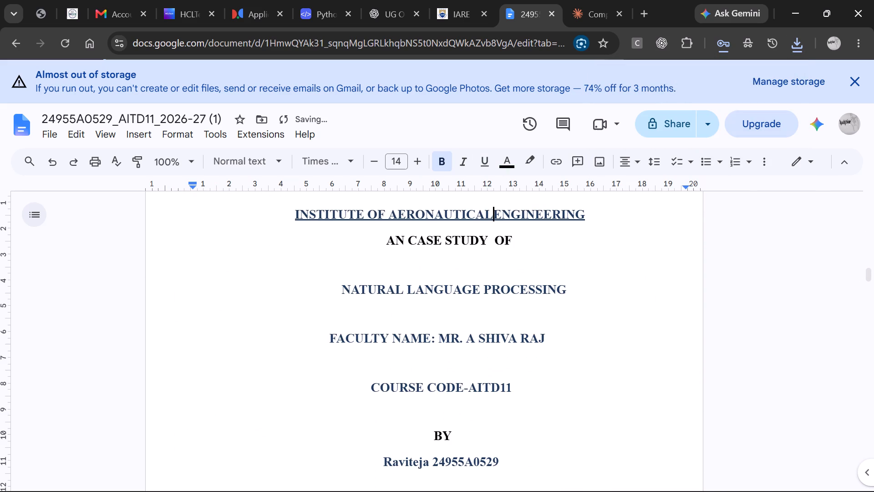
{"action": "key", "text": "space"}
{"action": "left_click", "coordinate": [422, 333]}
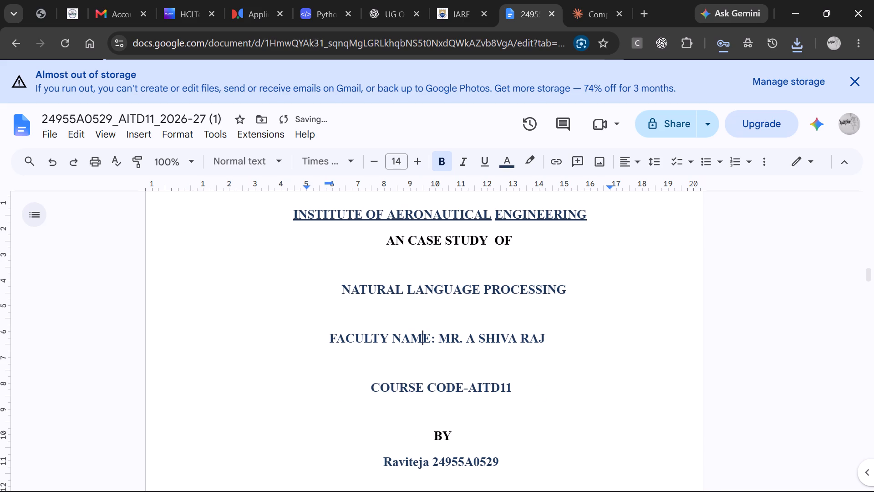
Review the report from its cover page through section 21, Future Scope.
{"action": "scroll", "coordinate": [422, 333], "scroll_direction": "up", "scroll_amount": 2}
{"action": "scroll", "coordinate": [422, 333], "scroll_direction": "down", "scroll_amount": 6}
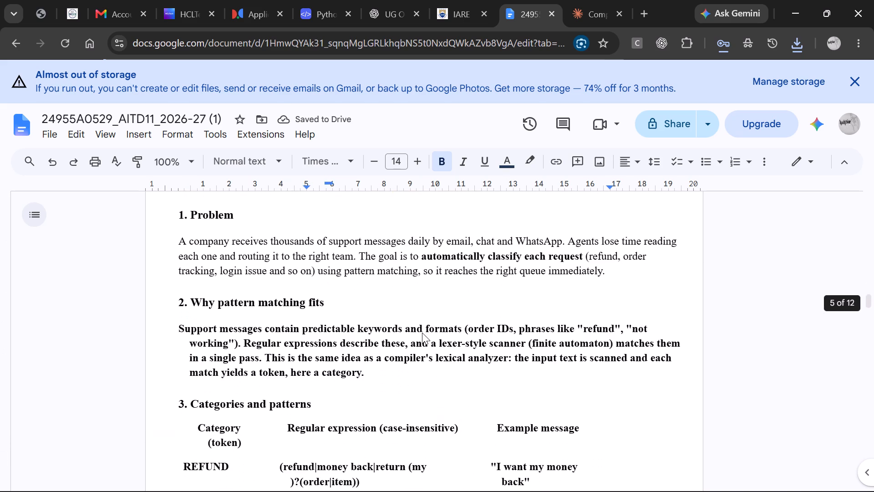
{"action": "scroll", "coordinate": [422, 333], "scroll_direction": "down", "scroll_amount": 3}
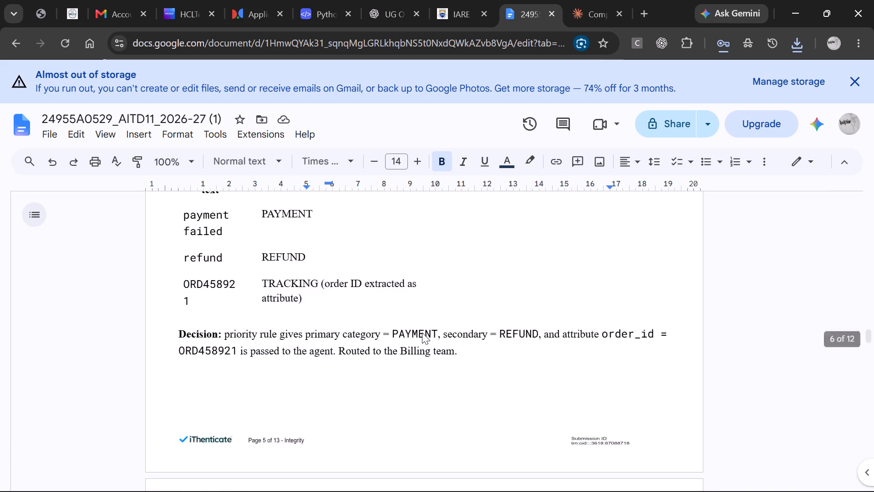
{"action": "scroll", "coordinate": [422, 333], "scroll_direction": "down", "scroll_amount": 7}
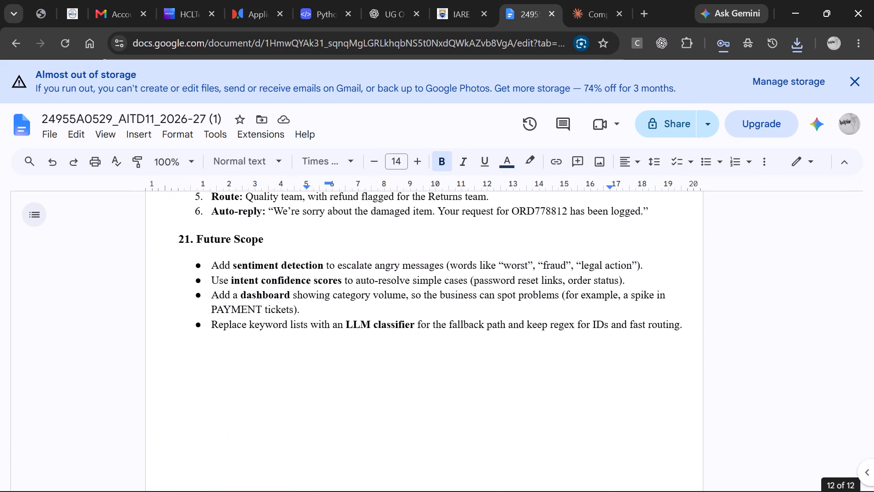
{"action": "scroll", "coordinate": [422, 333], "scroll_direction": "down", "scroll_amount": 3}
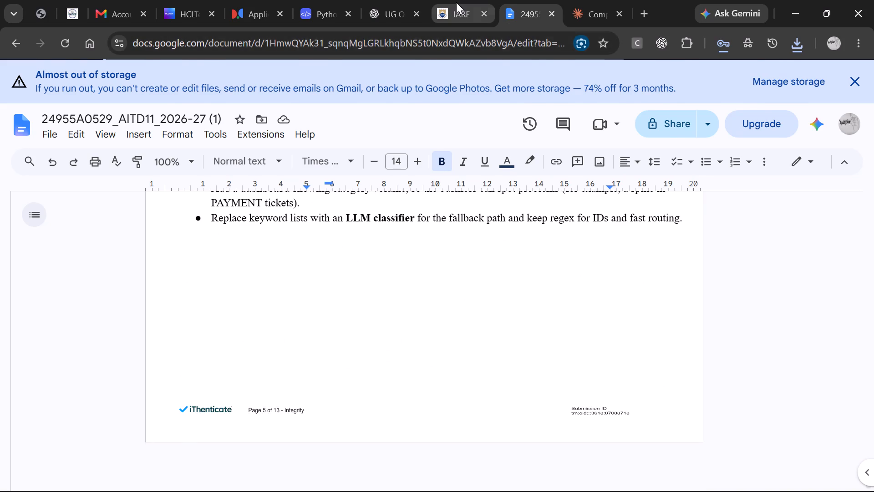
Switch to the IARE portal and open the AAT-I upload page.
{"action": "left_click", "coordinate": [456, 2]}
{"action": "scroll", "coordinate": [5, 353], "scroll_direction": "down", "scroll_amount": 2}
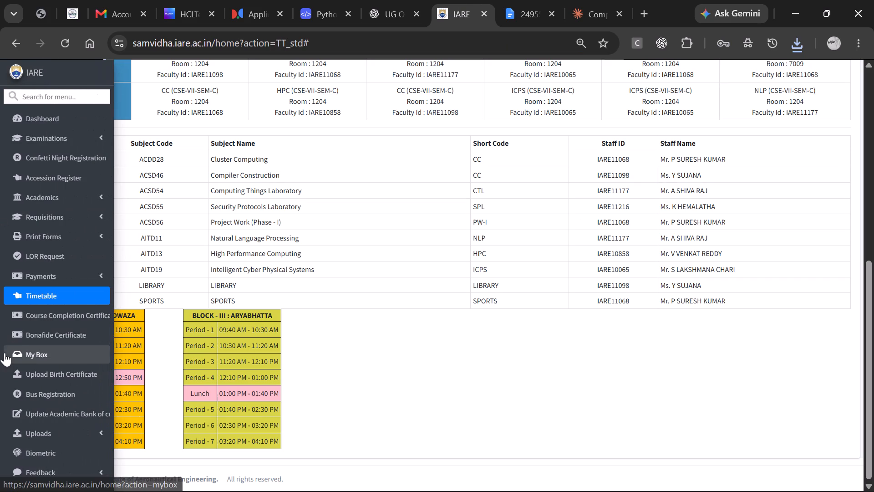
{"action": "left_click", "coordinate": [37, 433]}
{"action": "scroll", "coordinate": [37, 433], "scroll_direction": "down", "scroll_amount": 4}
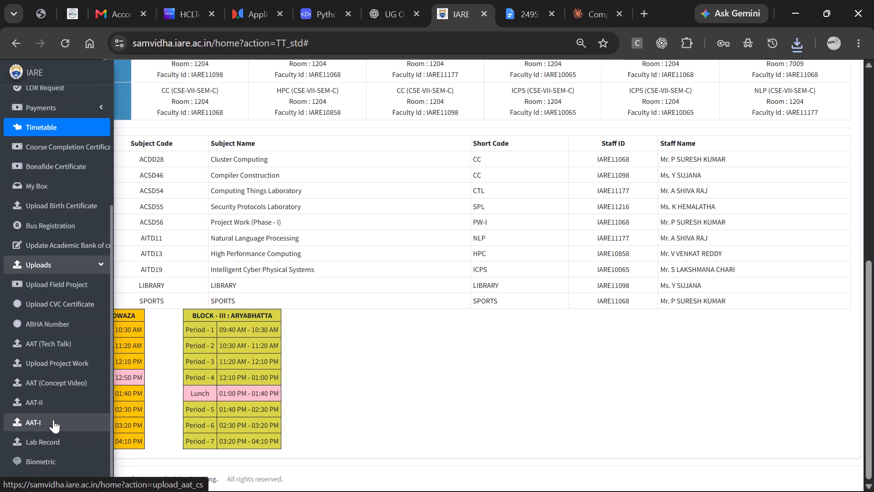
{"action": "left_click", "coordinate": [62, 399]}
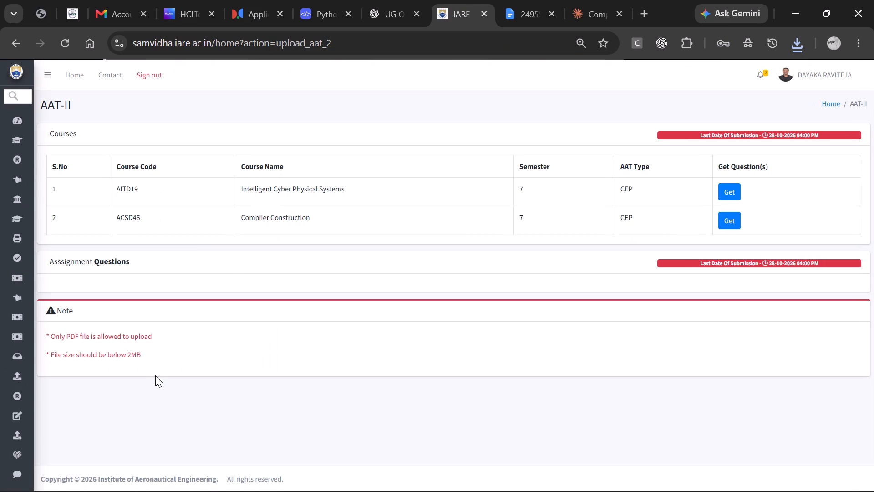
{"action": "left_click", "coordinate": [55, 439]}
{"action": "scroll", "coordinate": [55, 439], "scroll_direction": "down", "scroll_amount": 2}
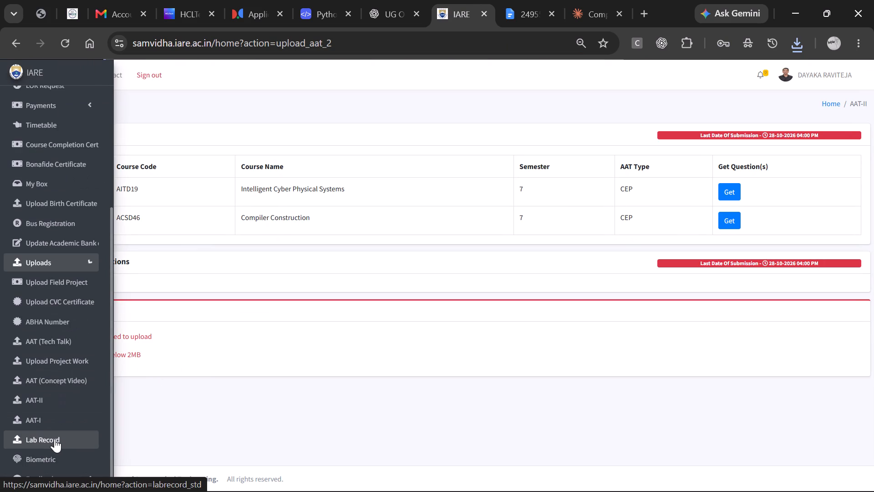
{"action": "left_click", "coordinate": [69, 419]}
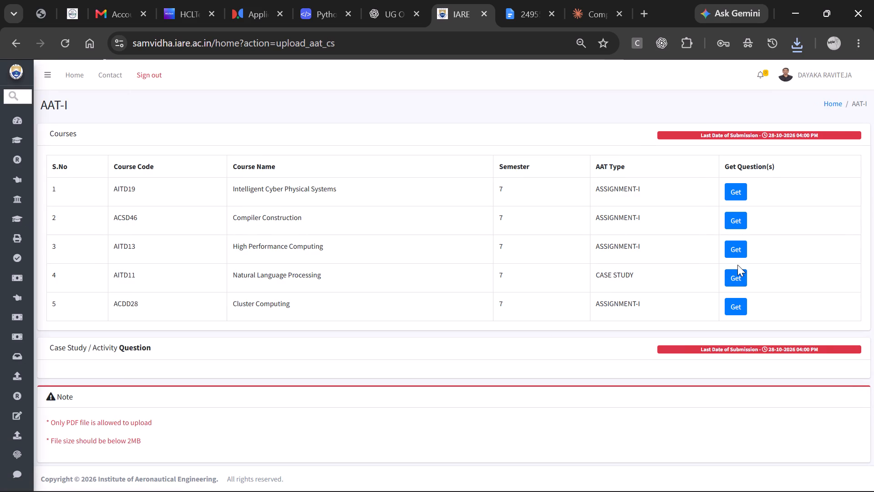
Get the AITD11 Natural Language Processing case study question and upload the downloaded AITD11 2026-27 PDF as its answer.
{"action": "left_click", "coordinate": [737, 279]}
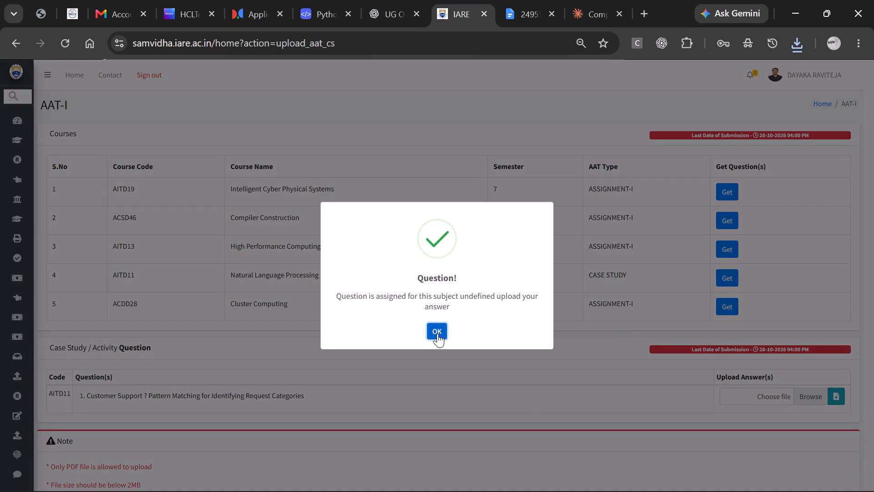
{"action": "left_click", "coordinate": [437, 333]}
{"action": "left_click", "coordinate": [808, 397]}
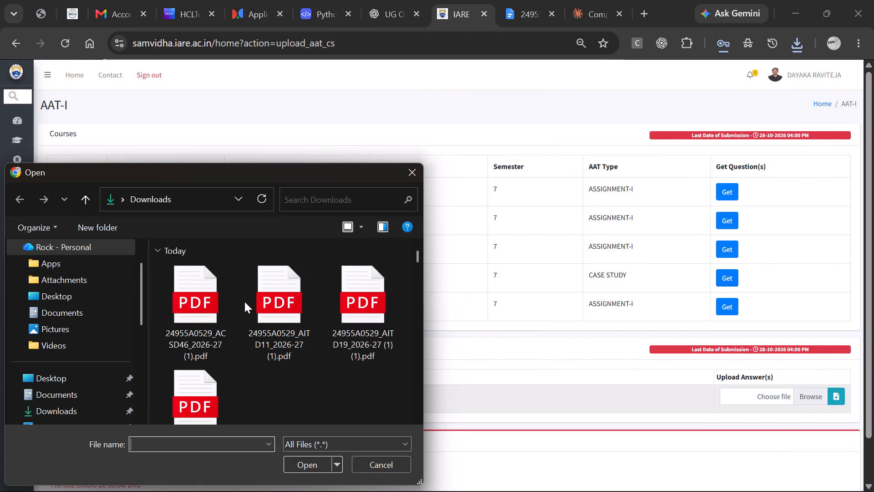
{"action": "left_click", "coordinate": [216, 302]}
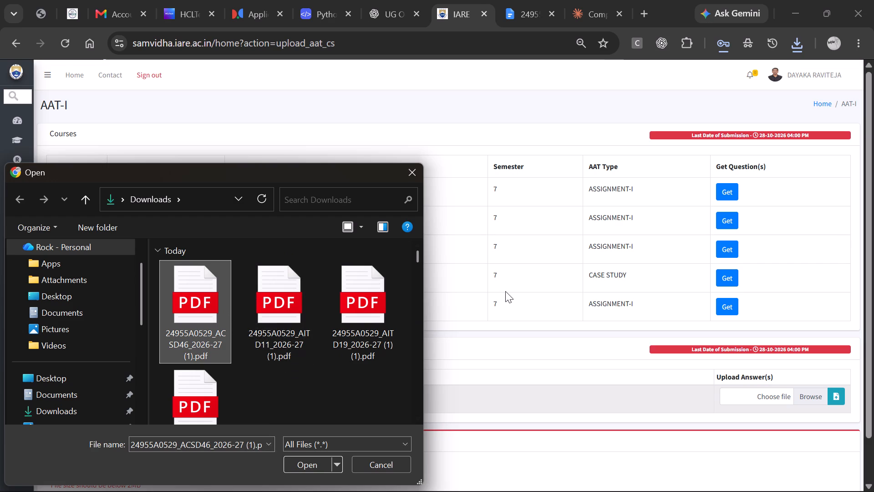
{"action": "left_click_drag", "start_coordinate": [456, 292], "coordinate": [325, 162]}
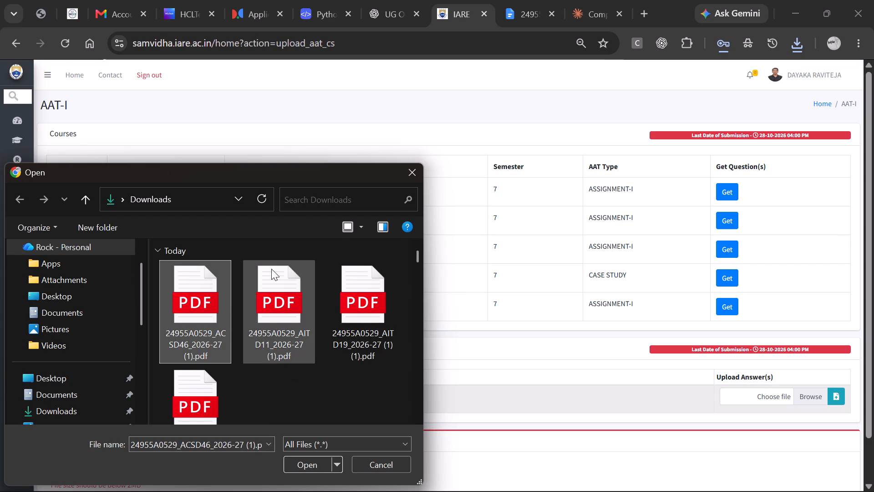
{"action": "left_click", "coordinate": [271, 269]}
{"action": "left_click", "coordinate": [288, 469]}
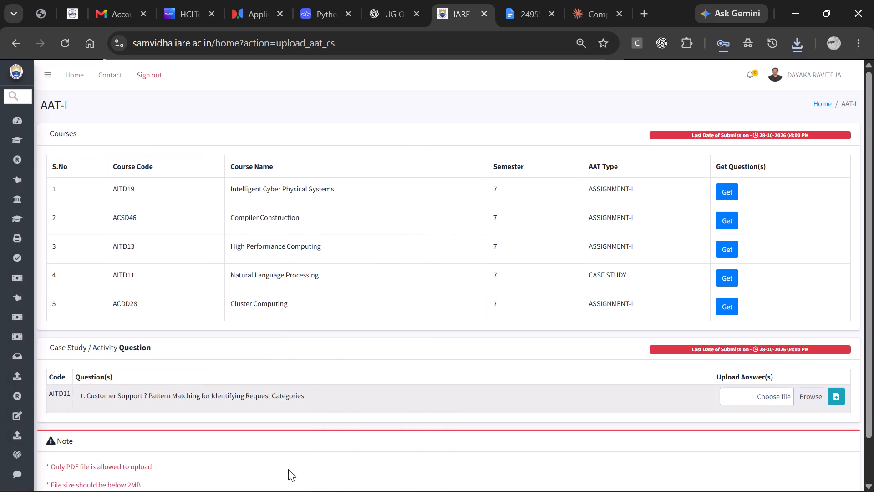
{"action": "left_click", "coordinate": [838, 394]}
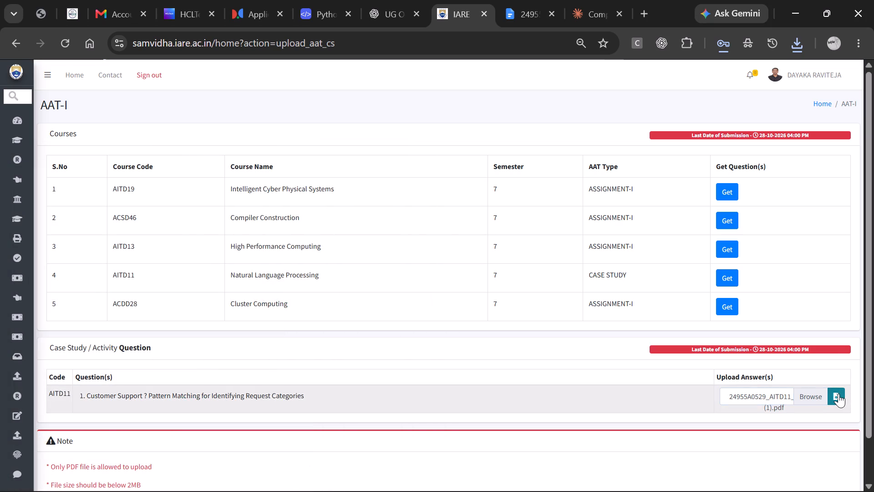
{"action": "key", "text": "Return"}
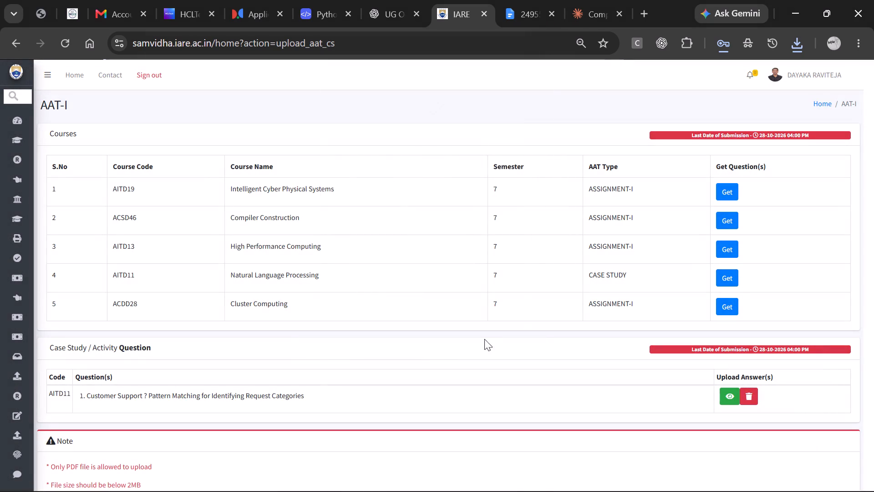
Open the uploaded AITD11 answer and review its similarity pages, cover page and case study through section 21, closing it when done.
{"action": "left_click", "coordinate": [730, 393]}
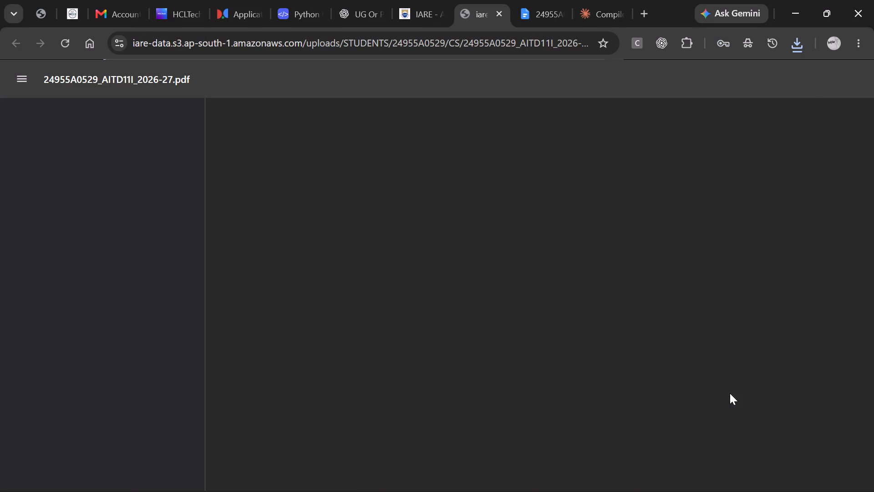
{"action": "scroll", "coordinate": [593, 351], "scroll_direction": "down", "scroll_amount": 5}
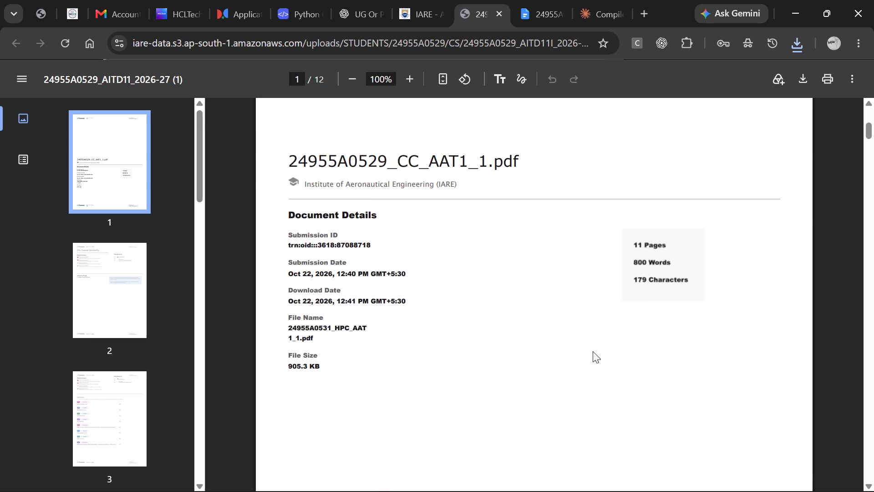
{"action": "scroll", "coordinate": [593, 351], "scroll_direction": "down", "scroll_amount": 4}
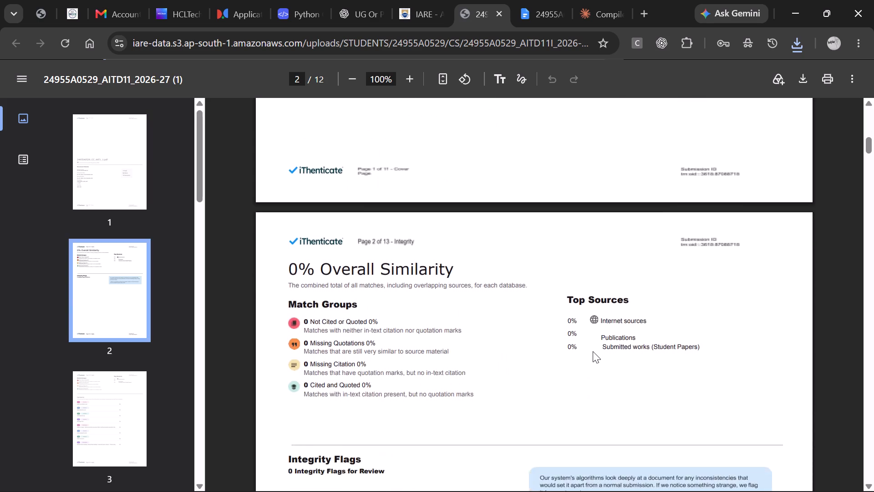
{"action": "scroll", "coordinate": [593, 351], "scroll_direction": "down", "scroll_amount": 4}
{"action": "scroll", "coordinate": [593, 351], "scroll_direction": "up", "scroll_amount": 1}
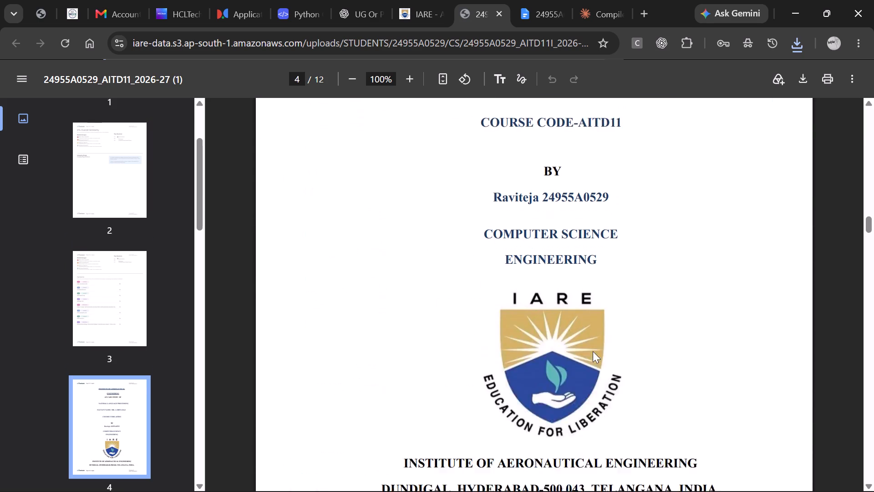
{"action": "scroll", "coordinate": [593, 351], "scroll_direction": "up", "scroll_amount": 3}
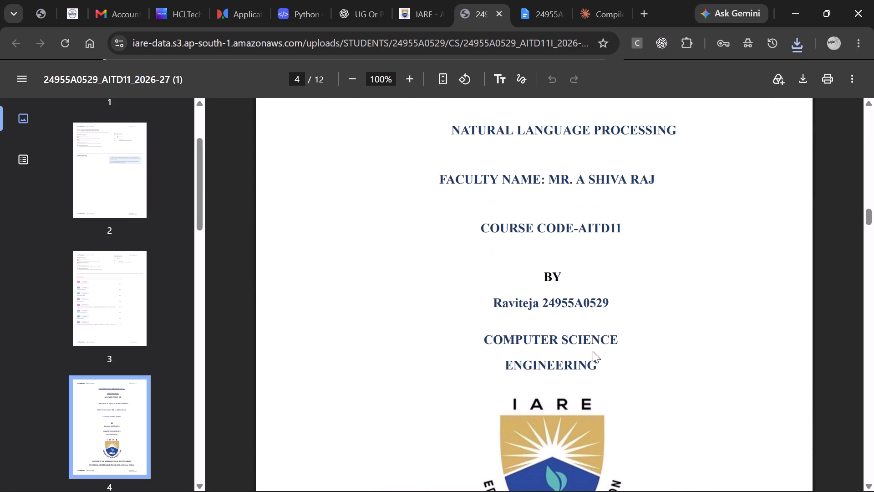
{"action": "scroll", "coordinate": [593, 351], "scroll_direction": "down", "scroll_amount": 10}
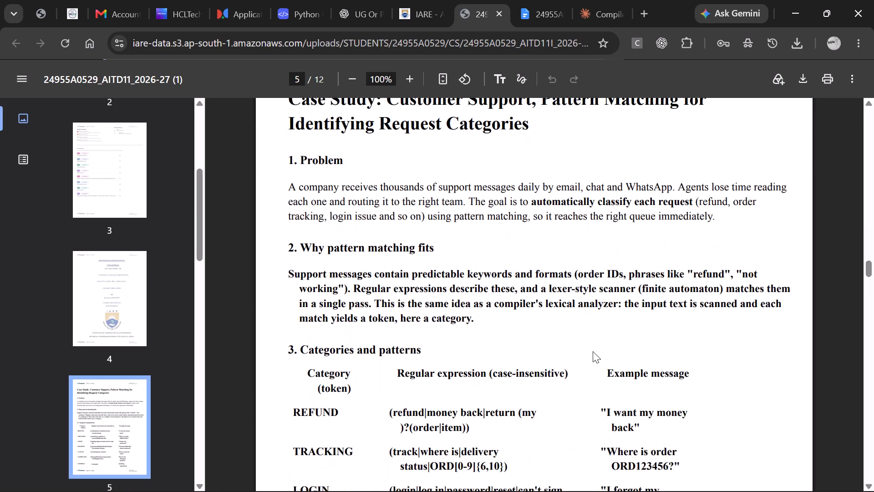
{"action": "scroll", "coordinate": [593, 351], "scroll_direction": "down", "scroll_amount": 7}
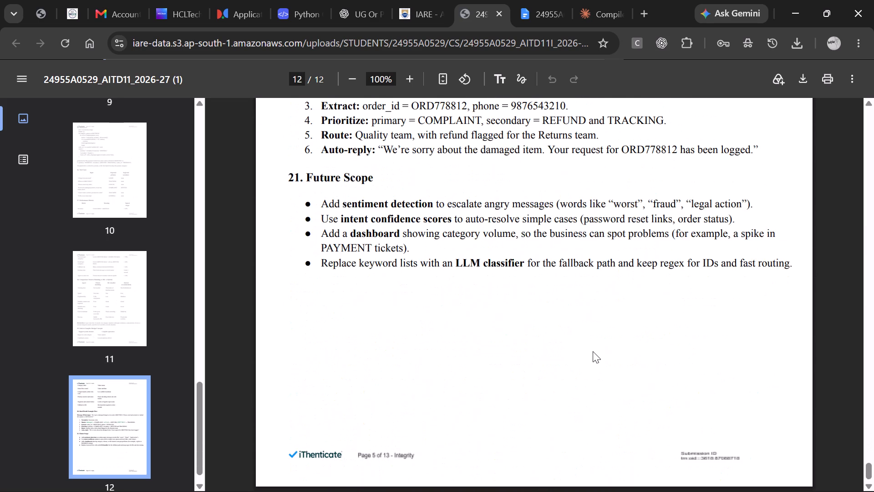
{"action": "scroll", "coordinate": [593, 351], "scroll_direction": "up", "scroll_amount": 3}
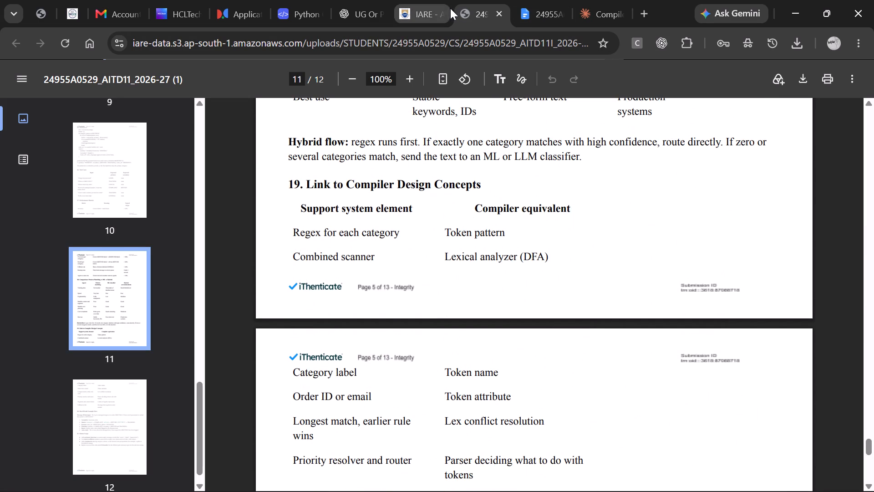
{"action": "key", "text": "ctrl+w"}
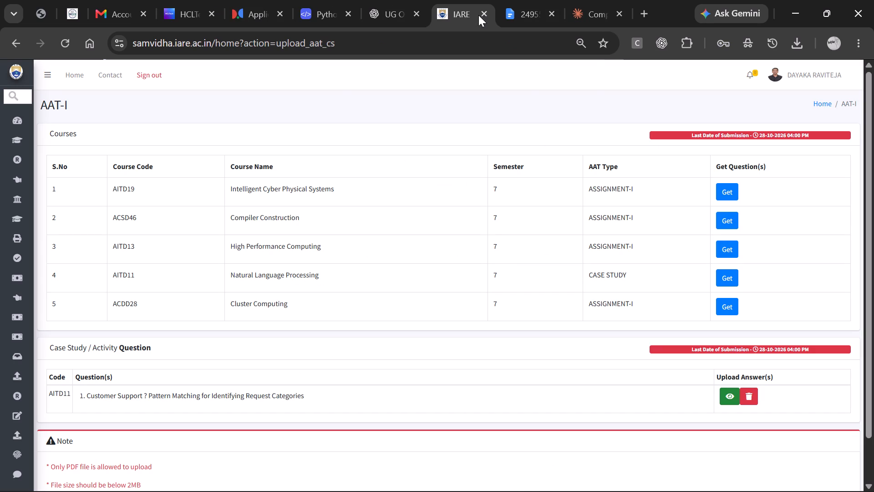
Get the AAT-I questions of all five courses, from AITD19 through ACDD28, and check each one's answer upload.
{"action": "left_click", "coordinate": [716, 186]}
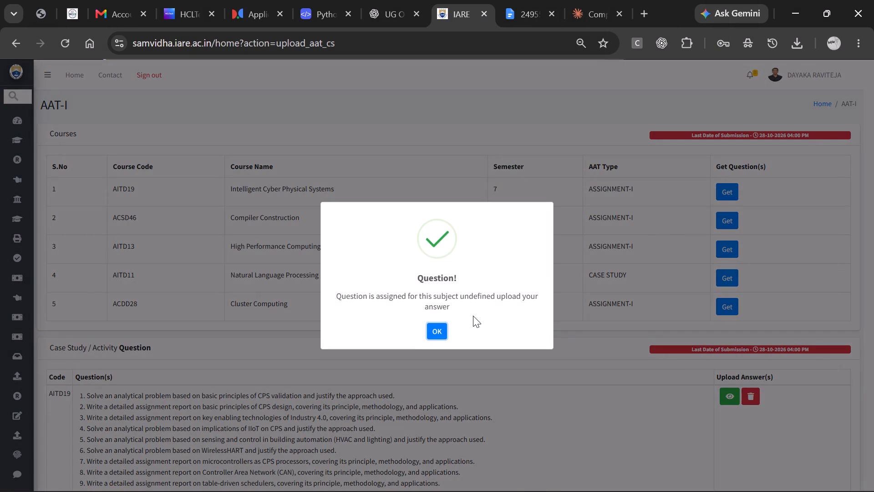
{"action": "key", "text": "Return"}
{"action": "left_click", "coordinate": [722, 216]}
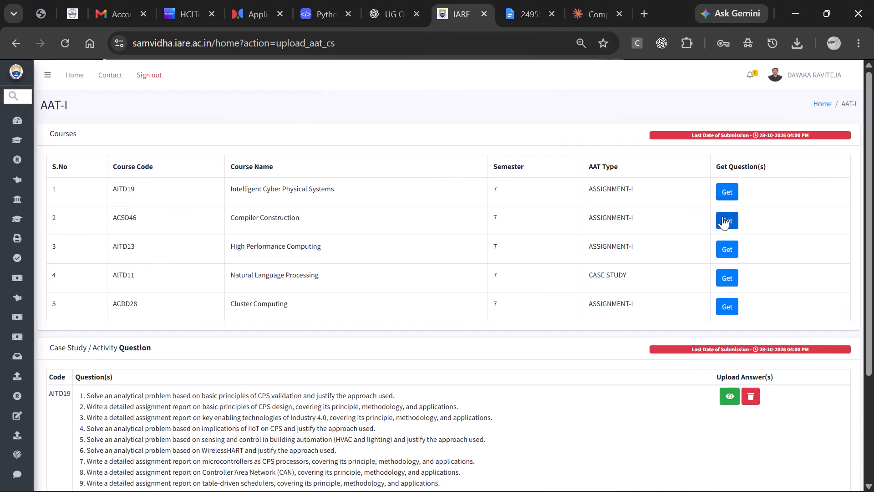
{"action": "key", "text": "Return"}
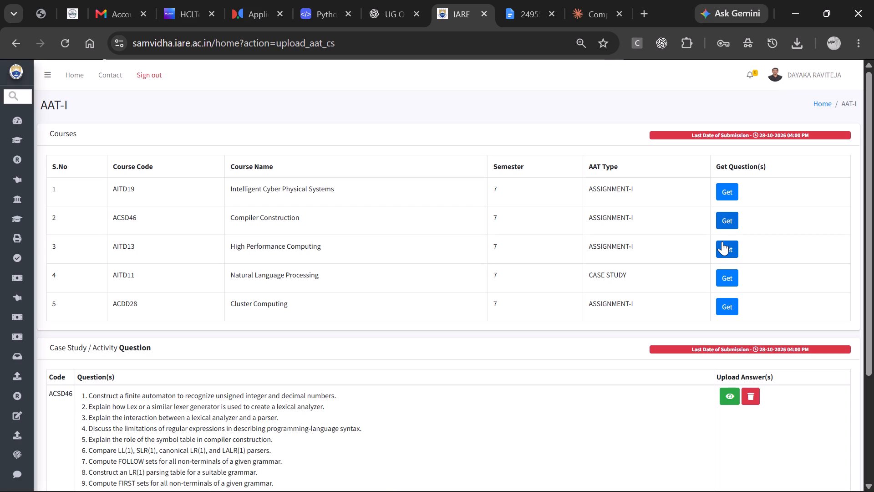
{"action": "left_click", "coordinate": [722, 241]}
{"action": "key", "text": "Return"}
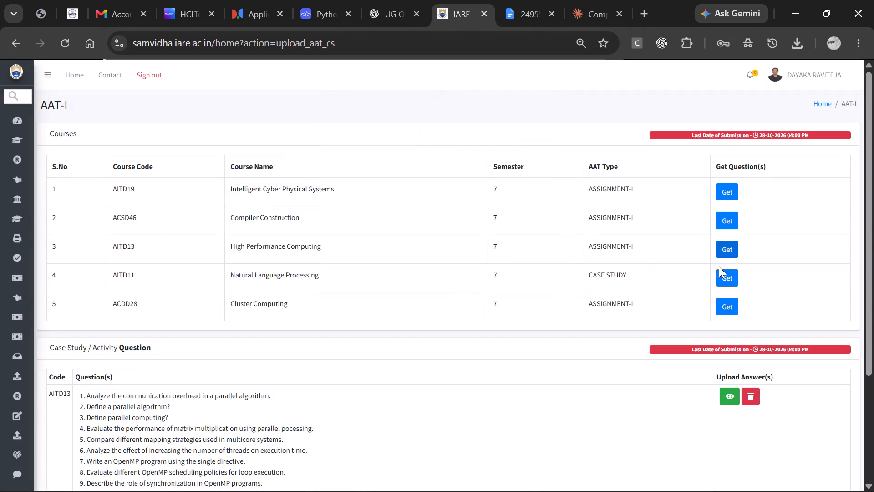
{"action": "left_click", "coordinate": [717, 272]}
{"action": "key", "text": "Return"}
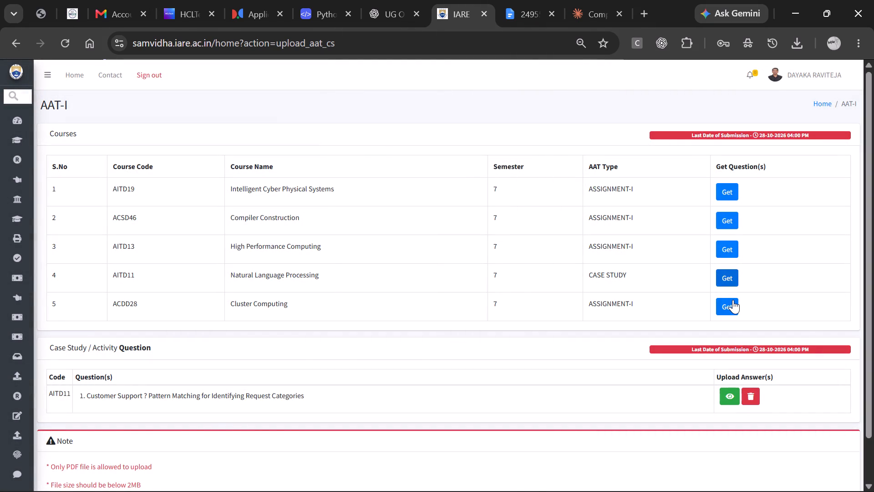
{"action": "left_click", "coordinate": [733, 300]}
{"action": "key", "text": "Return"}
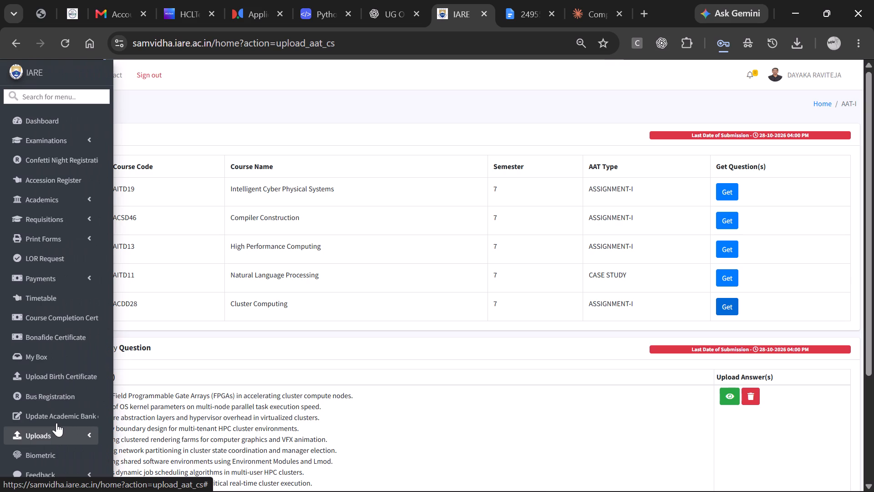
Open the AAT (Tech Talk) and AAT (Concept Video) upload pages and check their submissions.
{"action": "left_click", "coordinate": [51, 433]}
{"action": "scroll", "coordinate": [51, 433], "scroll_direction": "down", "scroll_amount": 2}
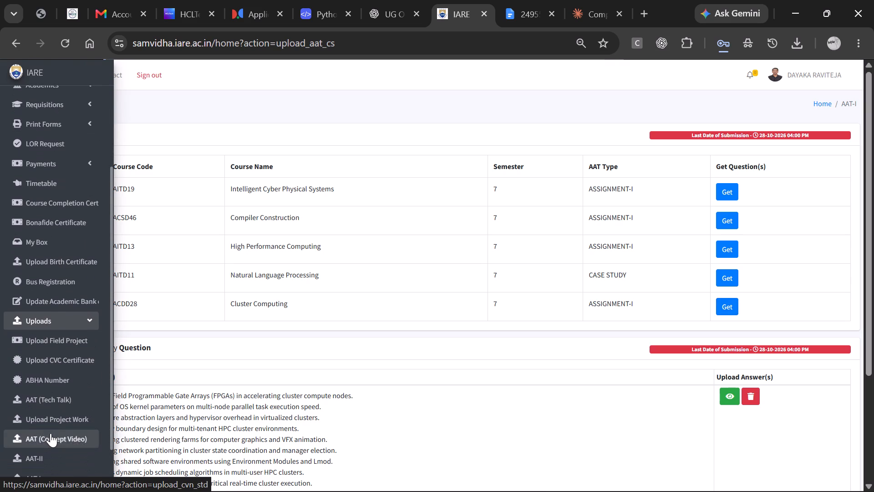
{"action": "double_click", "coordinate": [53, 407]}
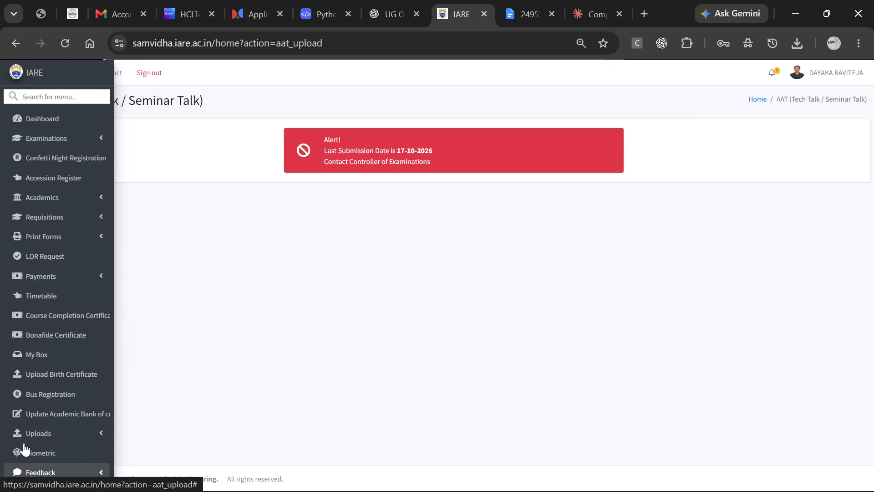
{"action": "left_click", "coordinate": [30, 427]}
{"action": "scroll", "coordinate": [30, 427], "scroll_direction": "down", "scroll_amount": 2}
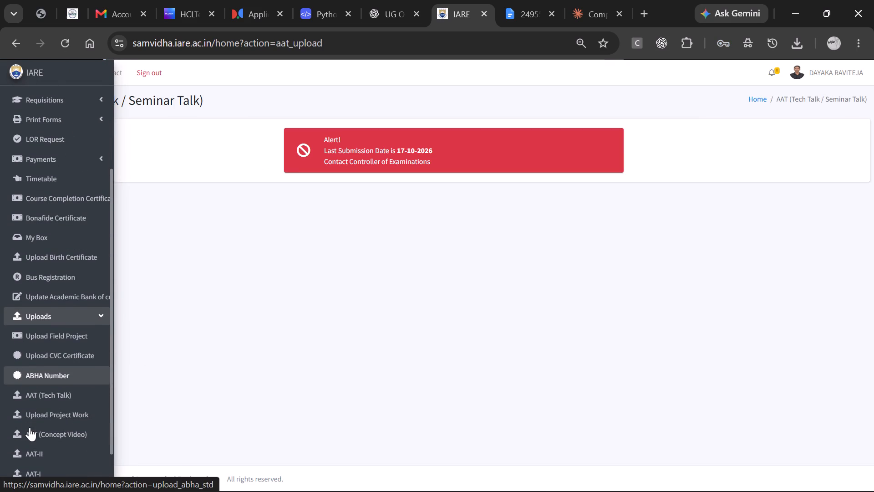
{"action": "scroll", "coordinate": [30, 427], "scroll_direction": "down", "scroll_amount": 1}
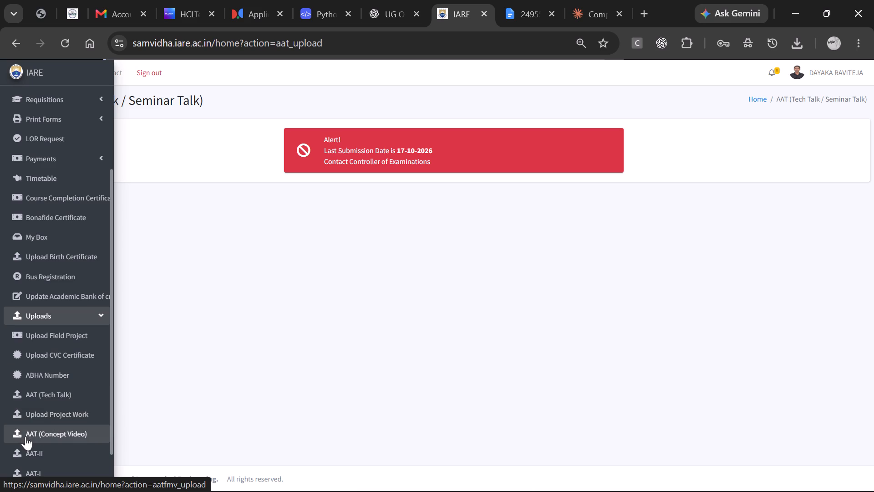
{"action": "left_click", "coordinate": [25, 436]}
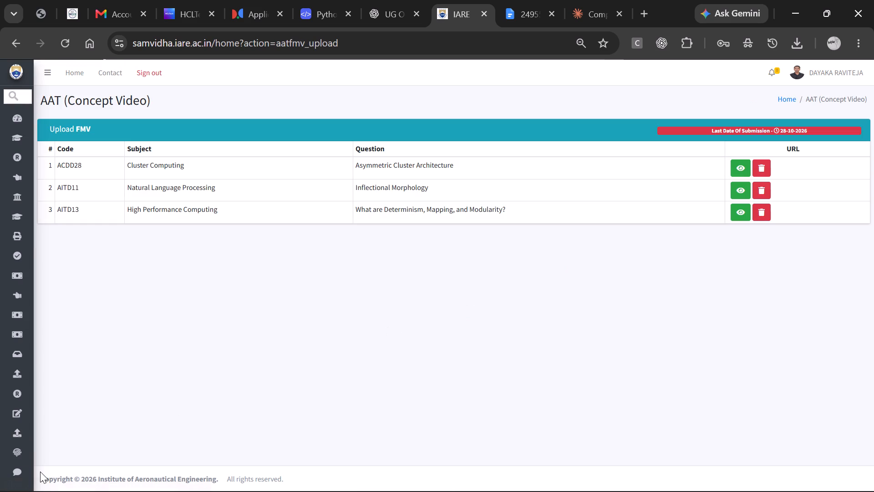
Open the AAT-II upload page and get the question for AITD19 Intelligent Cyber Physical Systems.
{"action": "left_click", "coordinate": [22, 435]}
{"action": "scroll", "coordinate": [22, 435], "scroll_direction": "down", "scroll_amount": 1}
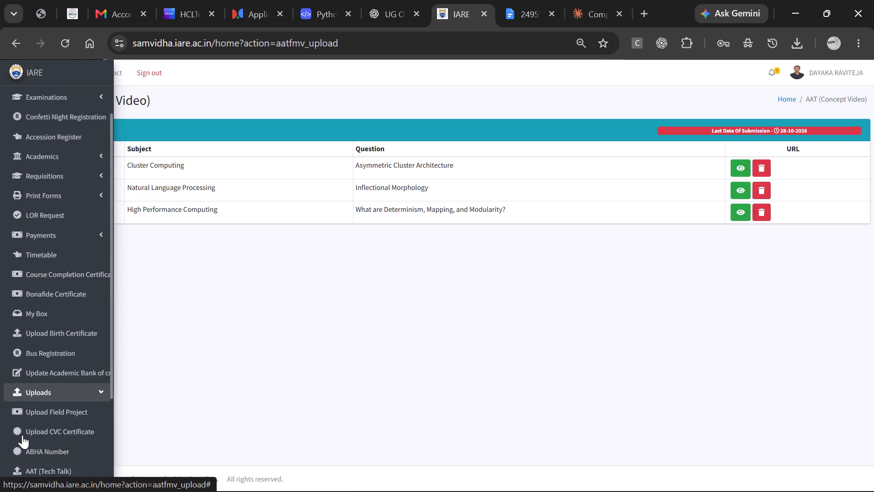
{"action": "scroll", "coordinate": [22, 435], "scroll_direction": "down", "scroll_amount": 3}
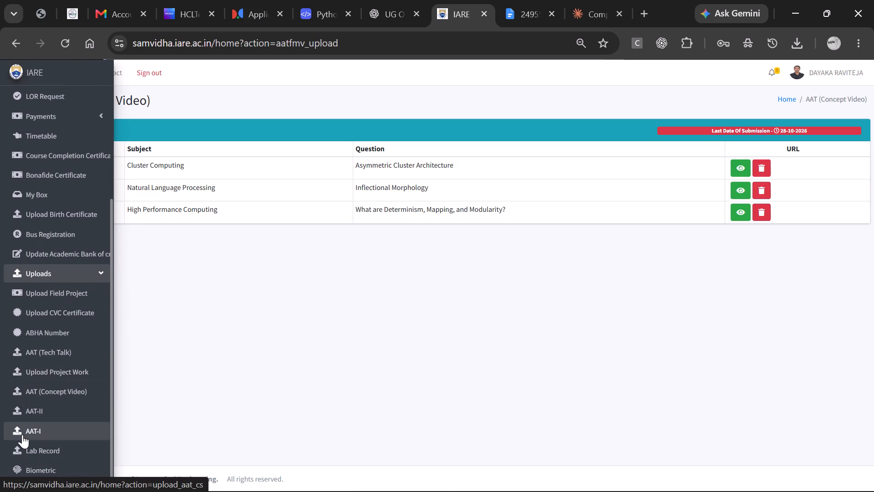
{"action": "left_click", "coordinate": [34, 409]}
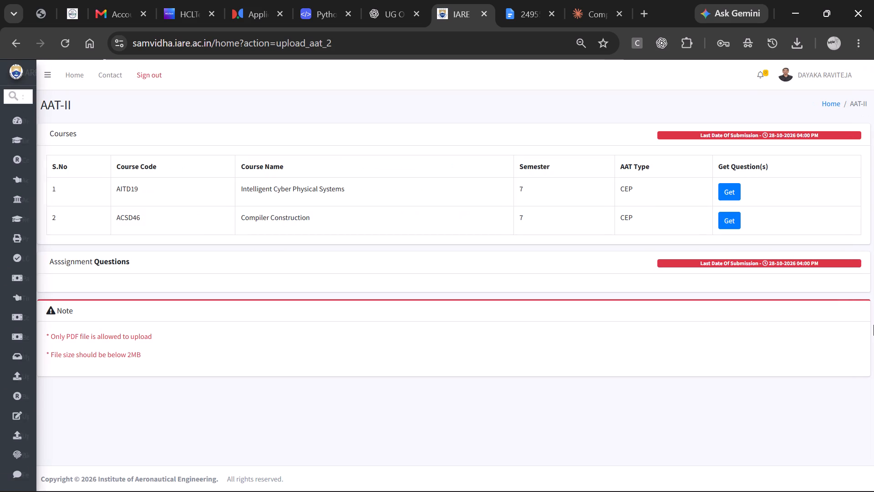
{"action": "left_click", "coordinate": [735, 199]}
{"action": "key", "text": "Return"}
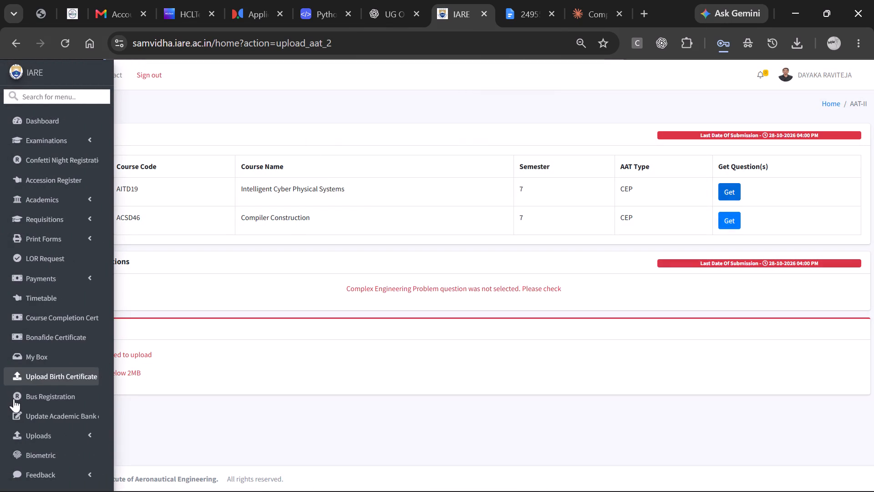
Return to the AAT-I upload page and get the ACDD28 Cluster Computing questions to check the uploaded answer.
{"action": "left_click", "coordinate": [36, 428]}
{"action": "scroll", "coordinate": [36, 428], "scroll_direction": "down", "scroll_amount": 4}
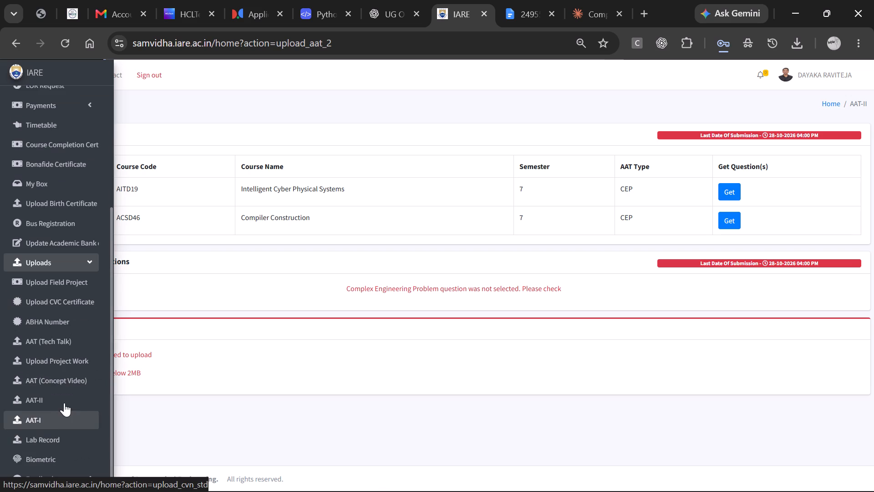
{"action": "left_click", "coordinate": [71, 423]}
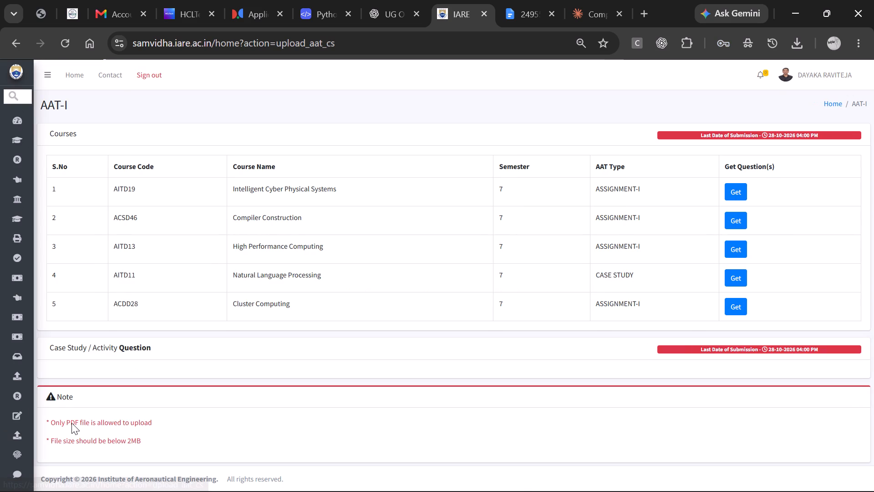
{"action": "left_click", "coordinate": [733, 307]}
{"action": "key", "text": "Return"}
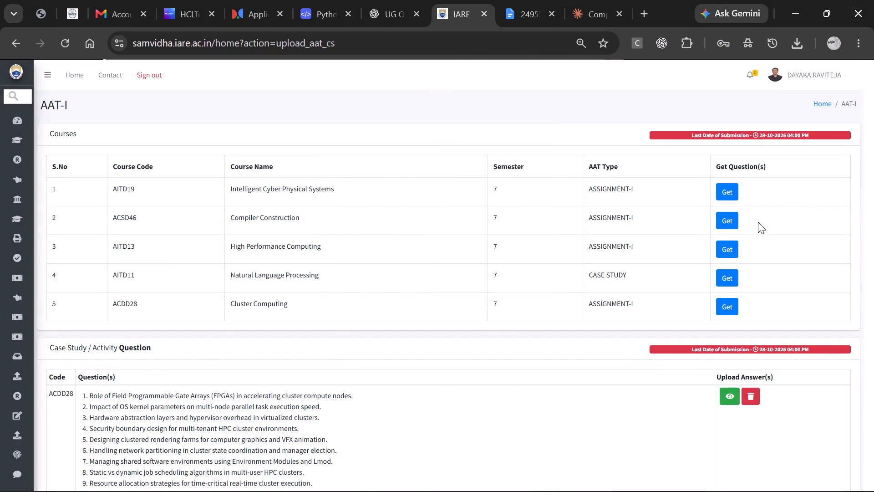
Open the Biometric attendance report in the IARE portal.
{"action": "left_click_drag", "start_coordinate": [43, 448], "coordinate": [81, 425]}
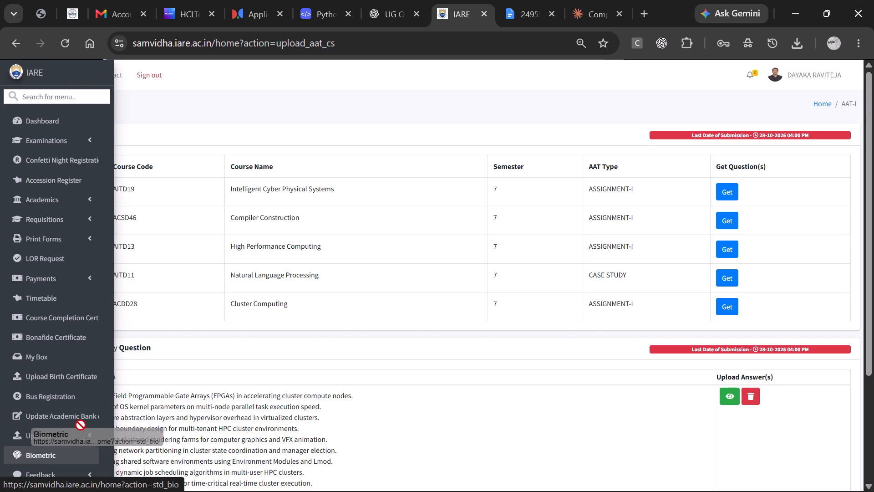
{"action": "left_click_drag", "start_coordinate": [81, 425], "coordinate": [81, 425]}
{"action": "left_click", "coordinate": [68, 434]}
{"action": "scroll", "coordinate": [68, 434], "scroll_direction": "down", "scroll_amount": 4}
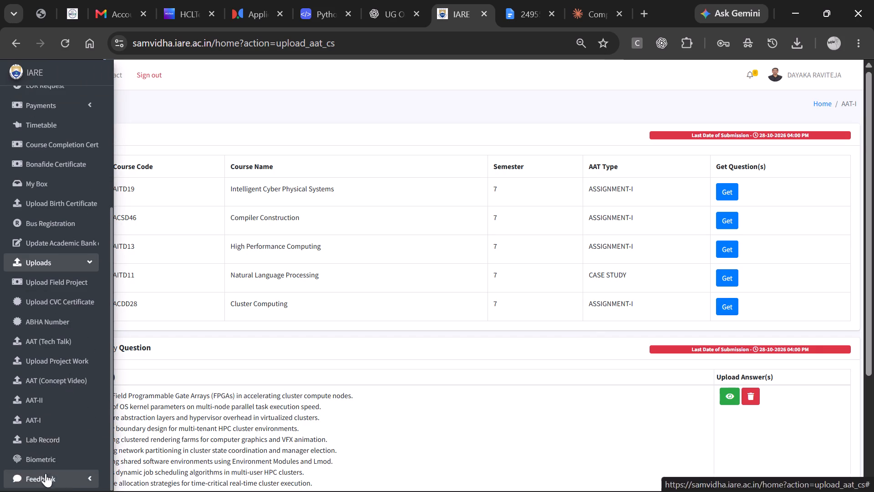
{"action": "left_click", "coordinate": [63, 461]}
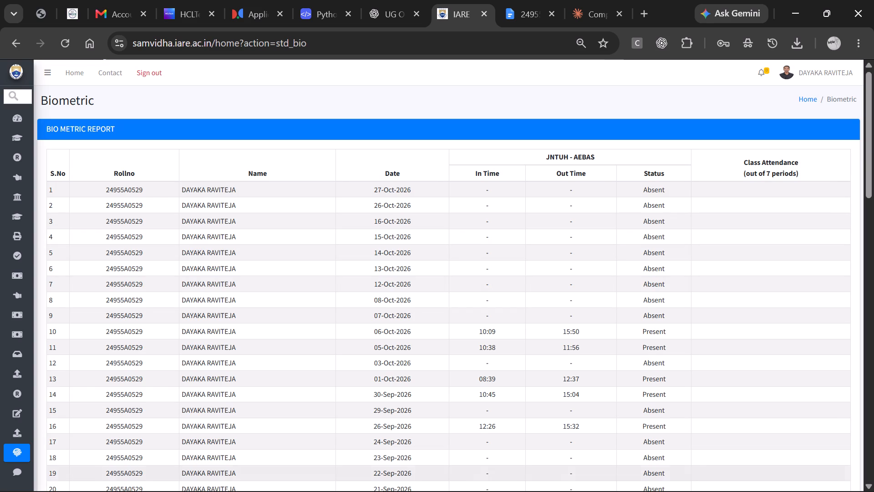
Close the browser window to return to the desktop.
{"action": "left_click", "coordinate": [873, 4]}
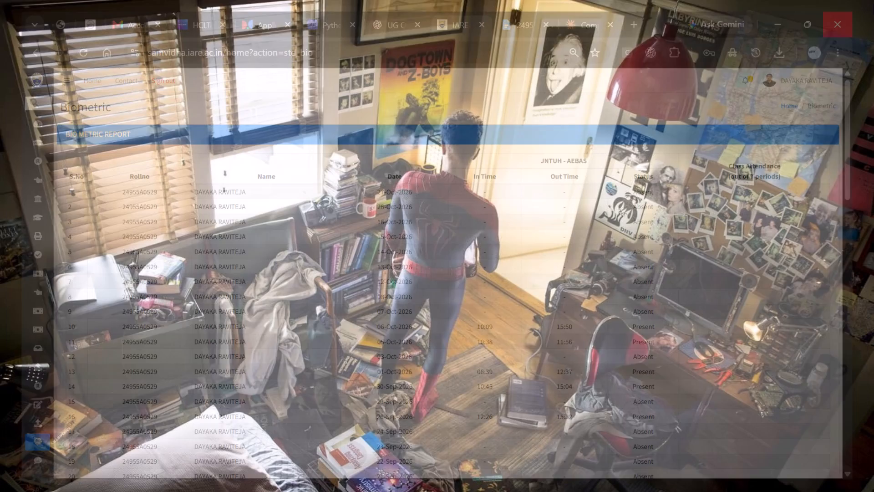
{"action": "double_click", "coordinate": [873, 4]}
{"action": "key", "text": "Return"}
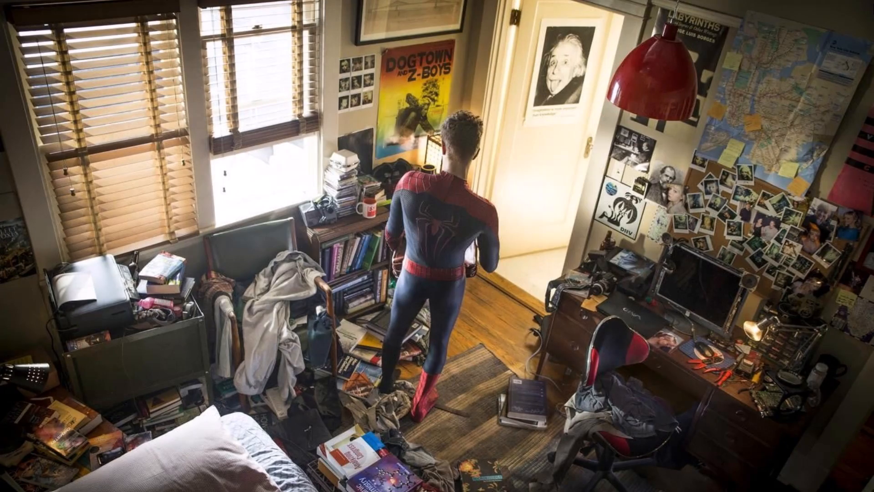